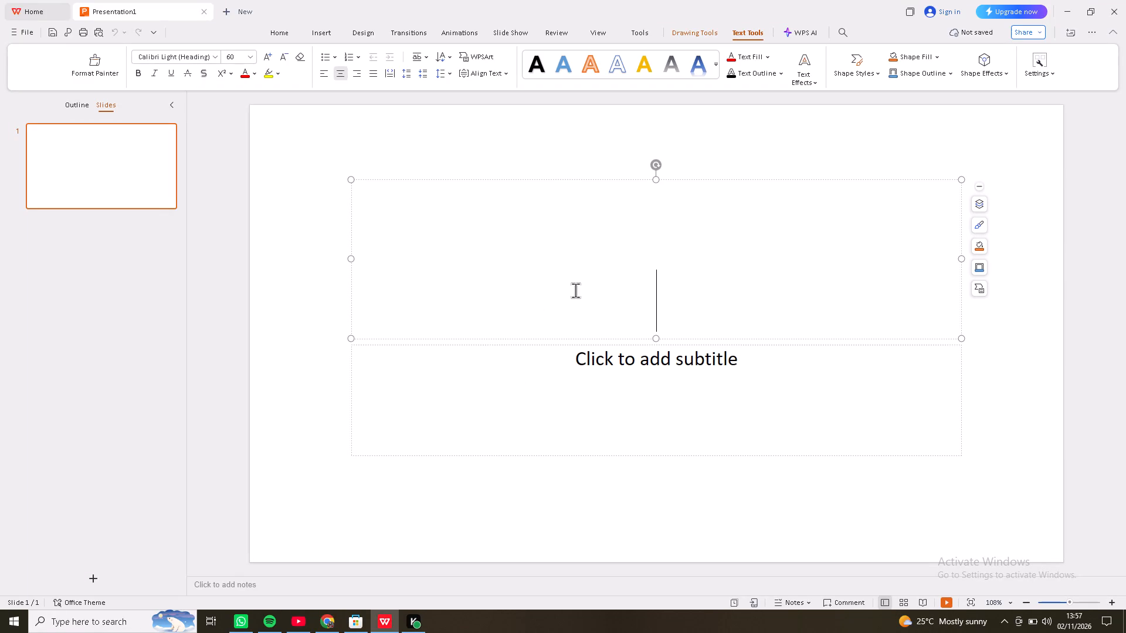
# Enter "LABORATORY WORK" as the title on the first slide.
pyautogui.hotkey('shift', 'l')
pyautogui.hotkey('shift', 'a')
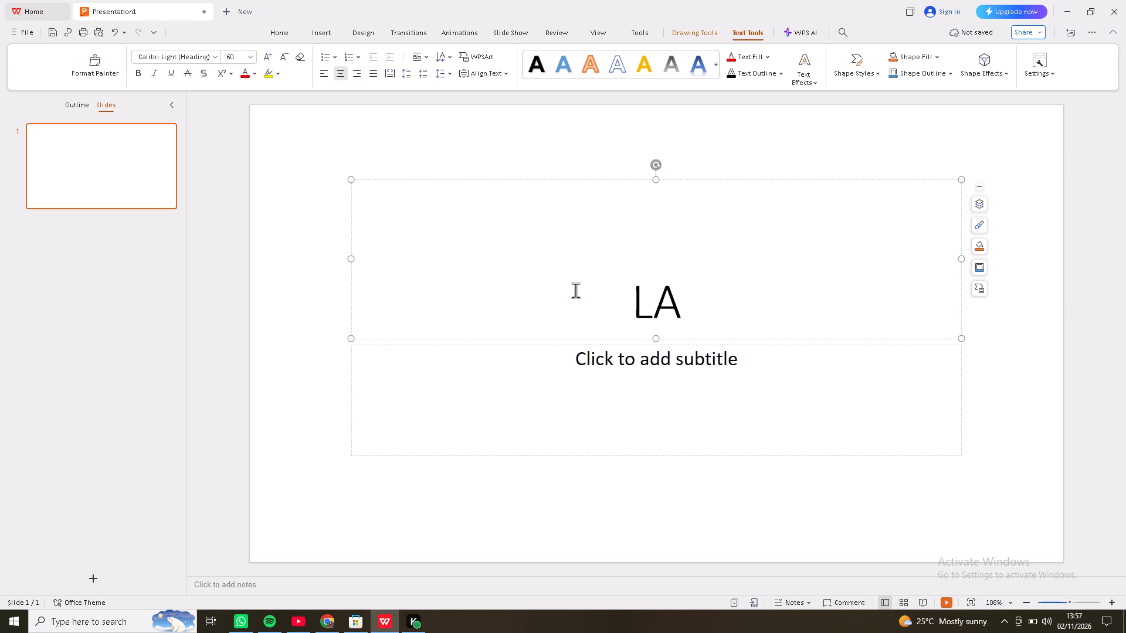
pyautogui.hotkey('shift', 'b')
pyautogui.hotkey('shift', 'o')
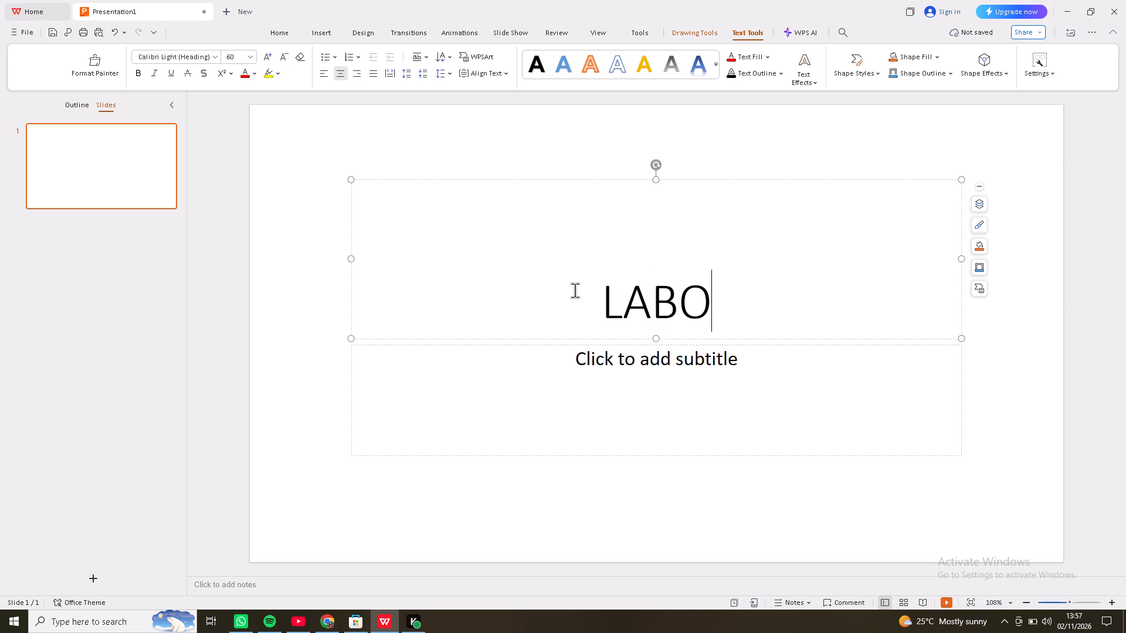
pyautogui.write('RAT')
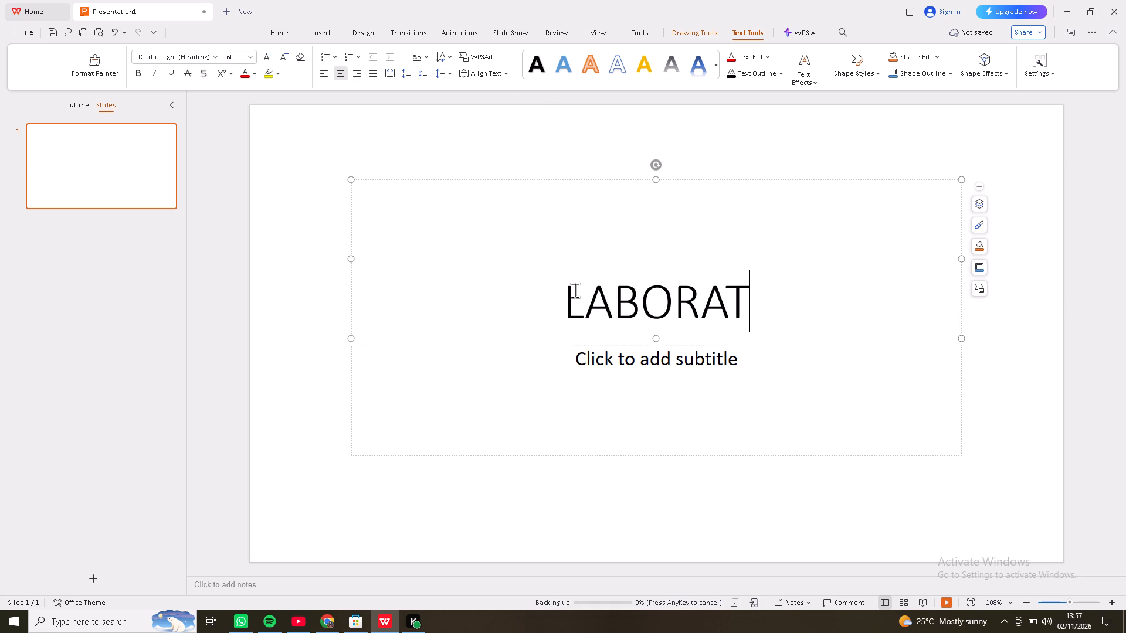
pyautogui.write('ORY')
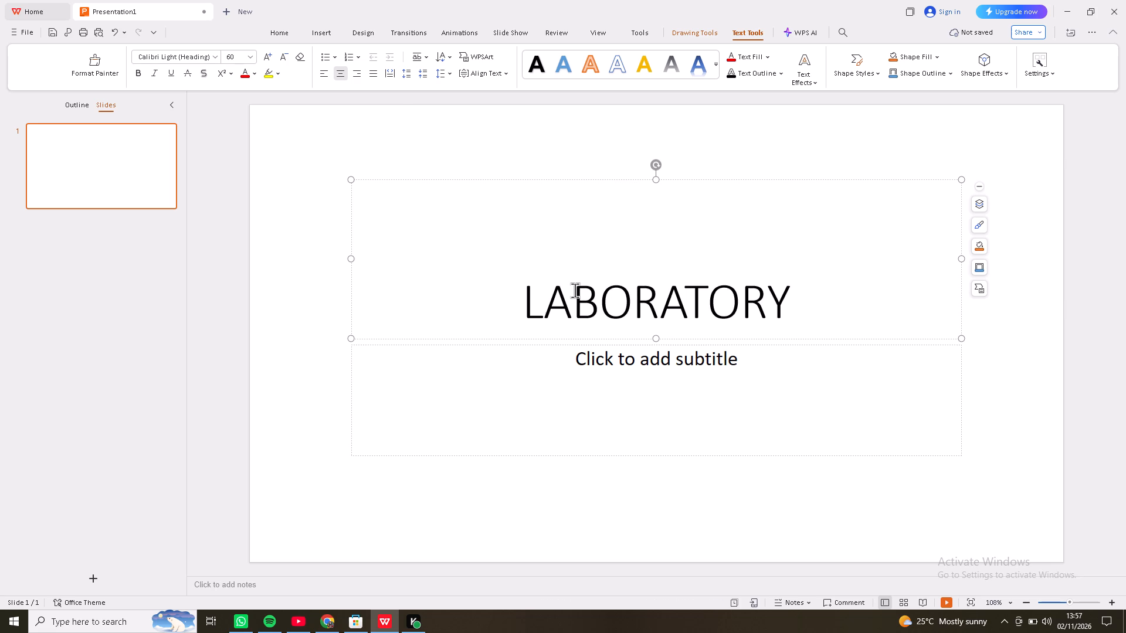
pyautogui.hotkey('shift', 'space')
pyautogui.write('WOR')
pyautogui.hotkey('shift', 'k')
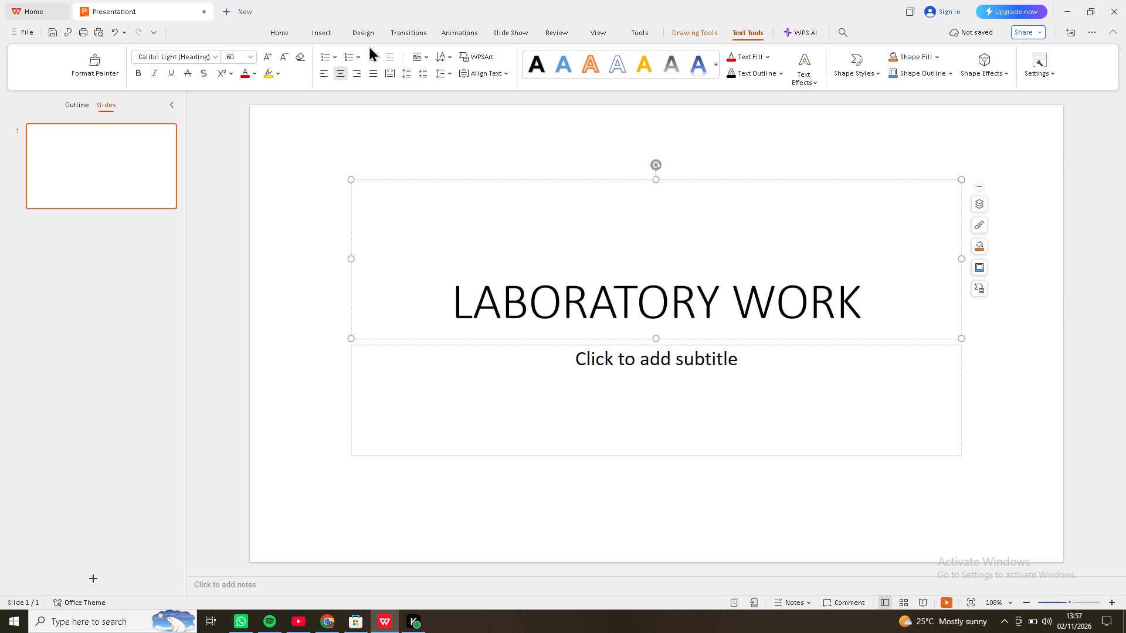
# Apply the Blue Waves design theme to the presentation.
pyautogui.click(360, 33)
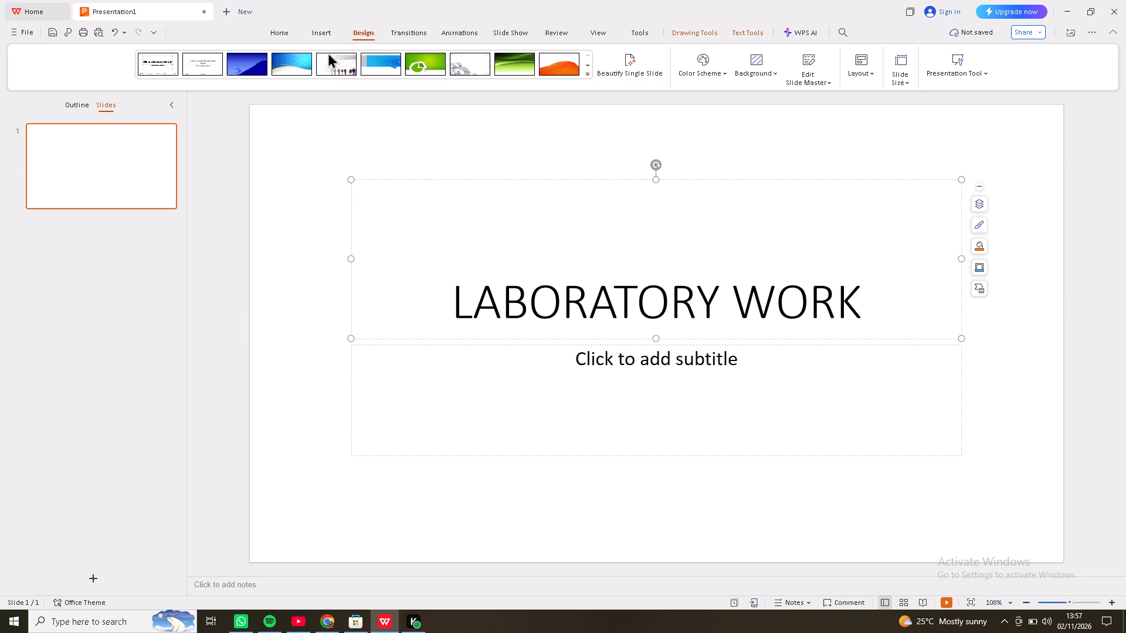
pyautogui.click(283, 67)
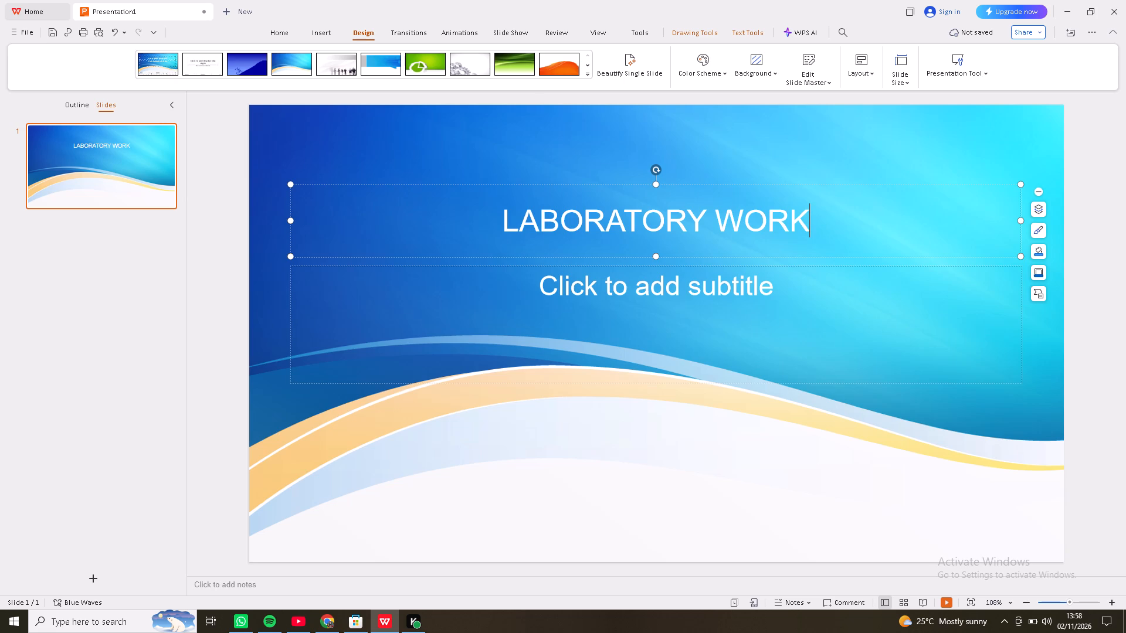
# Make the whole "LABORATORY WORK" title text bold and italic.
pyautogui.click(497, 219)
pyautogui.click(280, 32)
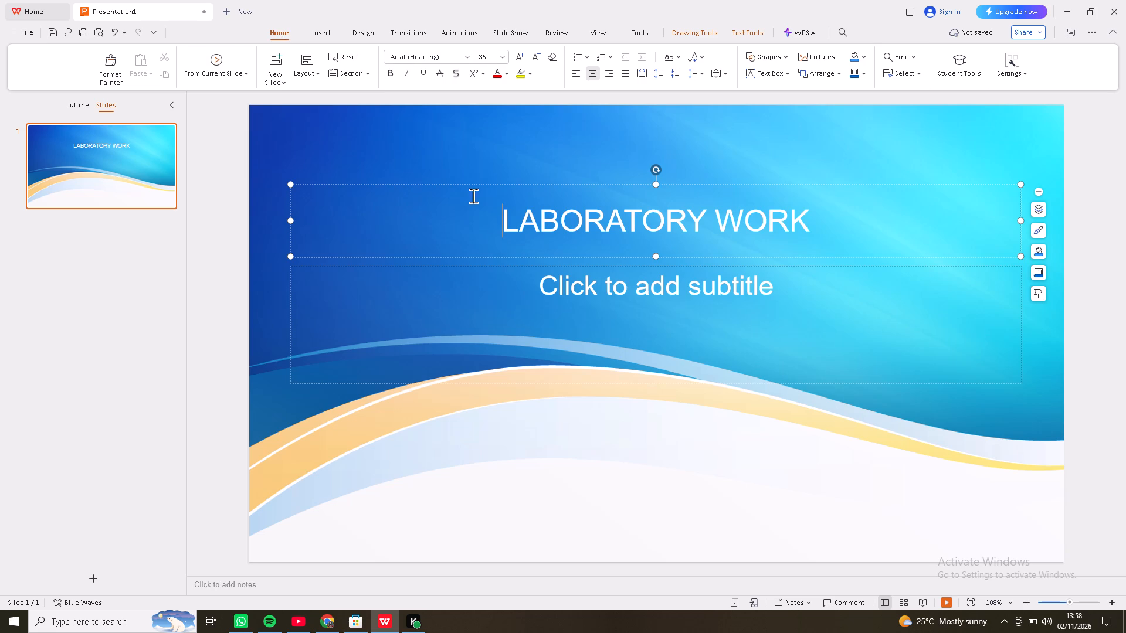
pyautogui.moveTo(501, 221); pyautogui.dragTo(571, 220)
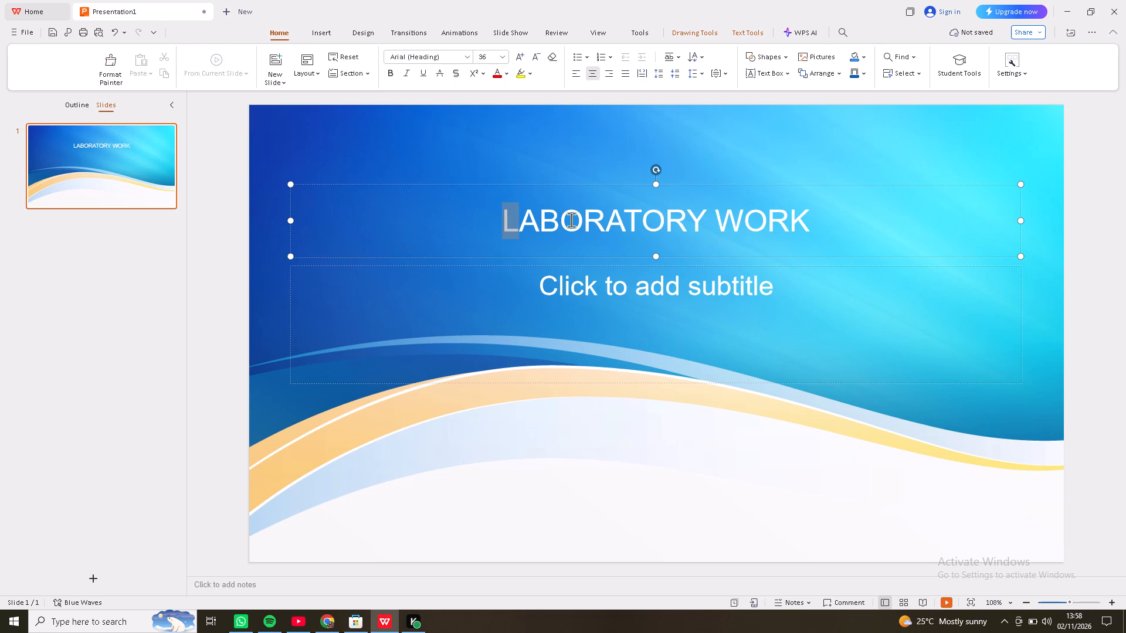
pyautogui.moveTo(571, 220); pyautogui.dragTo(806, 230)
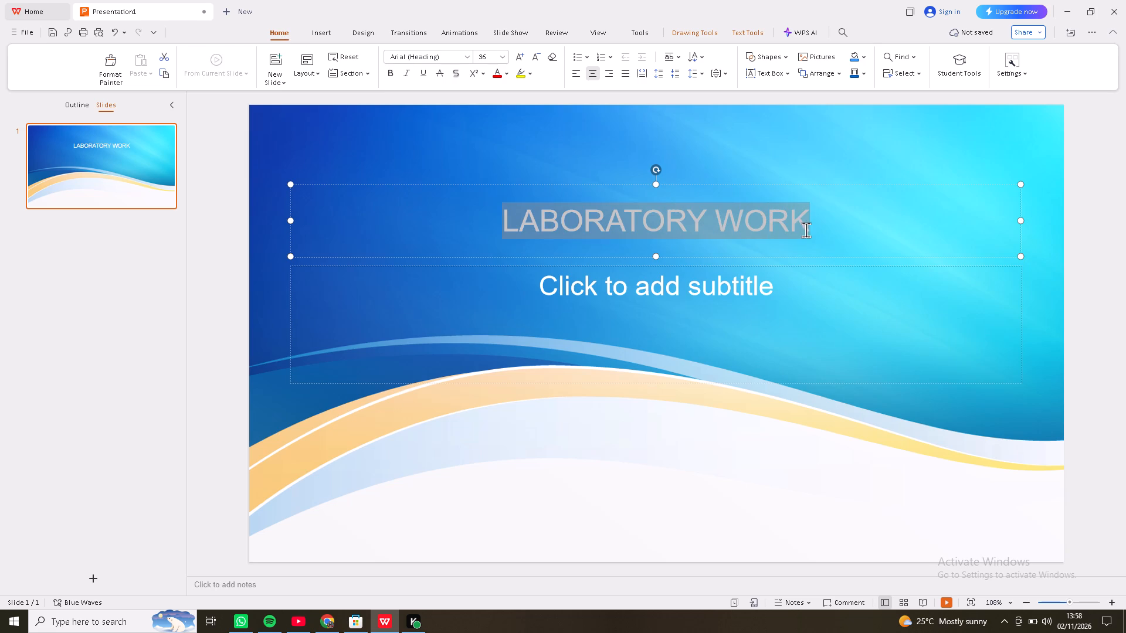
pyautogui.moveTo(806, 230); pyautogui.dragTo(813, 230)
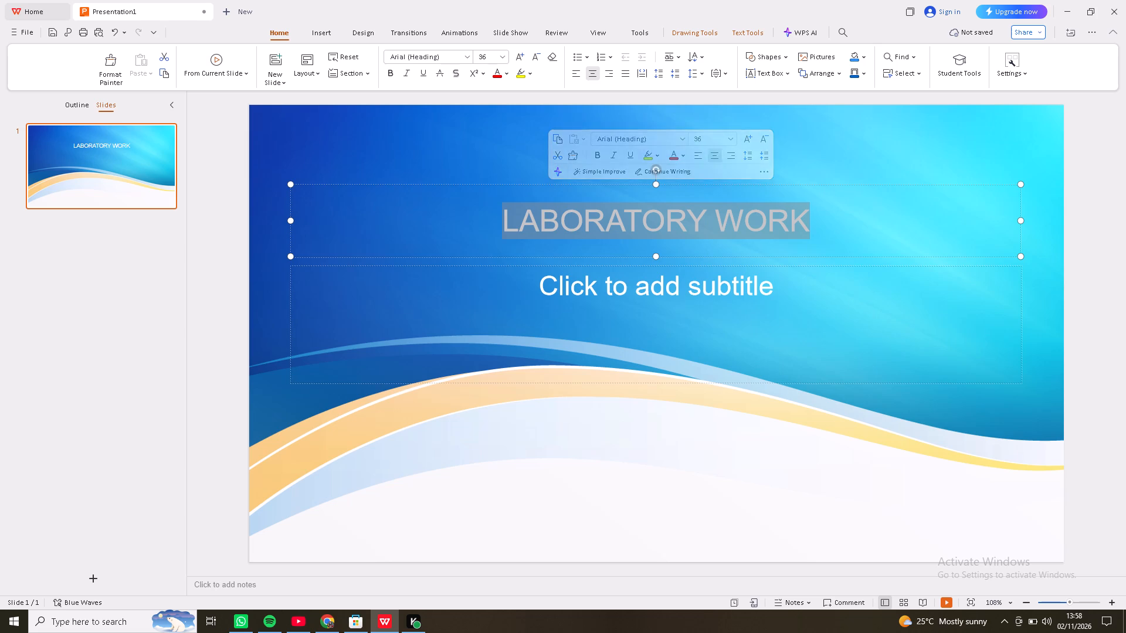
pyautogui.click(394, 72)
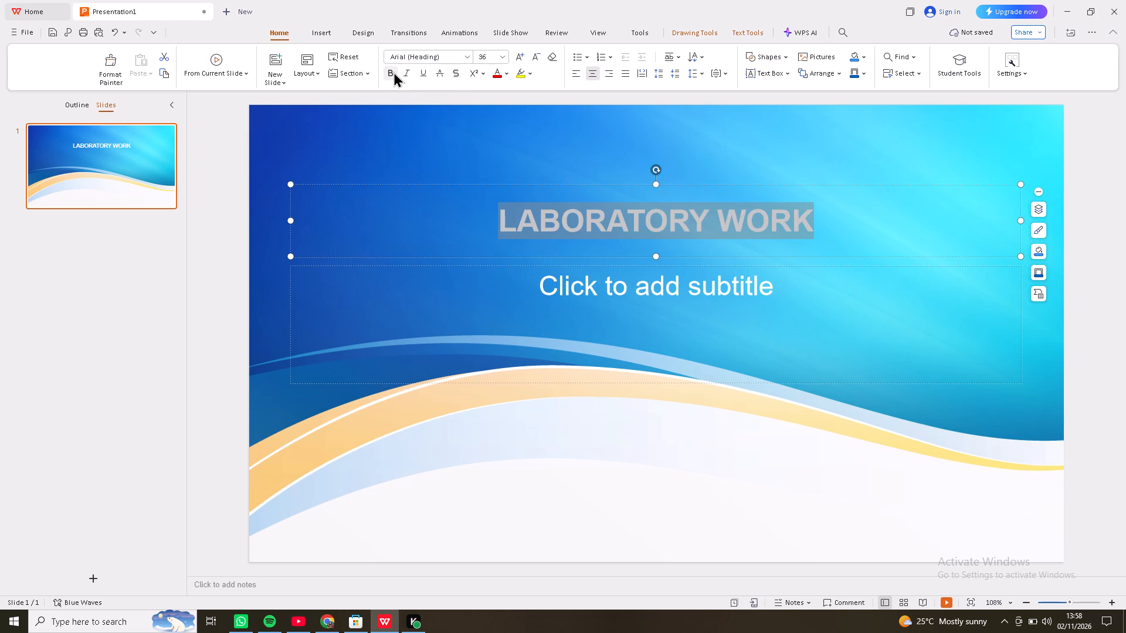
pyautogui.click(404, 72)
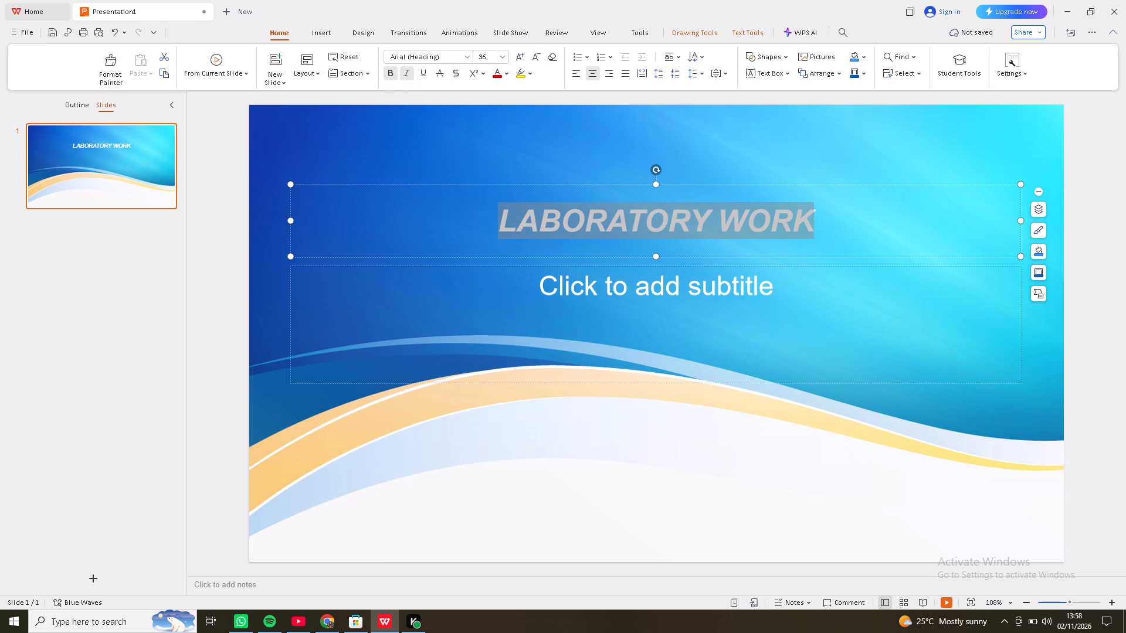
# Increase the font size of the slide title text to 66.
pyautogui.click(521, 52)
pyautogui.click(521, 52)
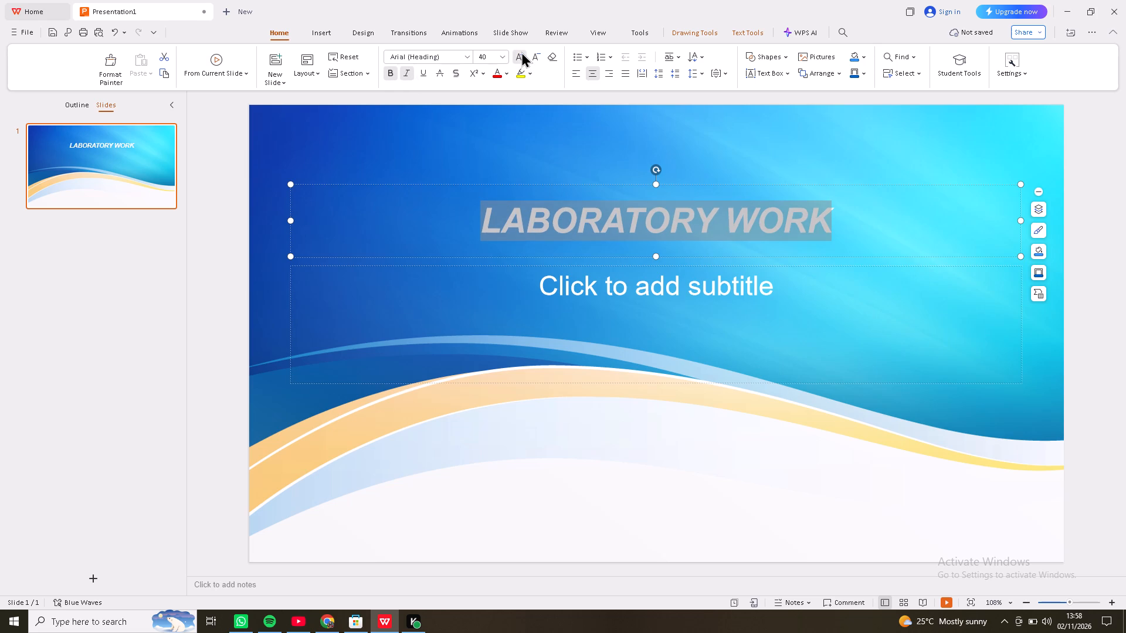
pyautogui.click(521, 52)
pyautogui.click(521, 52)
pyautogui.click(521, 52)
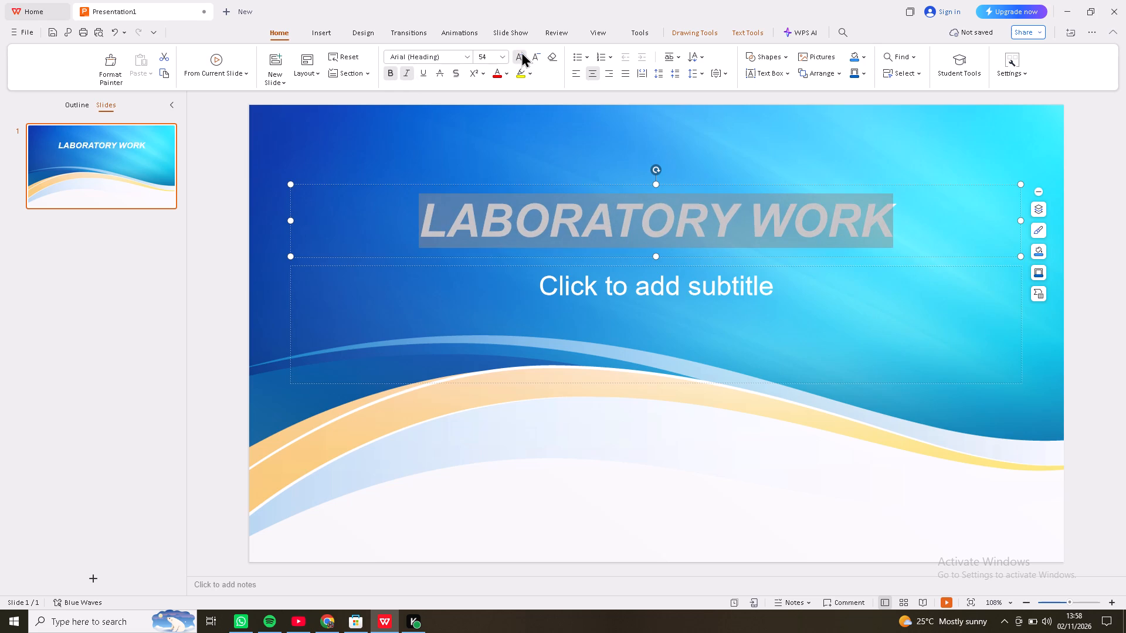
pyautogui.click(521, 52)
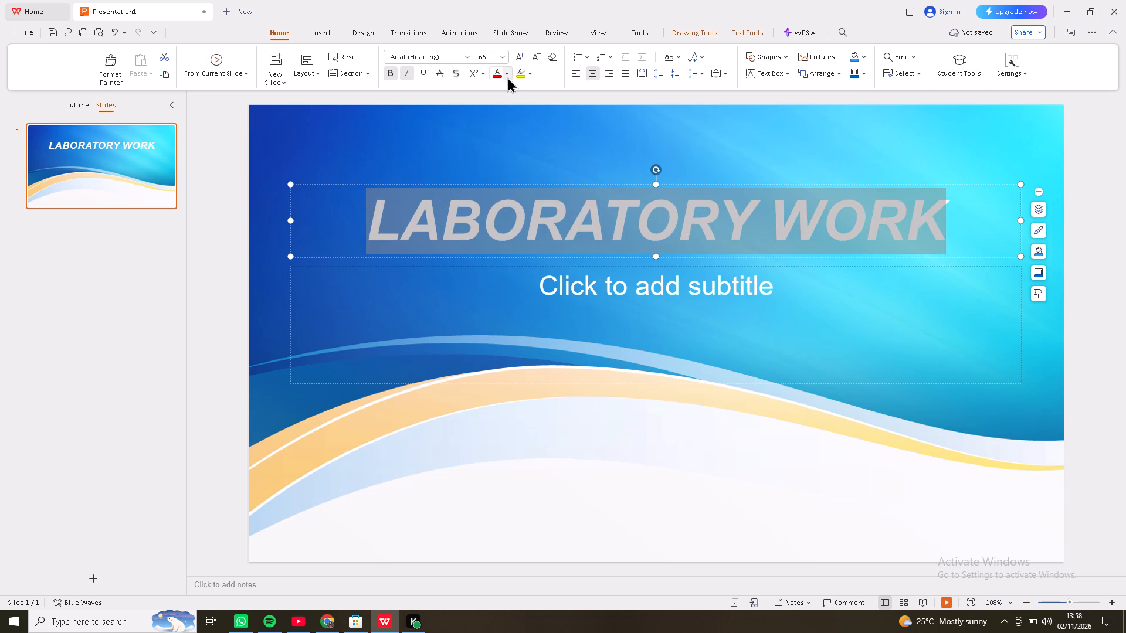
# Change the title text colour to the standard bright red.
pyautogui.click(506, 71)
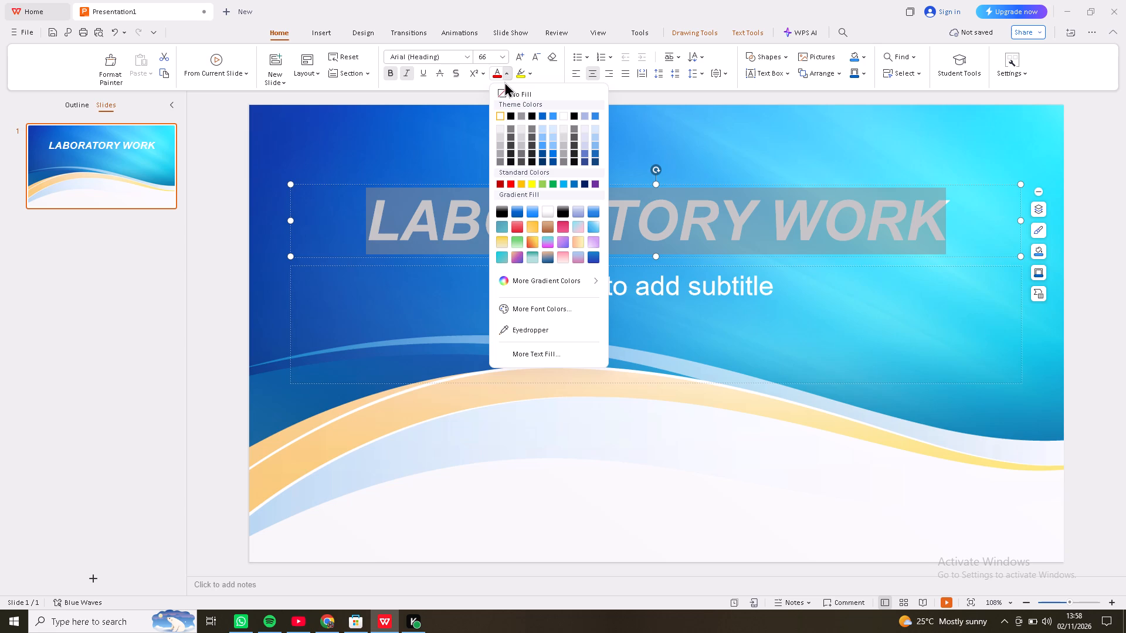
pyautogui.click(510, 183)
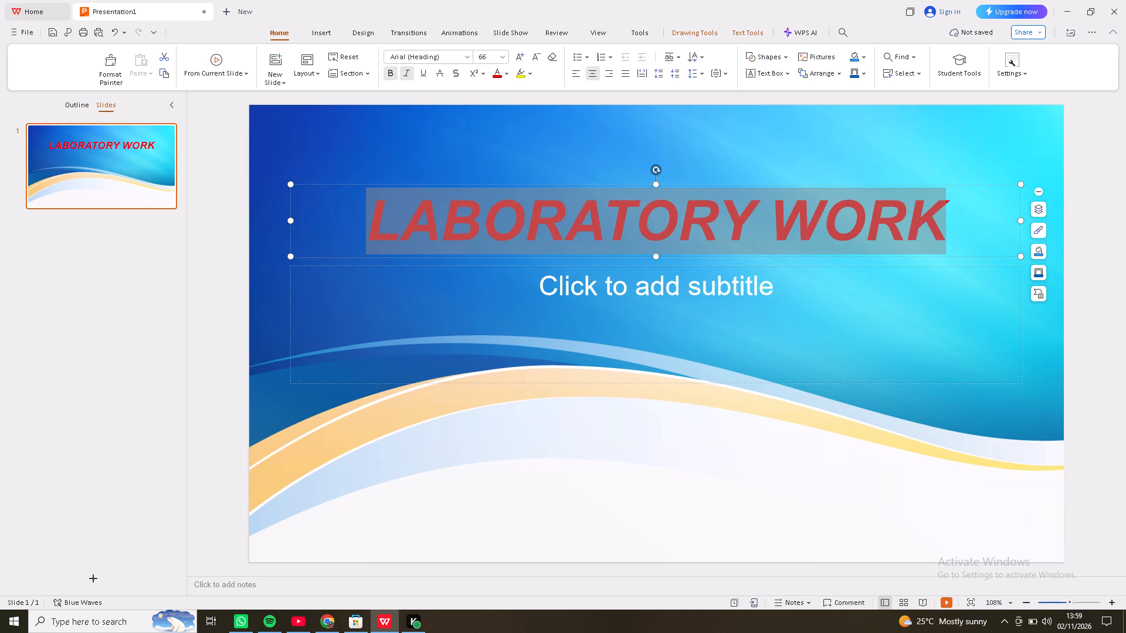
# Set the title text's font to Cambria and deselect the title.
pyautogui.click(468, 58)
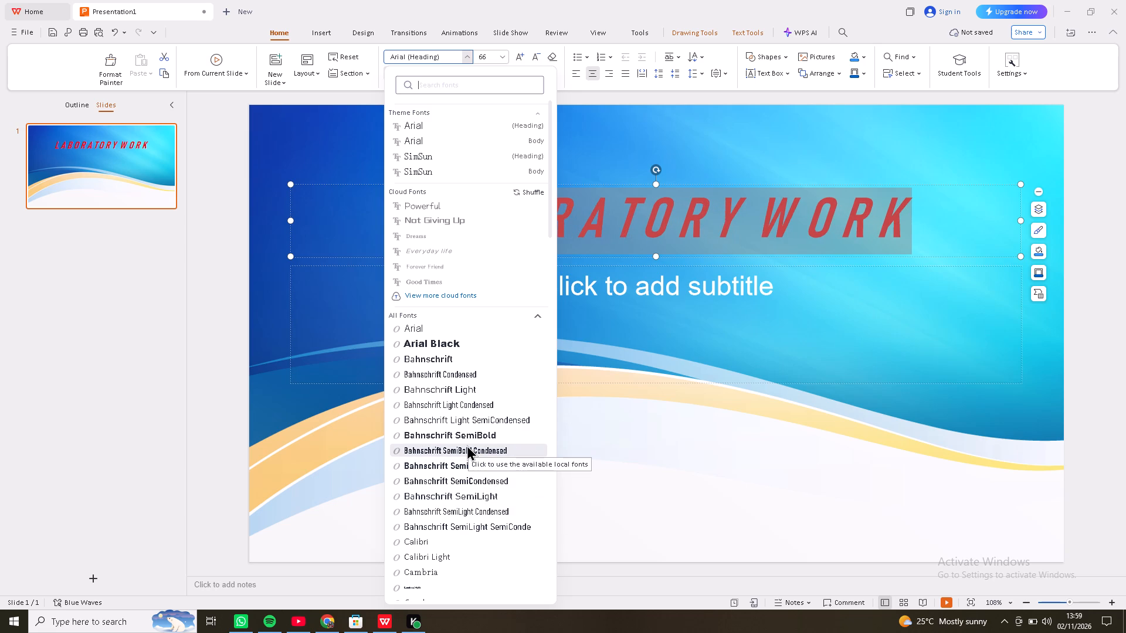
pyautogui.scroll(-3, 467, 445)
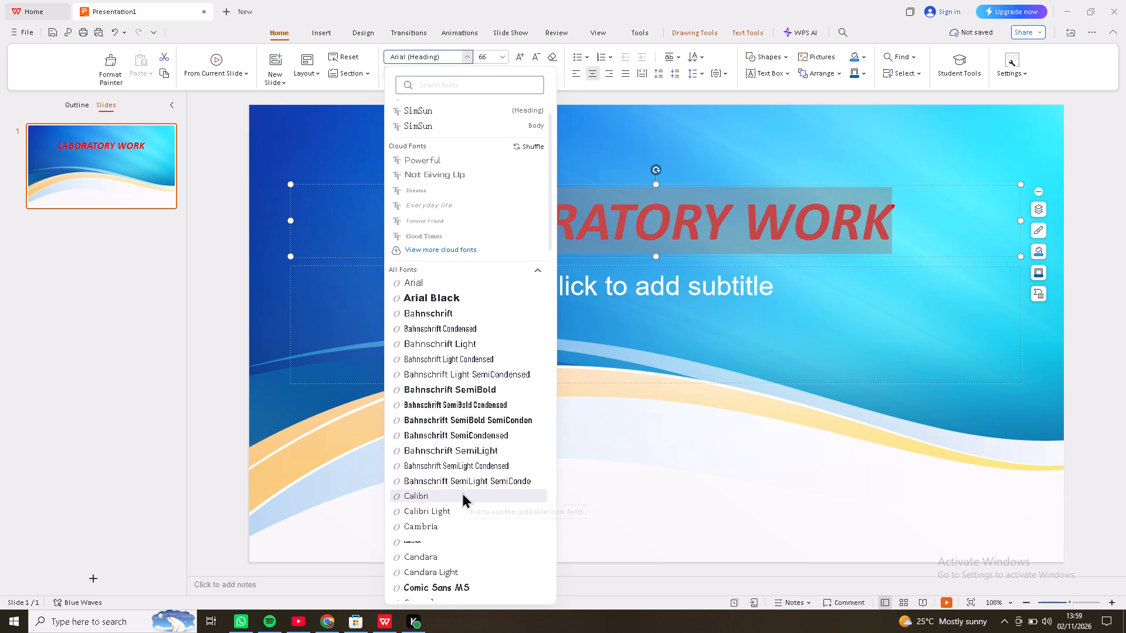
pyautogui.click(464, 526)
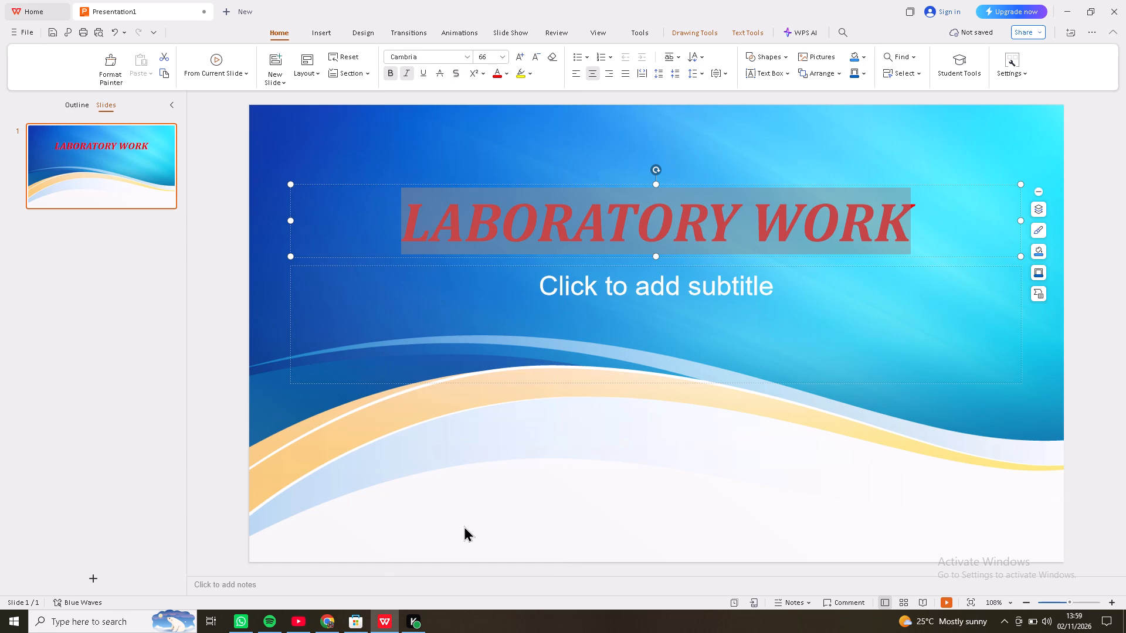
pyautogui.click(574, 420)
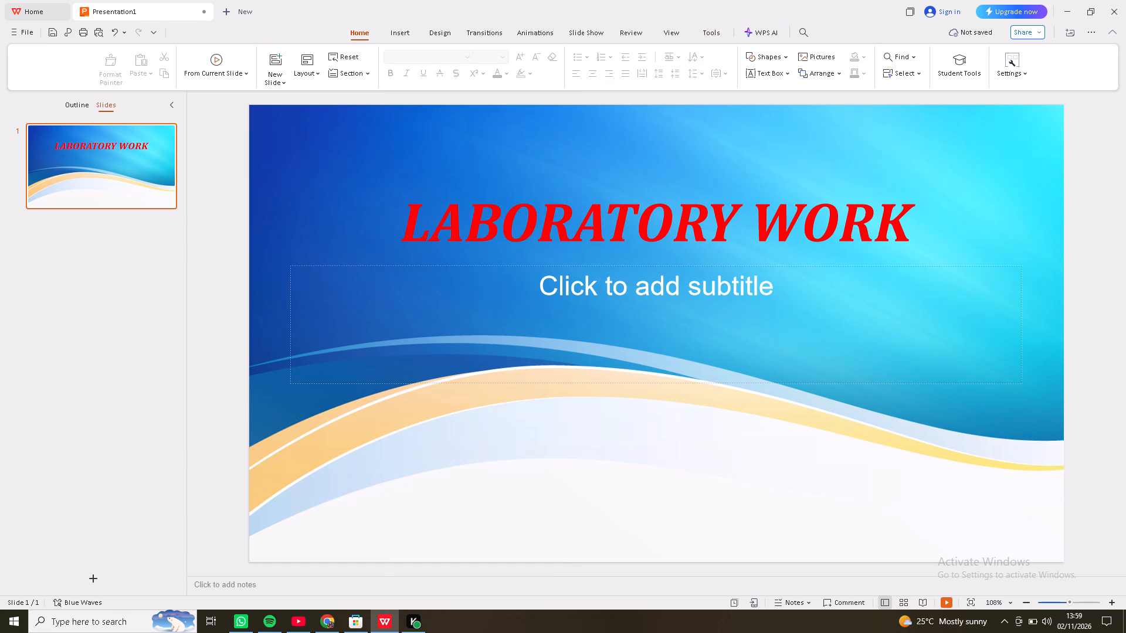
# Enter the subtitle text "This work includes all laboratory tests that are done in a hospital setting" below the title.
pyautogui.click(647, 342)
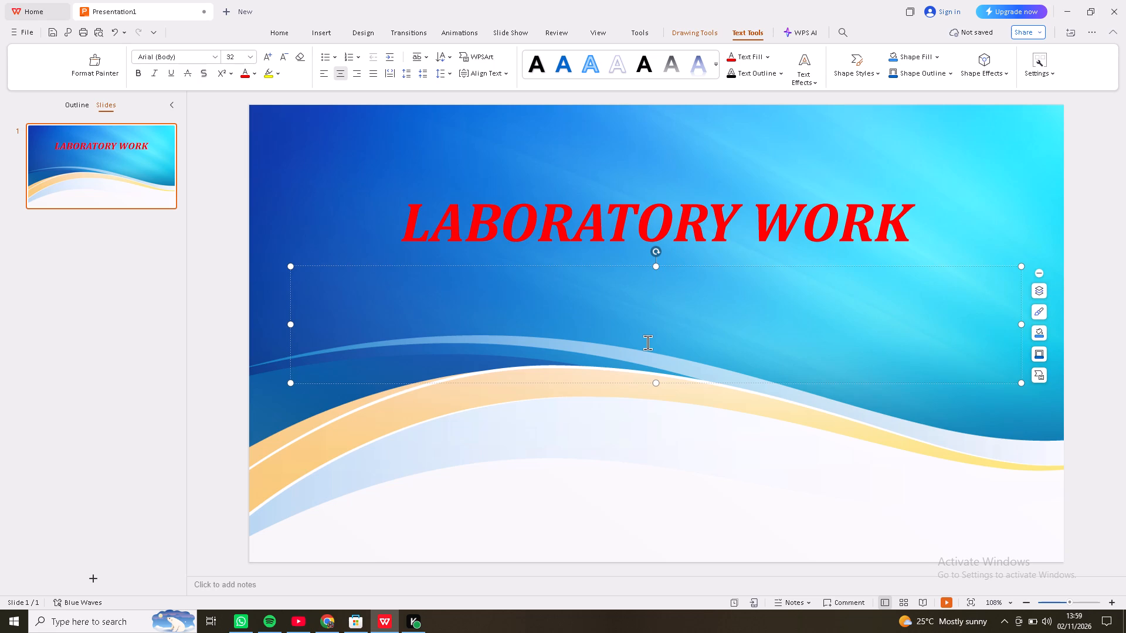
pyautogui.hotkey('shift', 't')
pyautogui.press('h')
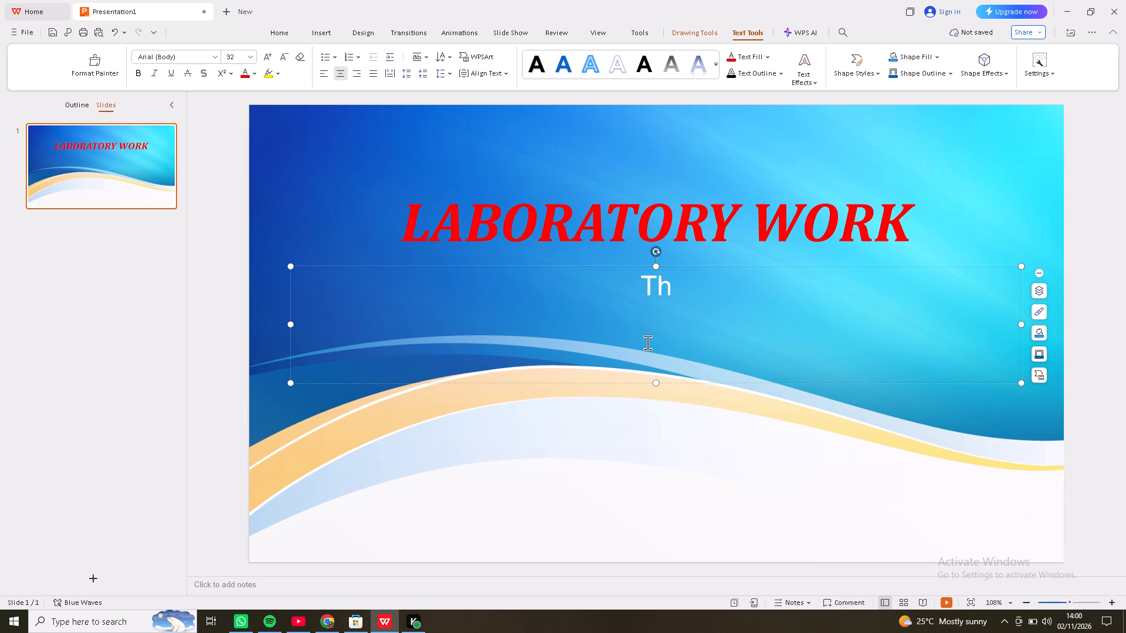
pyautogui.press('o')
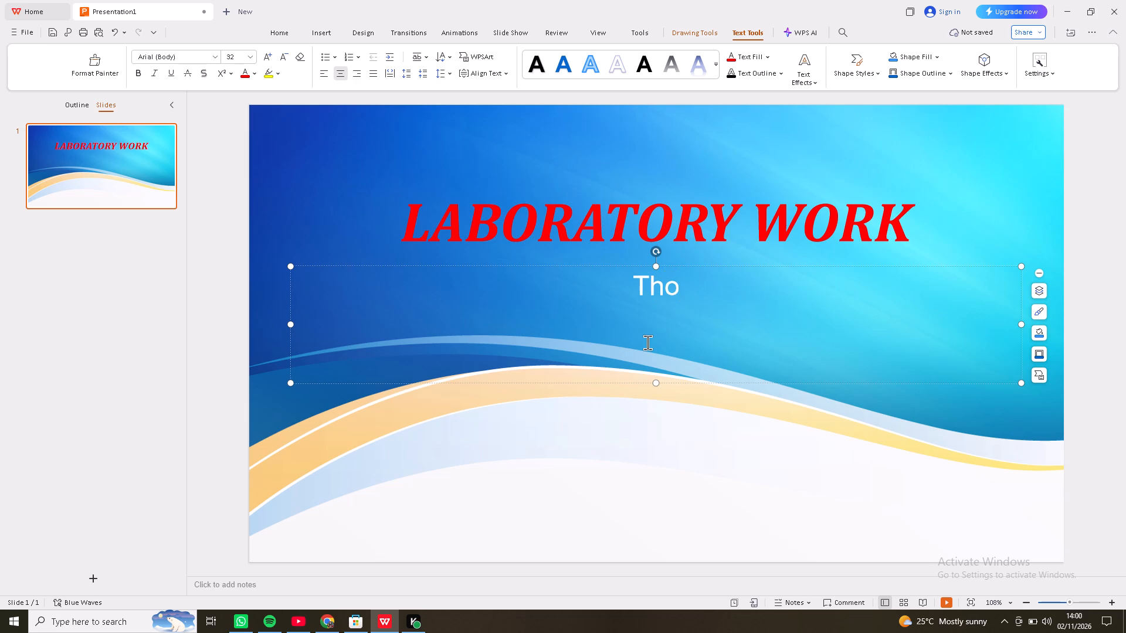
pyautogui.press('BackSpace')
pyautogui.write('is')
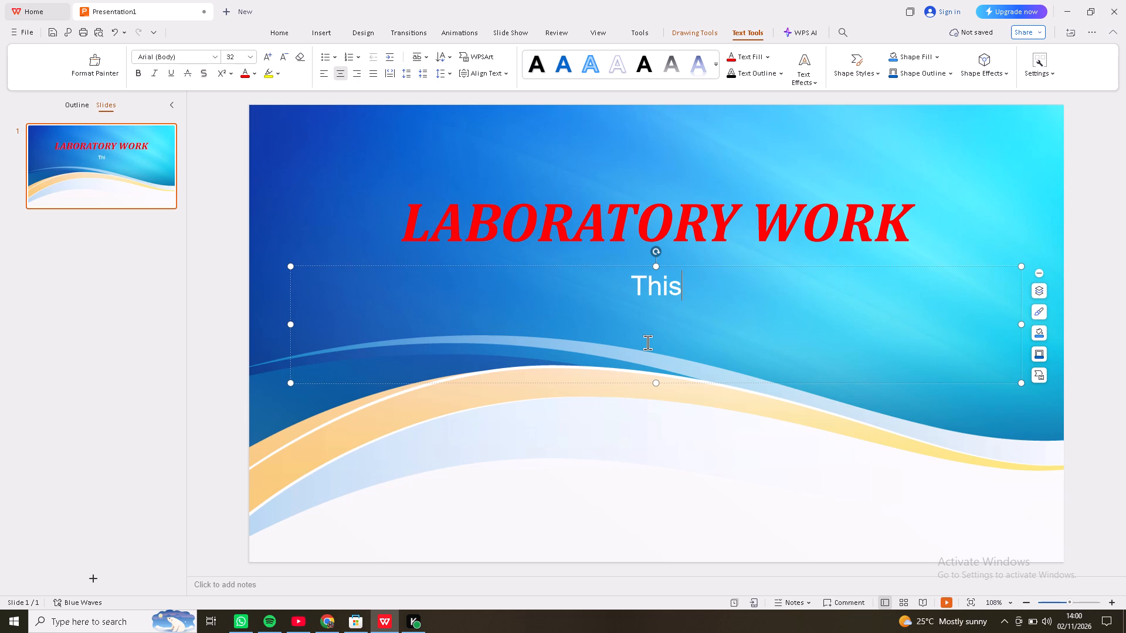
pyautogui.press('space')
pyautogui.write('work includes')
pyautogui.press('space')
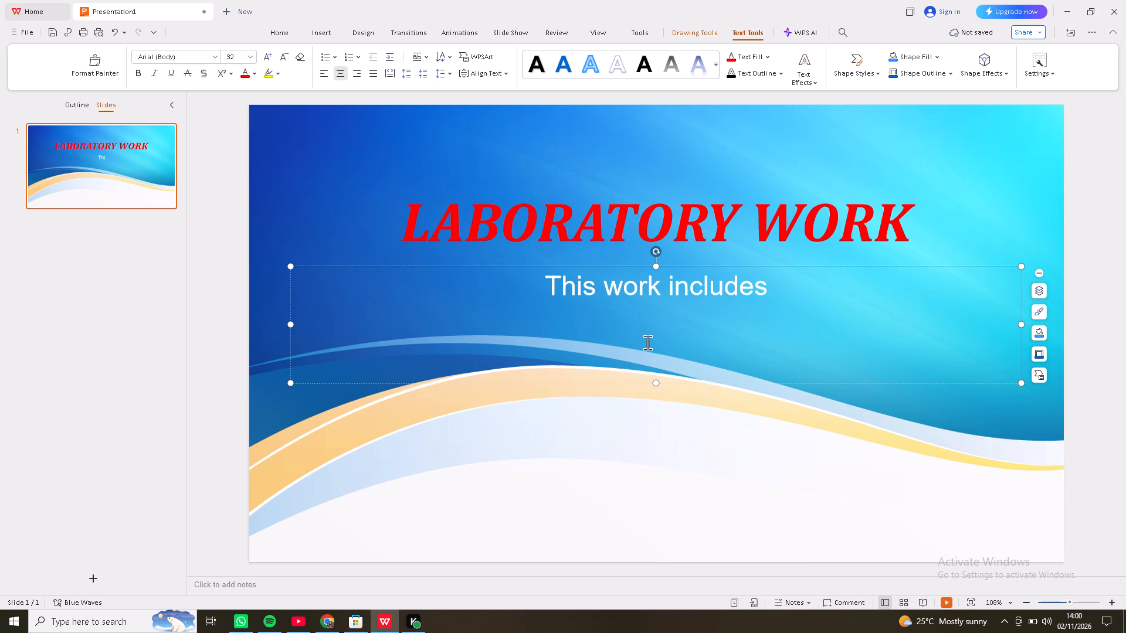
pyautogui.write('all')
pyautogui.press('space')
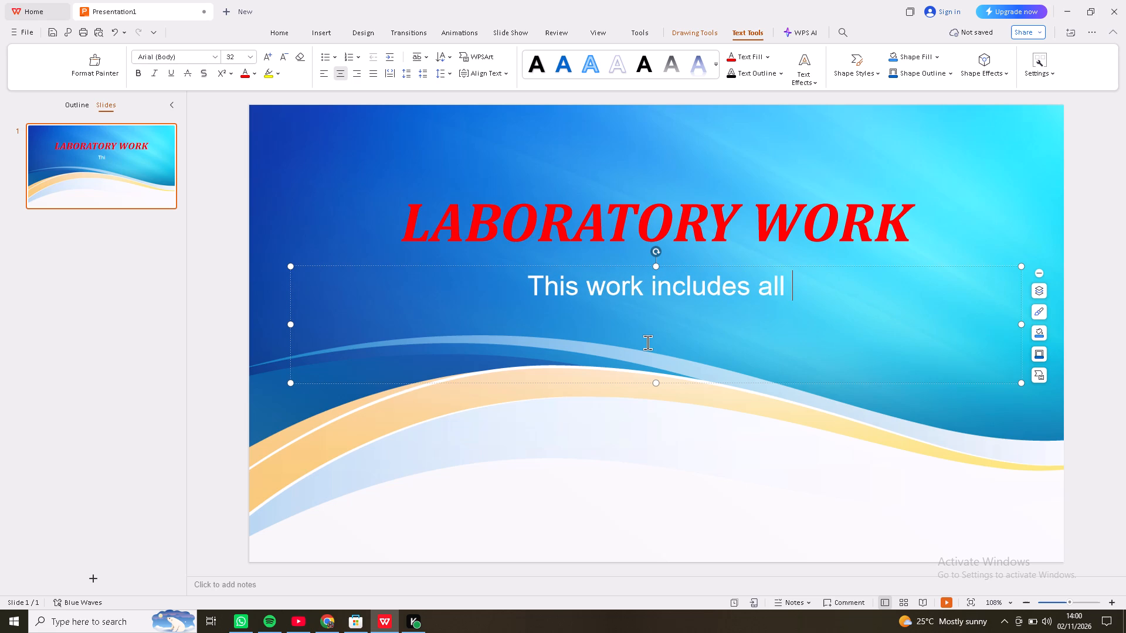
pyautogui.write('laboratory')
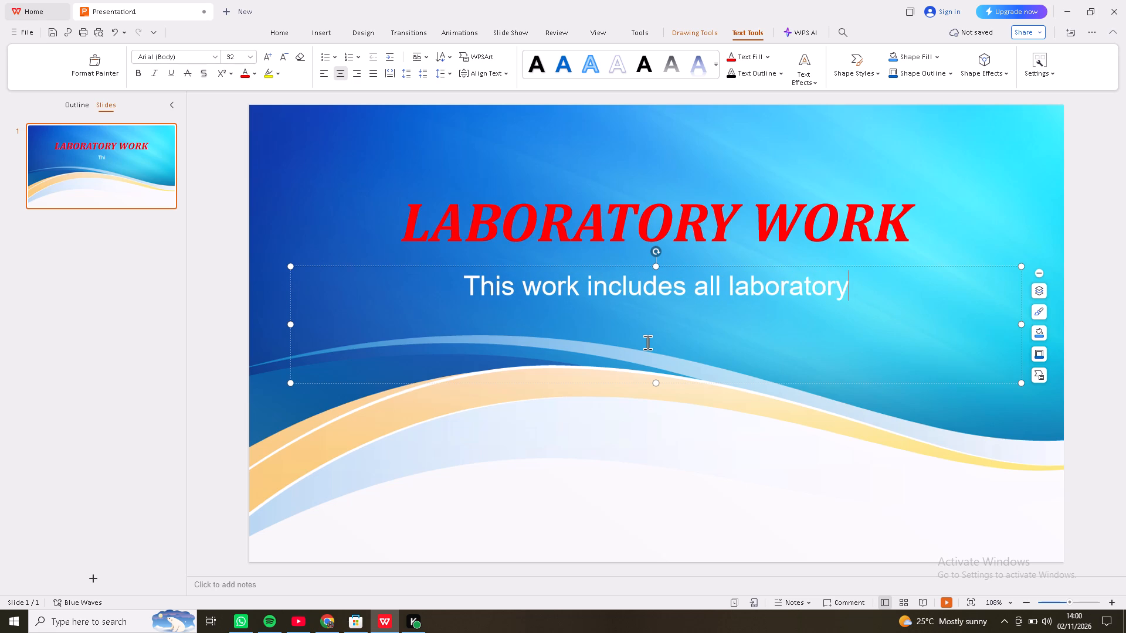
pyautogui.press('space')
pyautogui.write('tests that')
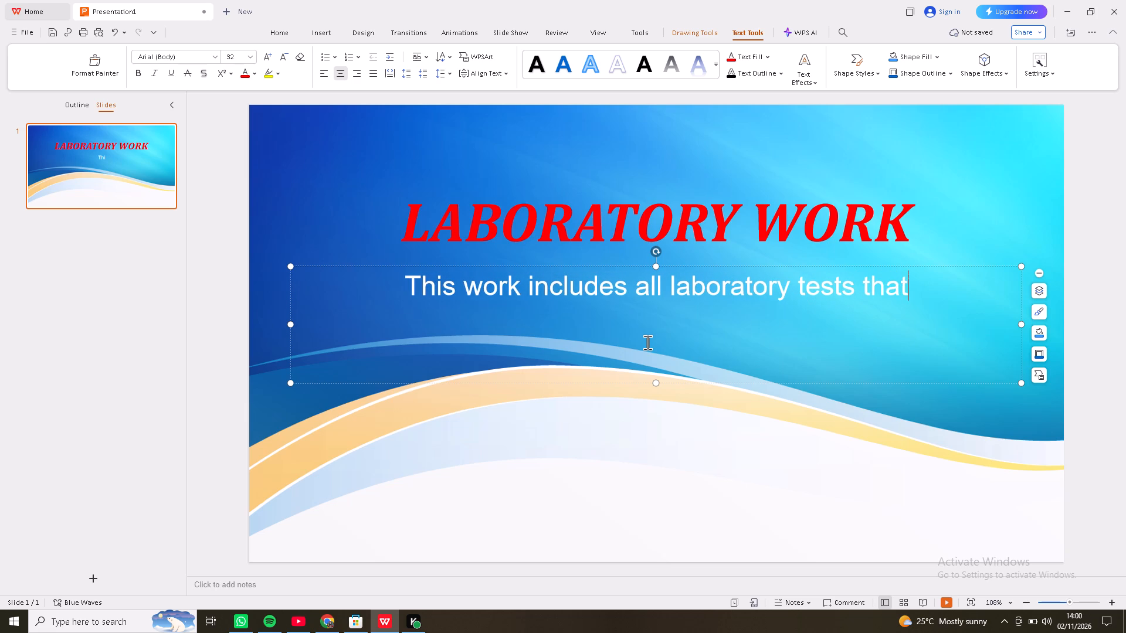
pyautogui.press('space')
pyautogui.write('are done')
pyautogui.press('space')
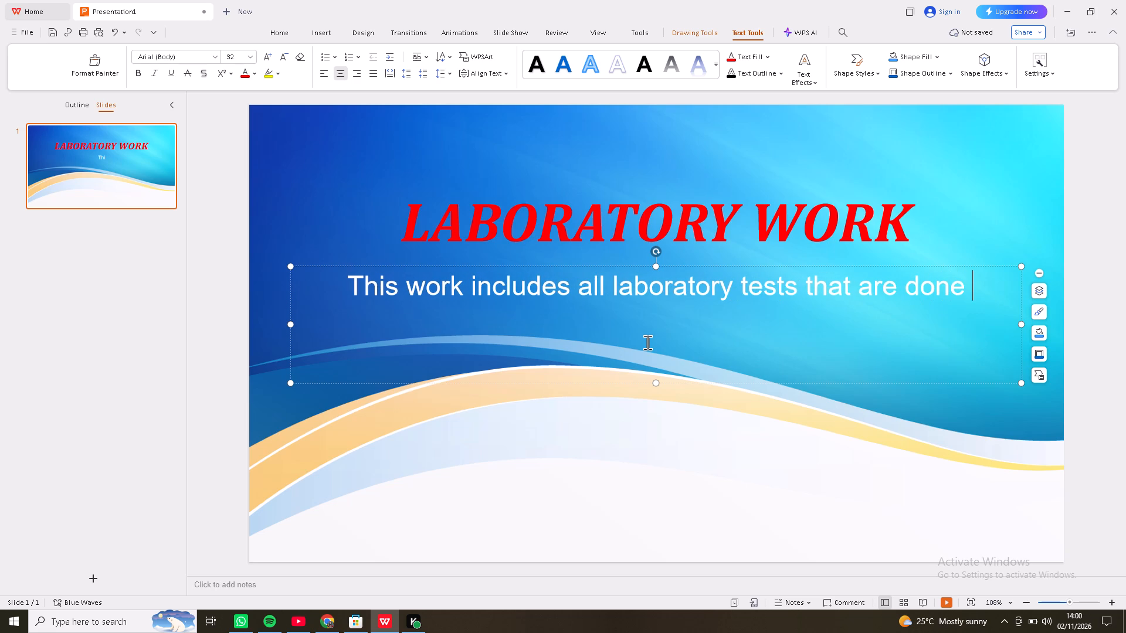
pyautogui.write('in a hospital setting')
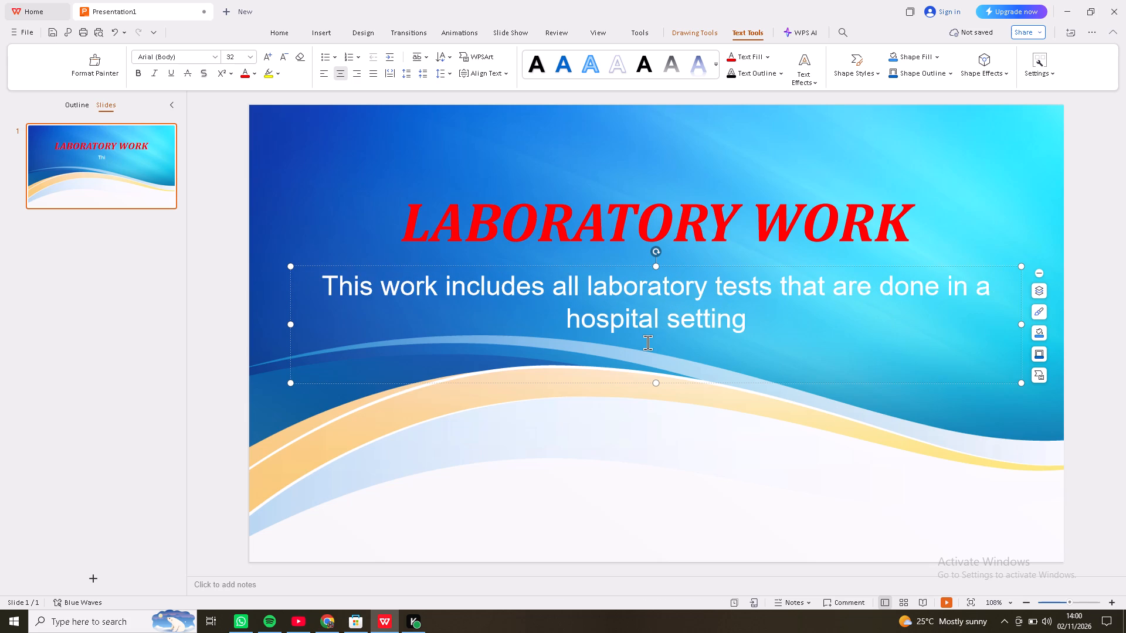
# Continue the subtitle sentence with ",research center or any other medical center".
pyautogui.press(',')
pyautogui.write('resea')
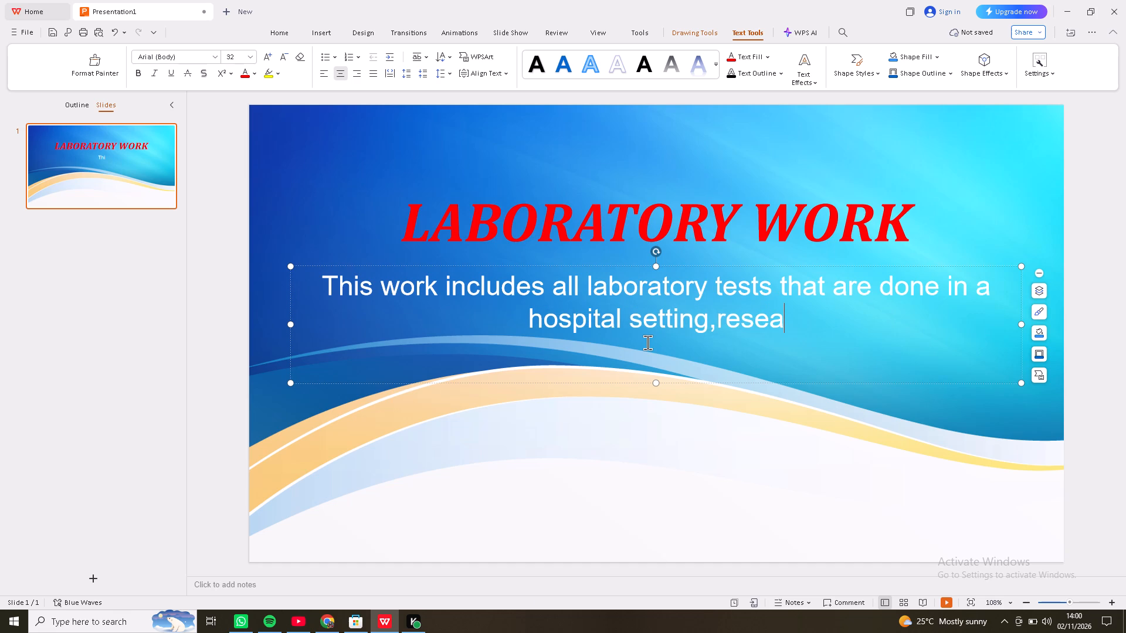
pyautogui.write('rch cen')
pyautogui.write('te')
pyautogui.press('r')
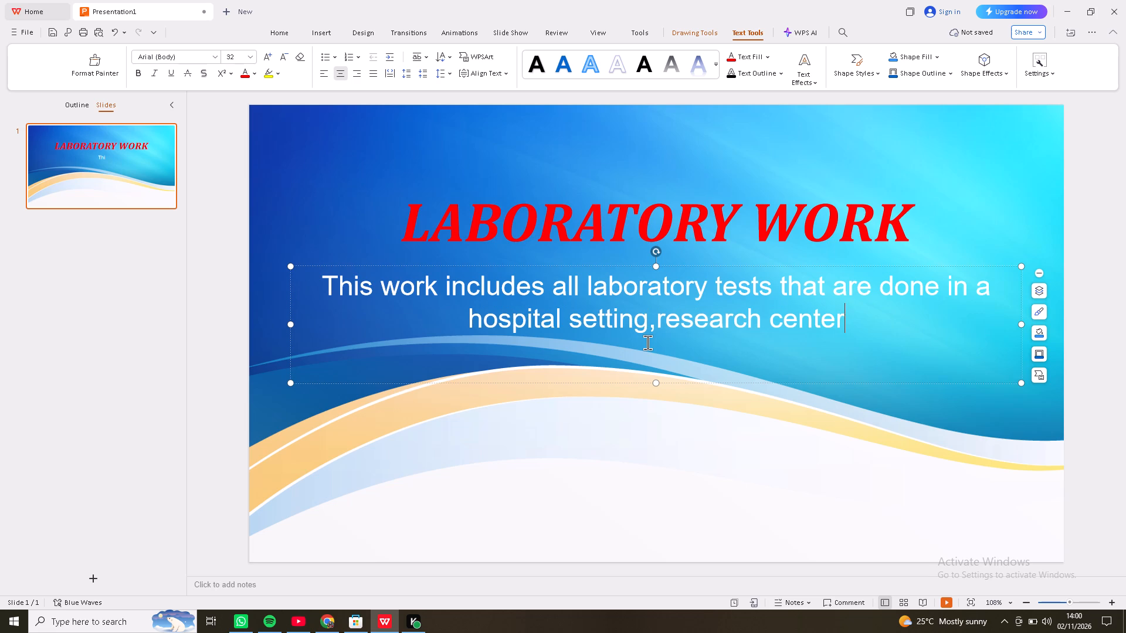
pyautogui.press('space')
pyautogui.write('or')
pyautogui.press('space')
pyautogui.write('any oth')
pyautogui.write('er medical center')
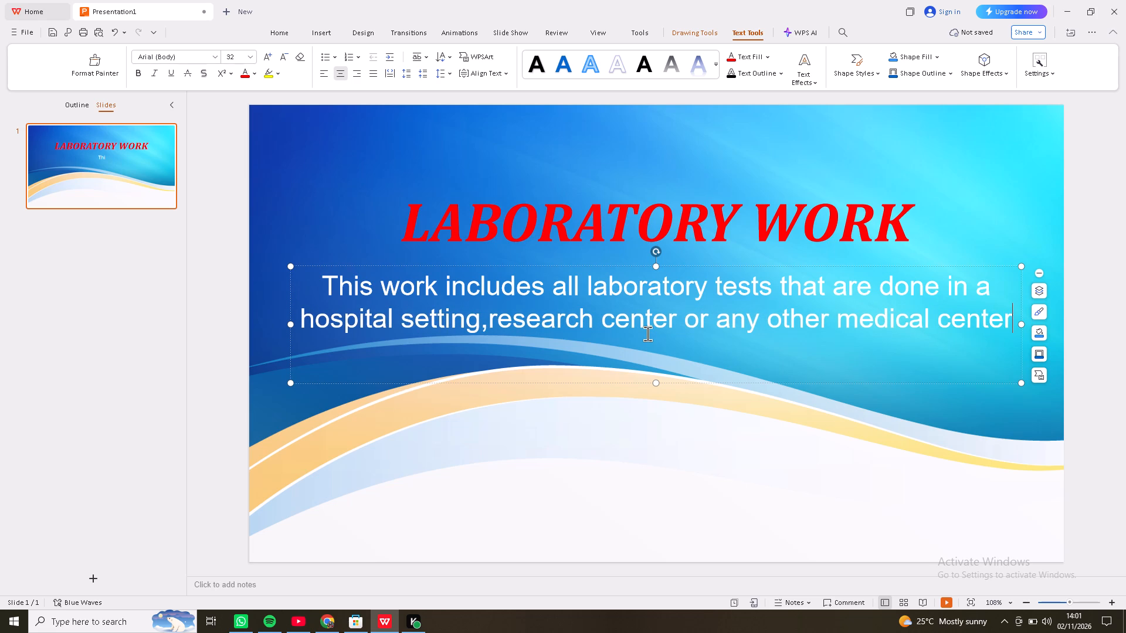
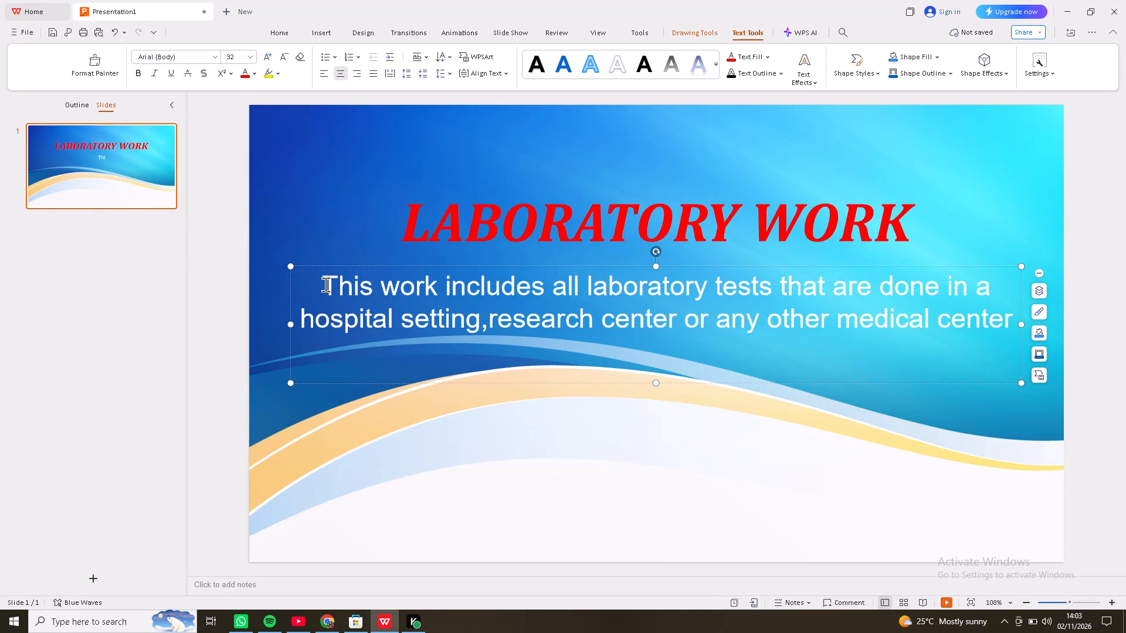
# Reduce the whole subtitle text to font size 20 and deselect it.
pyautogui.moveTo(325, 284); pyautogui.dragTo(992, 305)
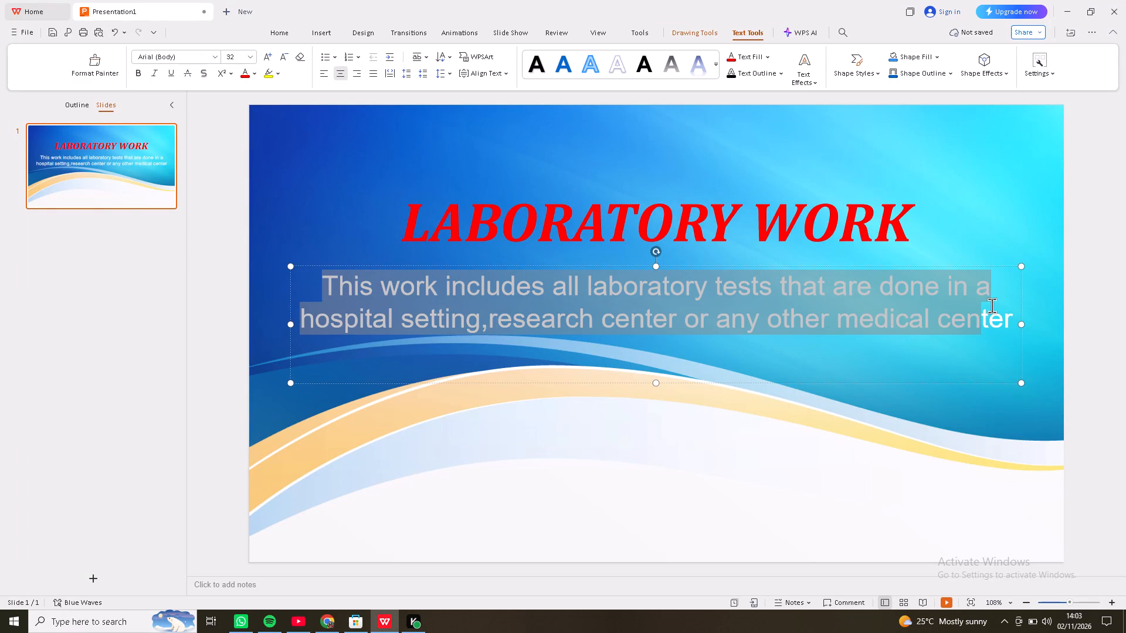
pyautogui.moveTo(992, 305); pyautogui.dragTo(1015, 325)
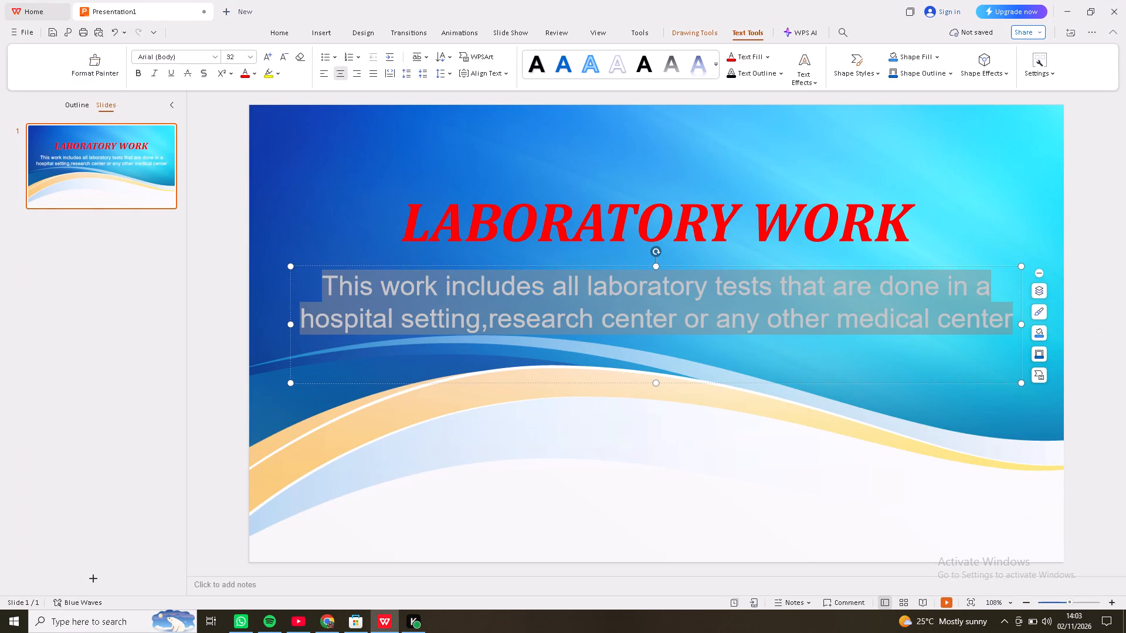
pyautogui.click(286, 57)
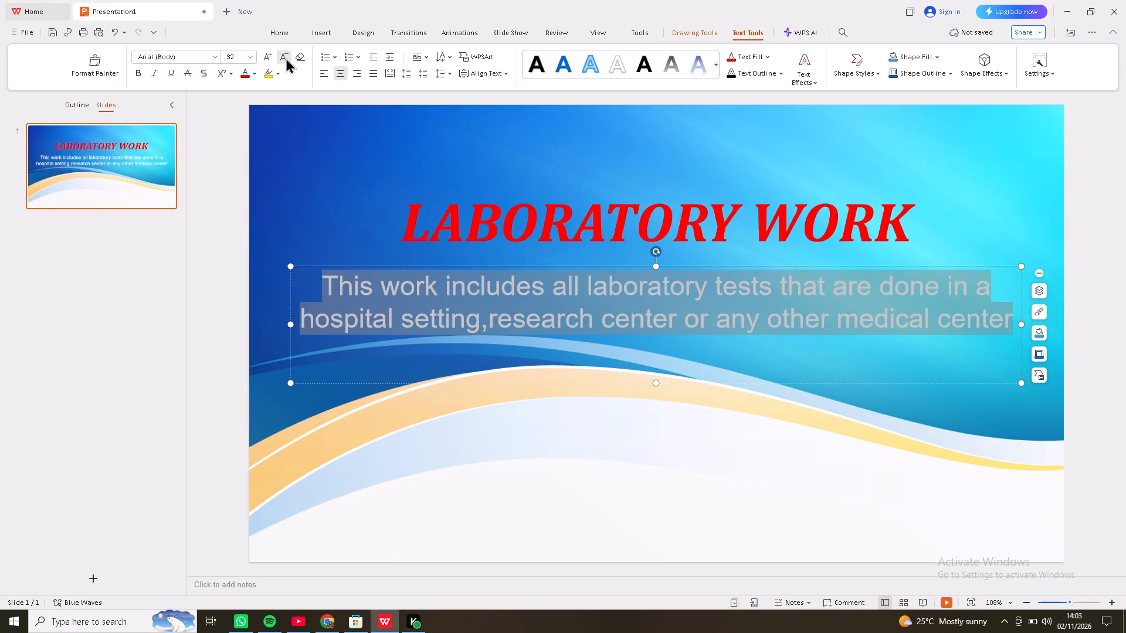
pyautogui.click(286, 57)
pyautogui.click(286, 57)
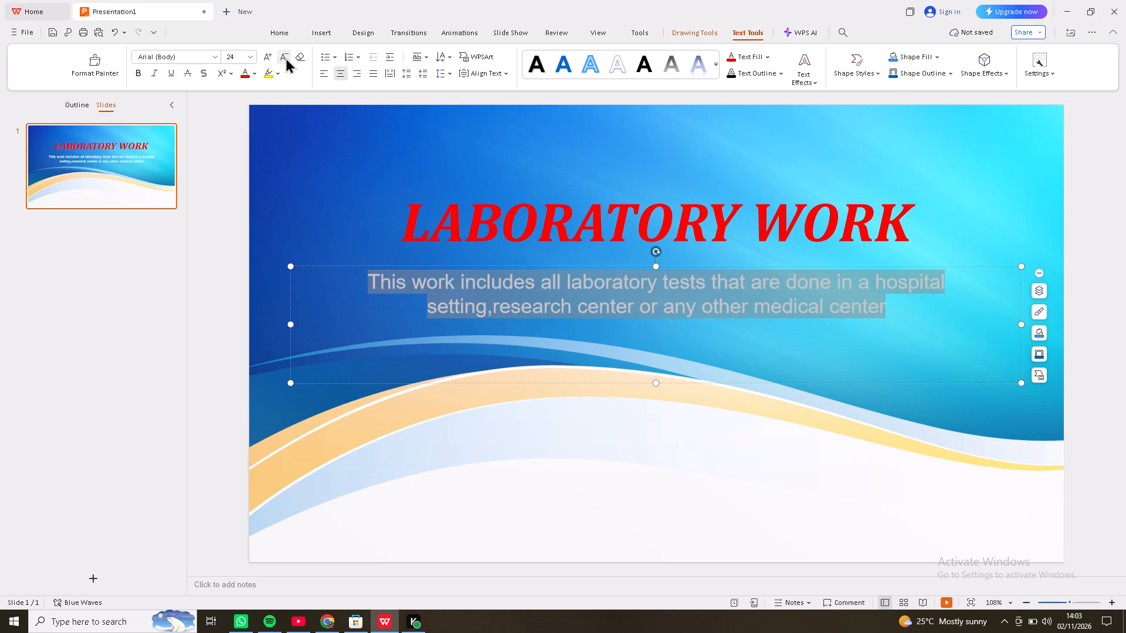
pyautogui.click(653, 331)
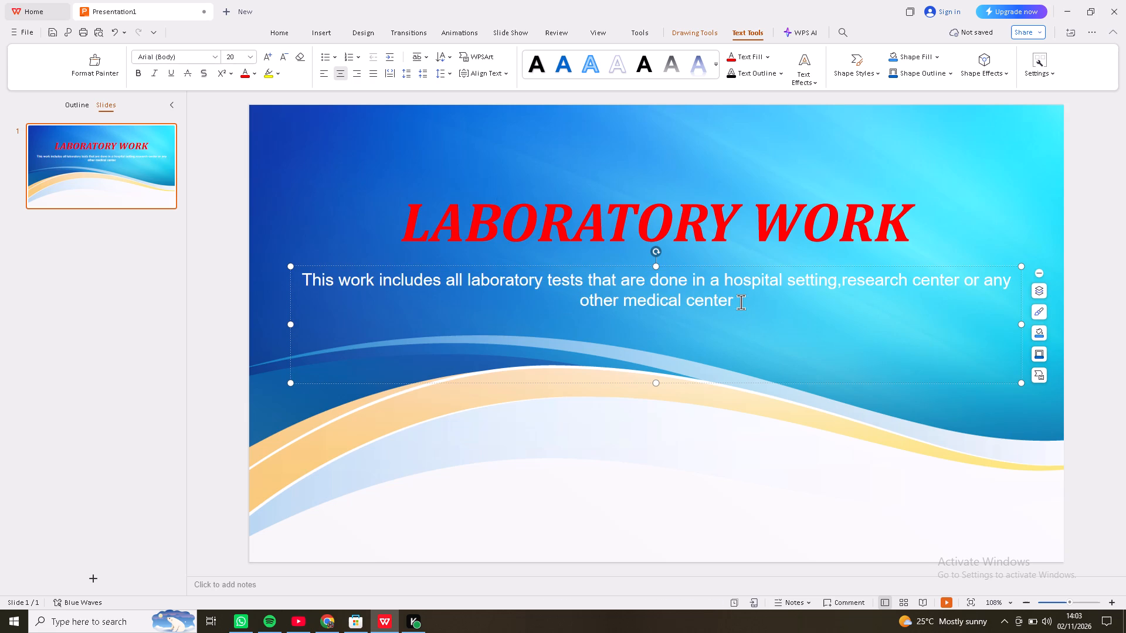
# End the subtitle sentence with a period and add "A medical laboratory is a specialized section of a health care facility".
pyautogui.click(741, 302)
pyautogui.press('.')
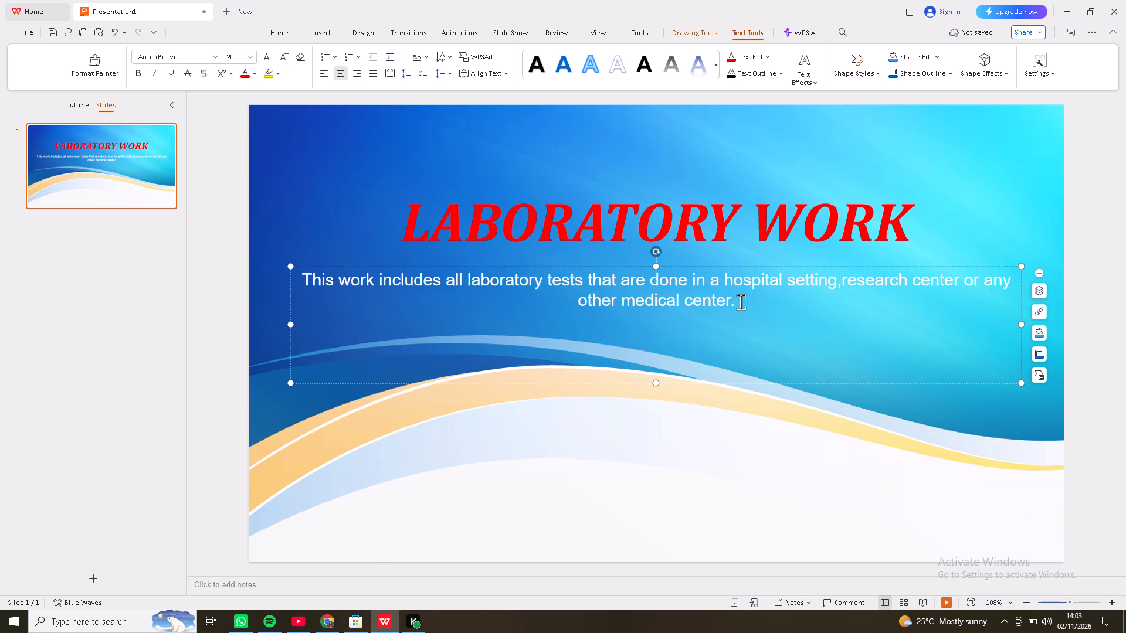
pyautogui.hotkey('shift', 'a')
pyautogui.press('space')
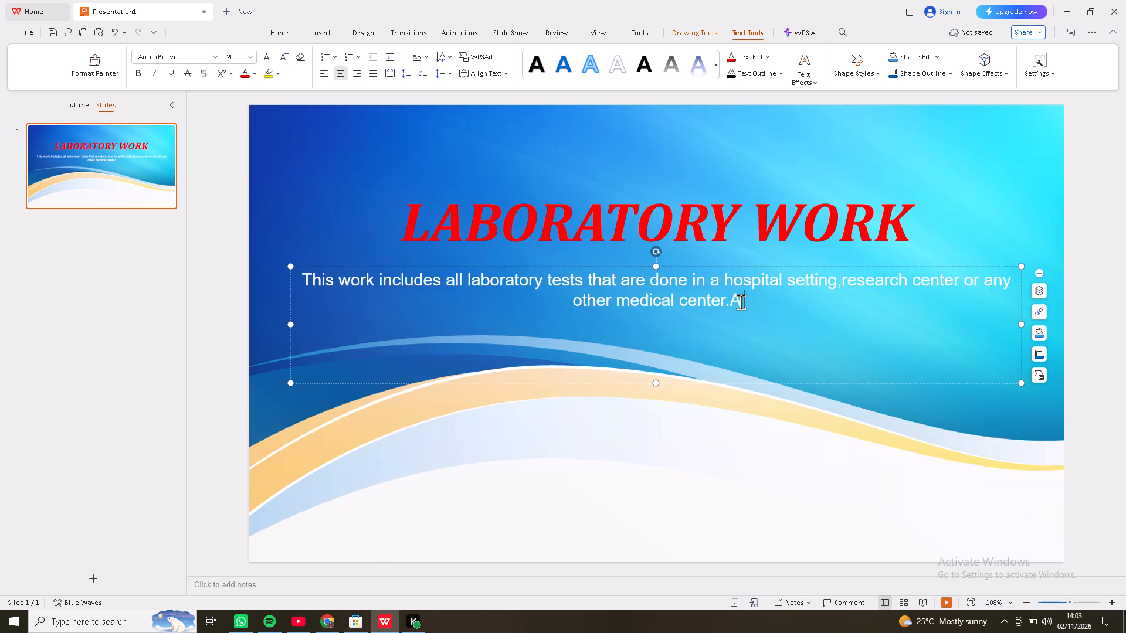
pyautogui.write('medical lab')
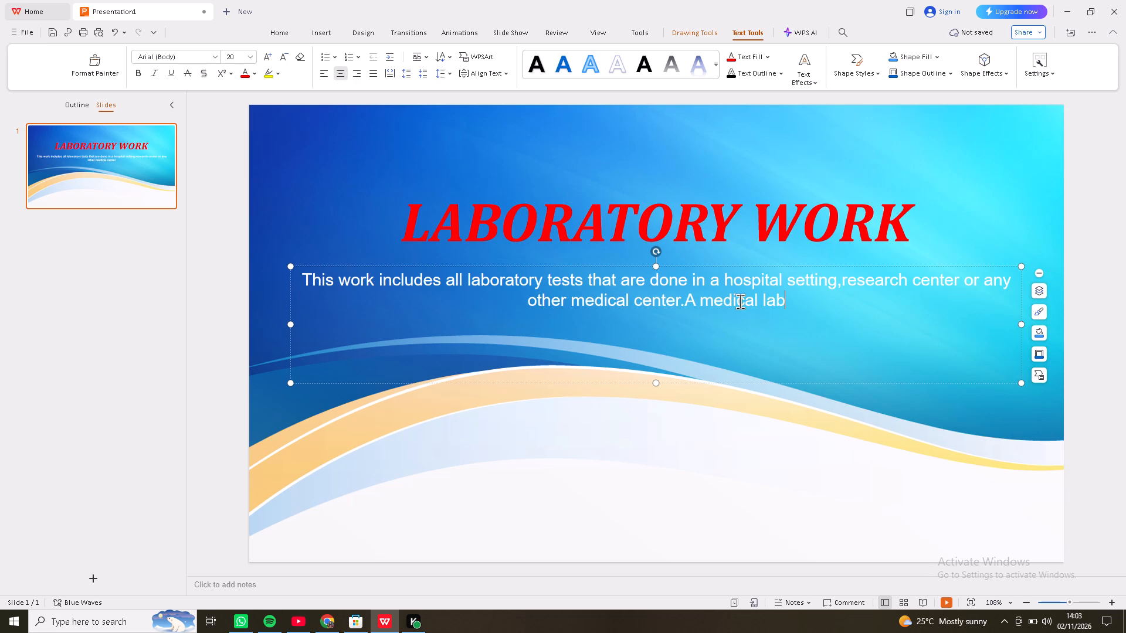
pyautogui.write('oratory id')
pyautogui.press('BackSpace')
pyautogui.write('s a')
pyautogui.press('space')
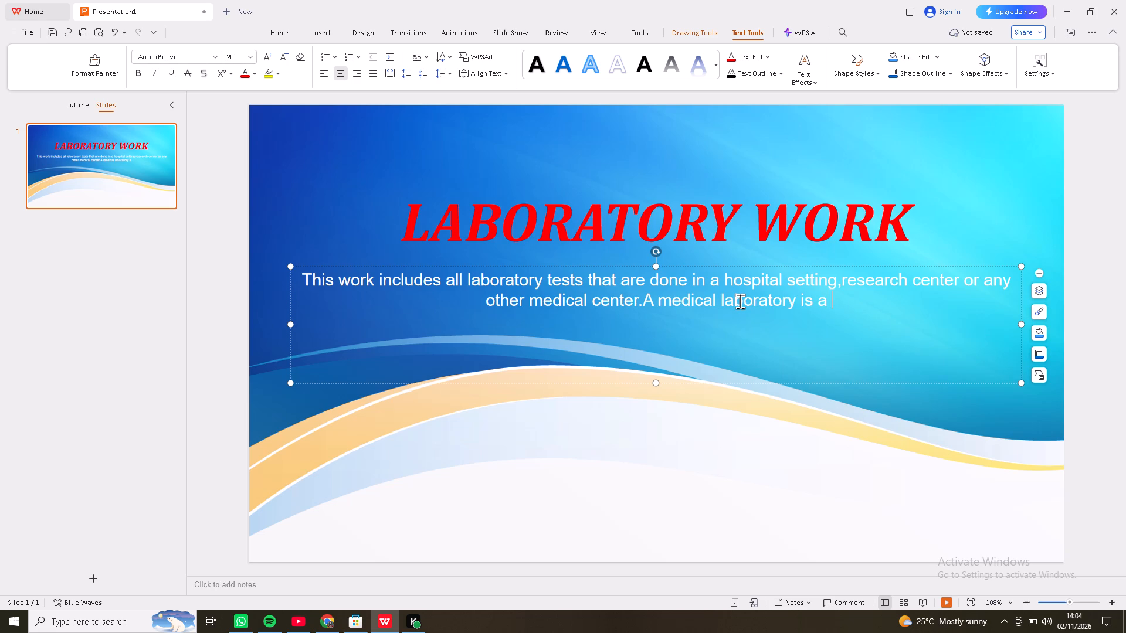
pyautogui.write('specialized section')
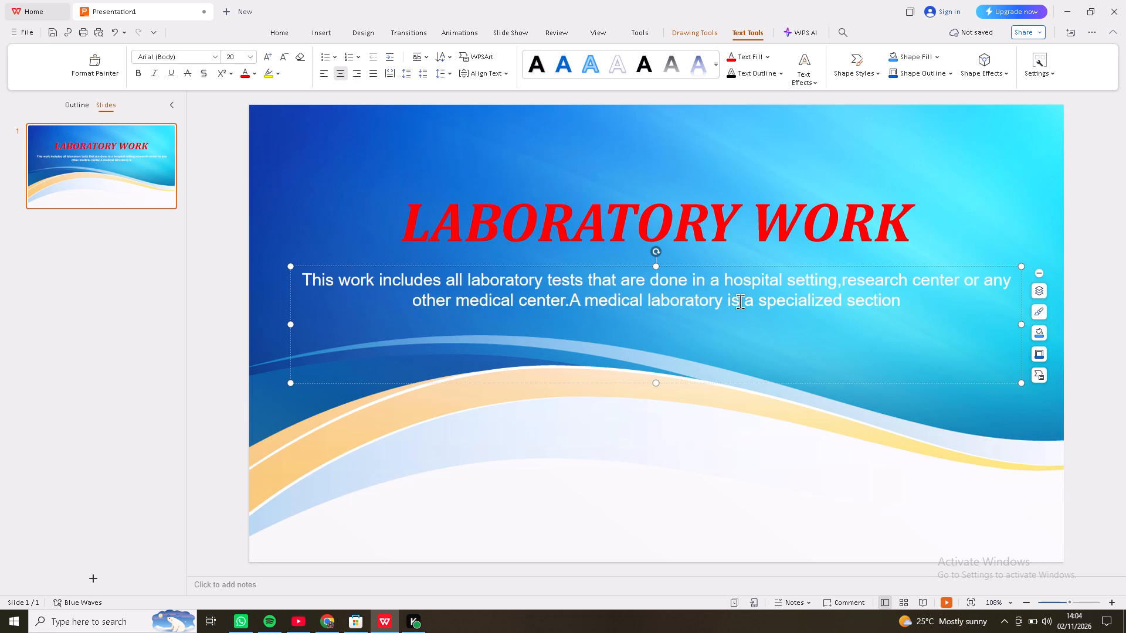
pyautogui.press('space')
pyautogui.write('of')
pyautogui.press('space')
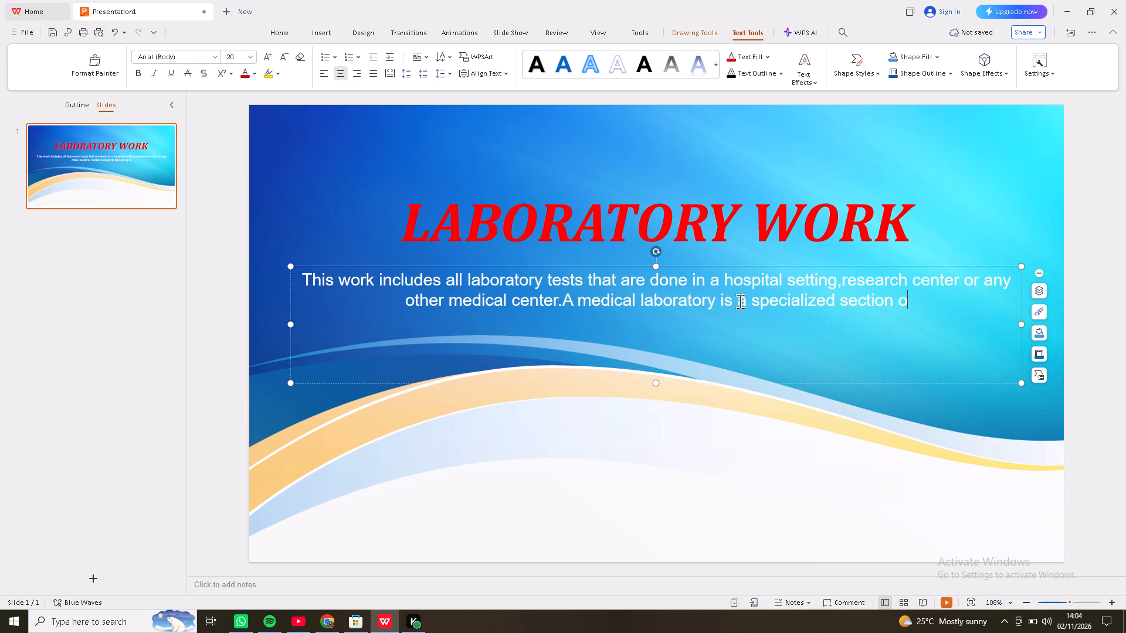
pyautogui.write('a')
pyautogui.press('space')
pyautogui.press('h')
pyautogui.write('ealth care')
pyautogui.press('space')
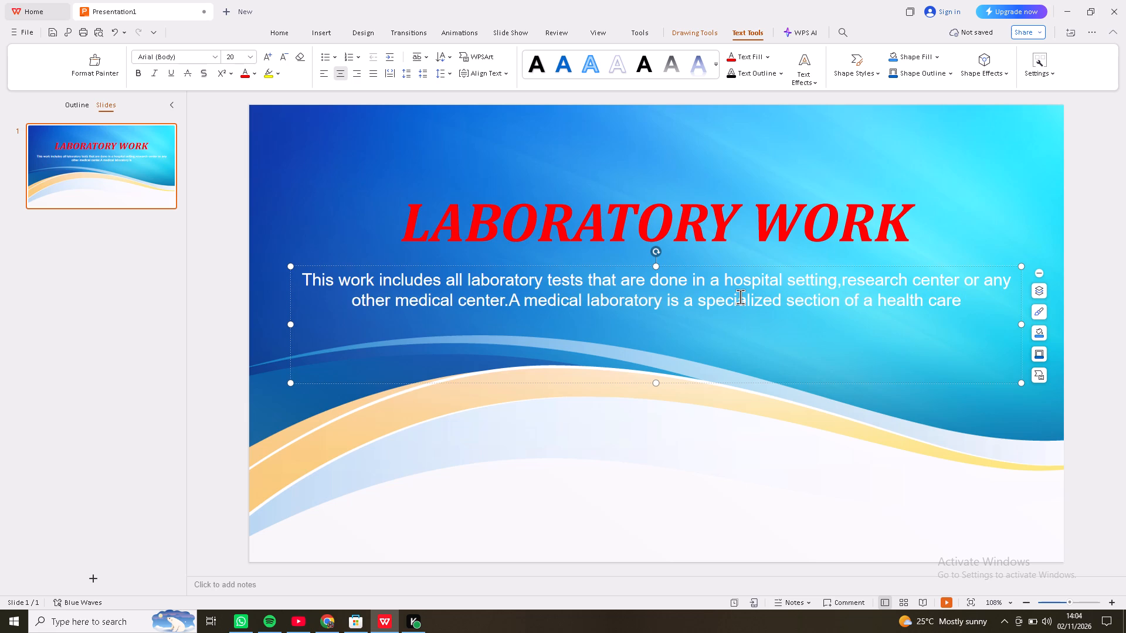
pyautogui.write('facility')
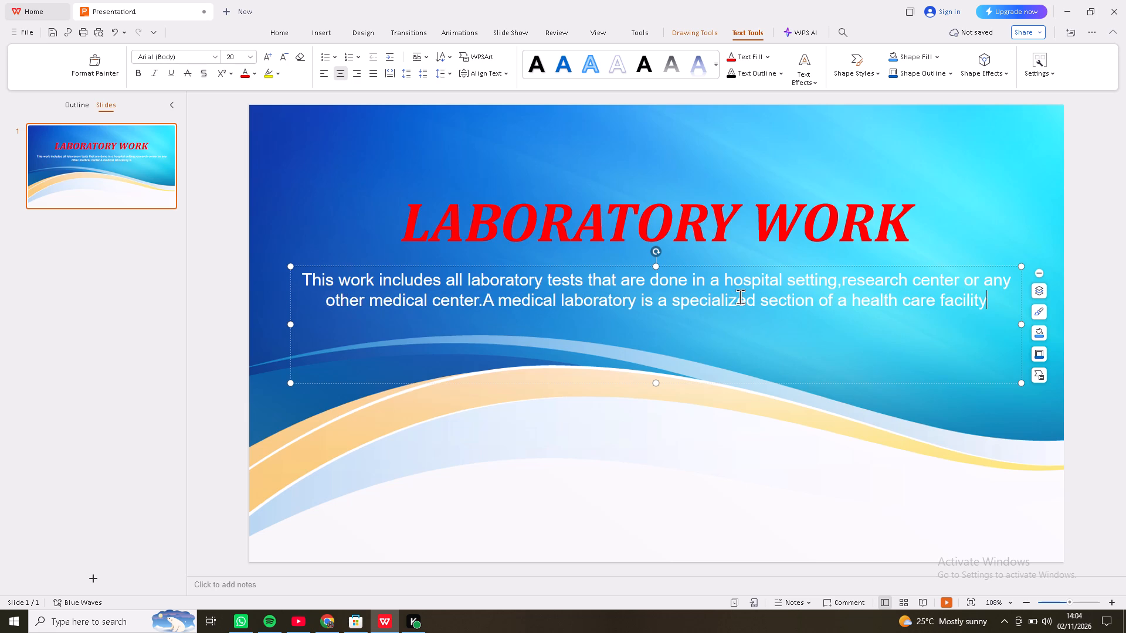
# Continue the second subtitle sentence with "where clinical specimens such as blood,urine,stool,sputum".
pyautogui.press('space')
pyautogui.write('where clinical')
pyautogui.press('space')
pyautogui.write('specimens')
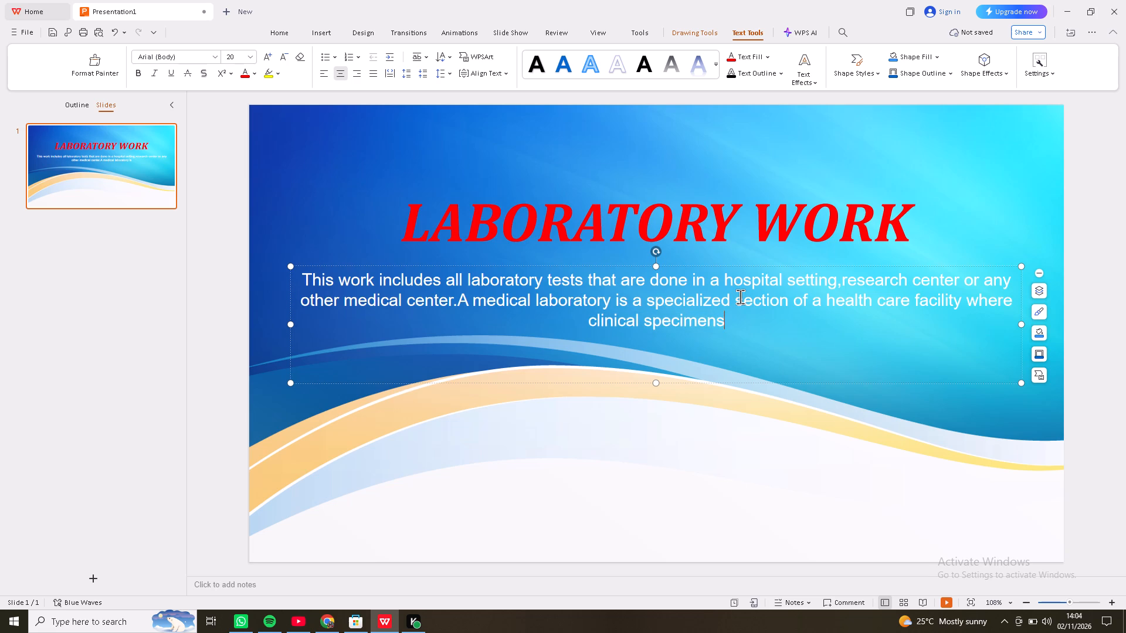
pyautogui.press('space')
pyautogui.press('space')
pyautogui.write('such as')
pyautogui.press('space')
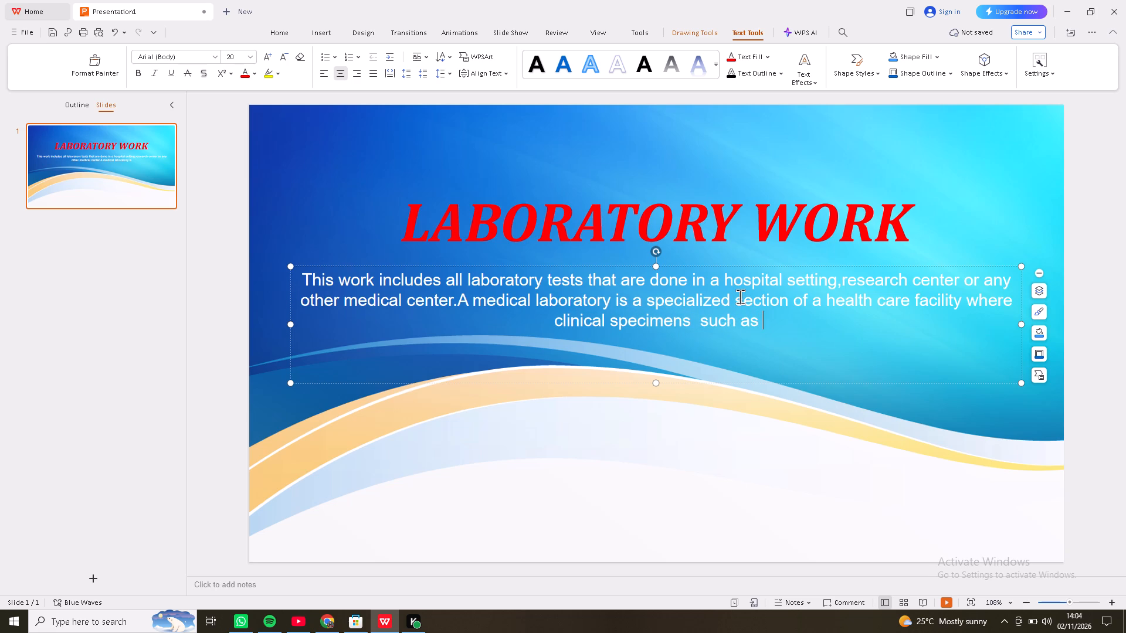
pyautogui.write('blood')
pyautogui.write(',urine')
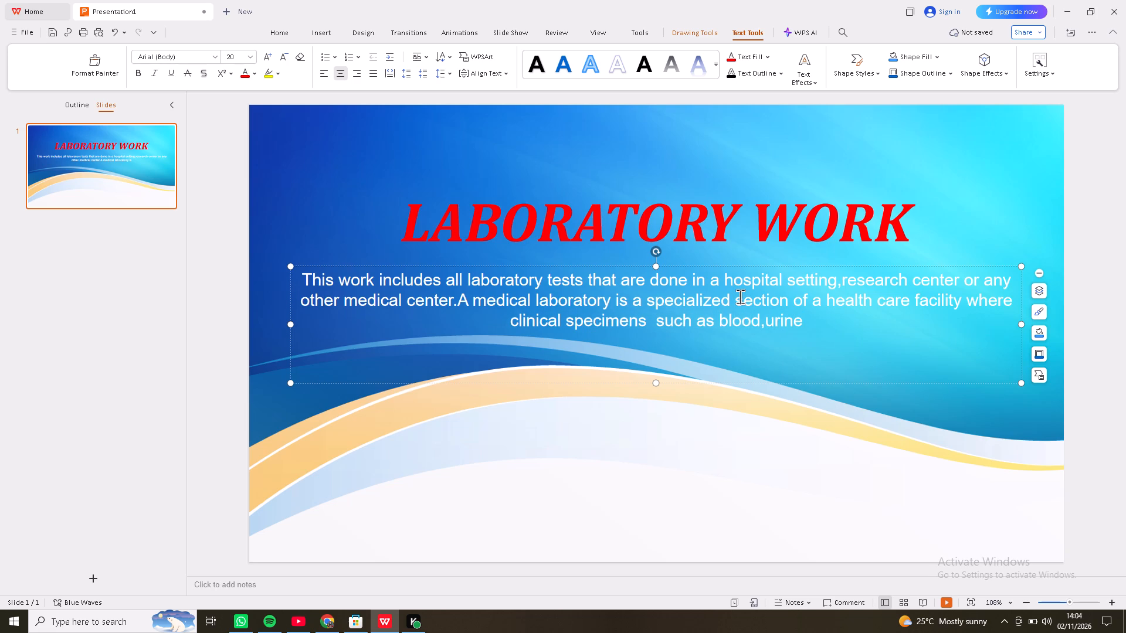
pyautogui.write(',stool')
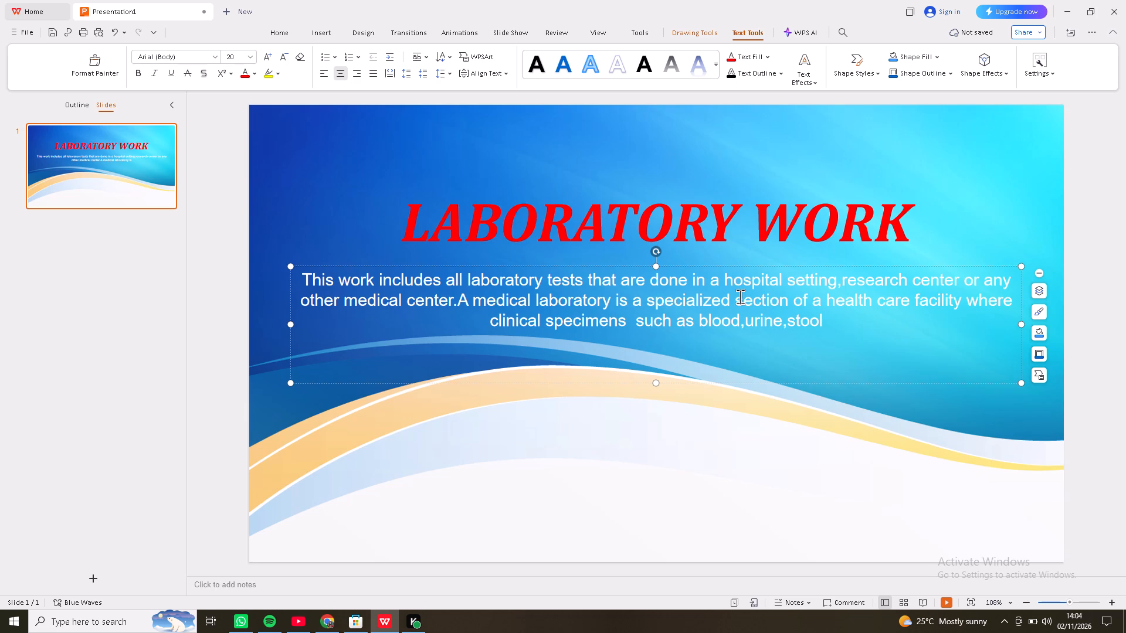
pyautogui.write(',sputum')
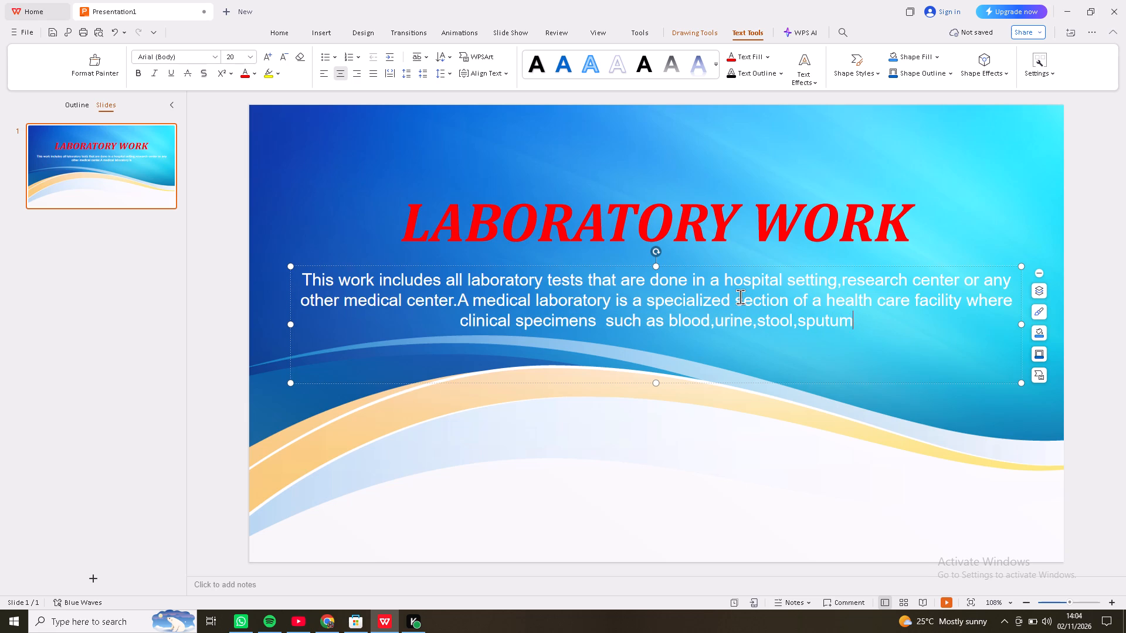
# Extend the specimen list in the subtitle with "and other body fluids are analyzed".
pyautogui.press('space')
pyautogui.write('and other')
pyautogui.press('space')
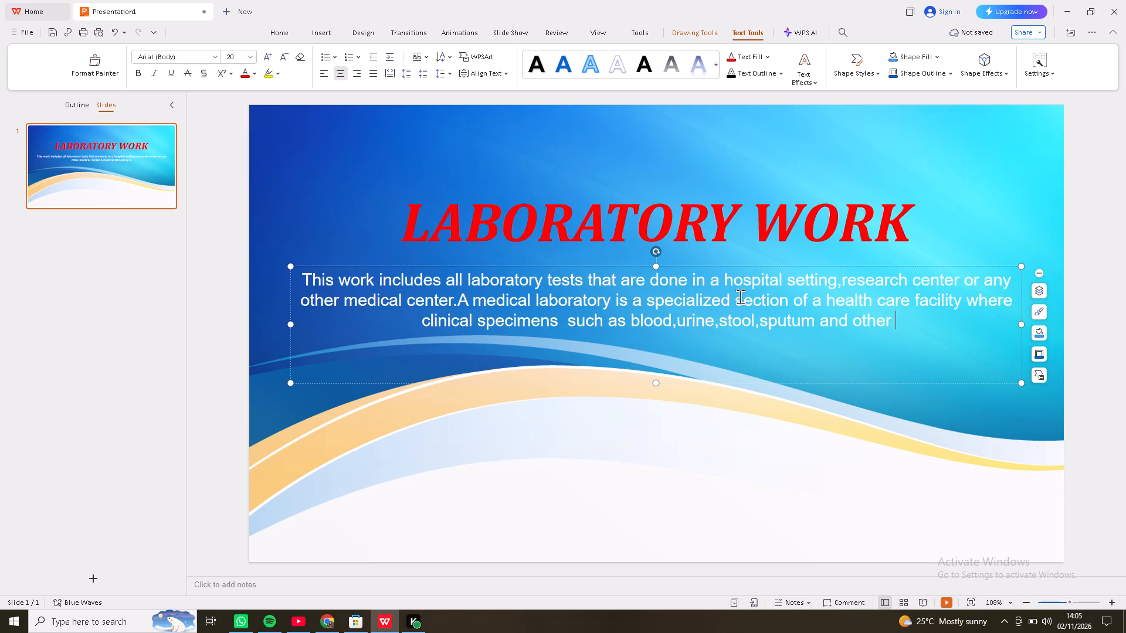
pyautogui.press('b')
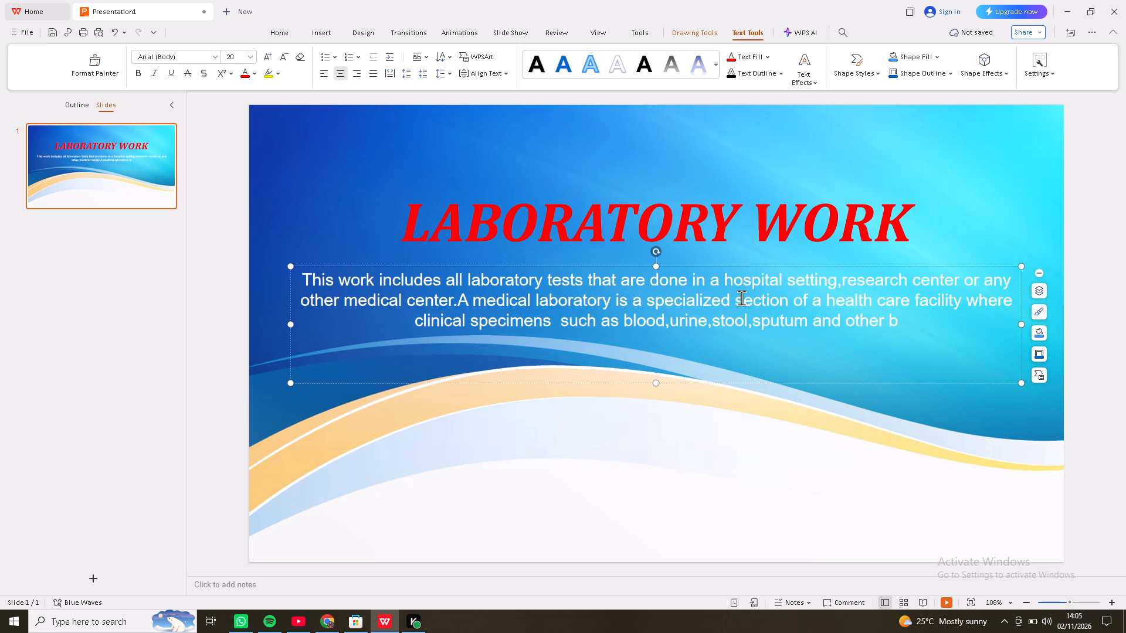
pyautogui.write('od')
pyautogui.write('y fluids are anal')
pyautogui.write('yzed')
pyautogui.press('space')
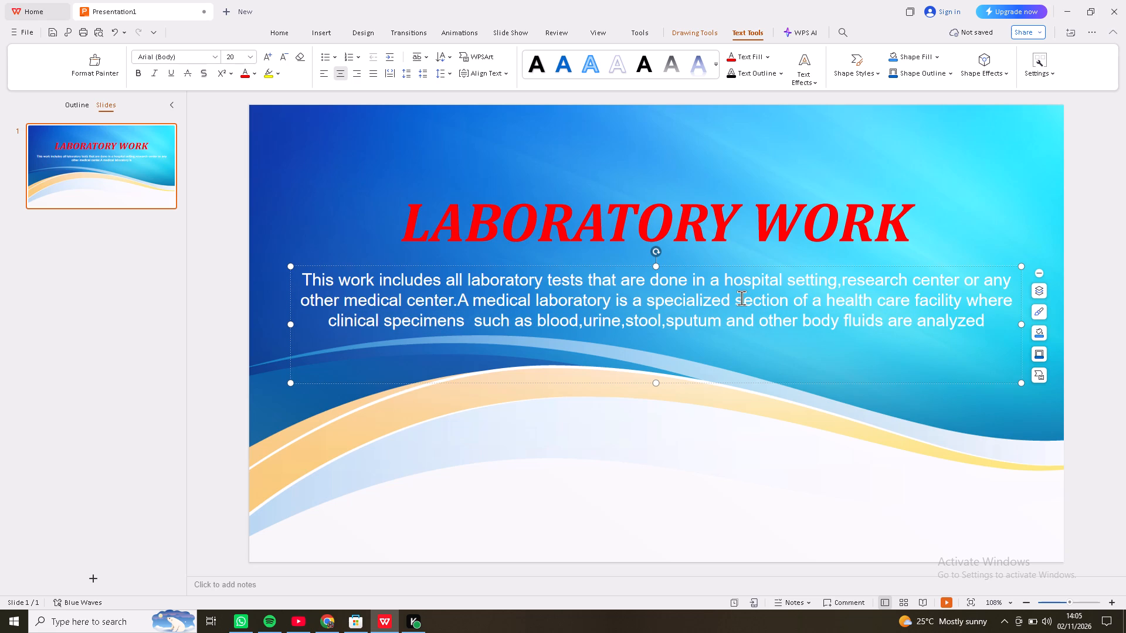
# Complete the second subtitle sentence with "to obtain information about a patients health.".
pyautogui.write('to')
pyautogui.press('space')
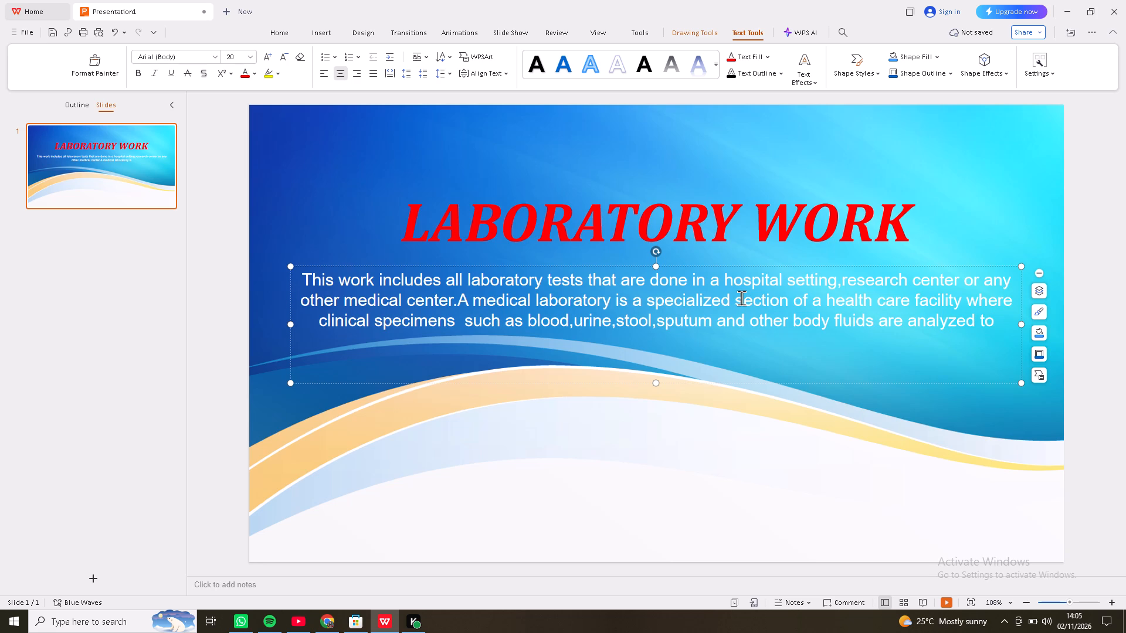
pyautogui.write('ob')
pyautogui.press('a')
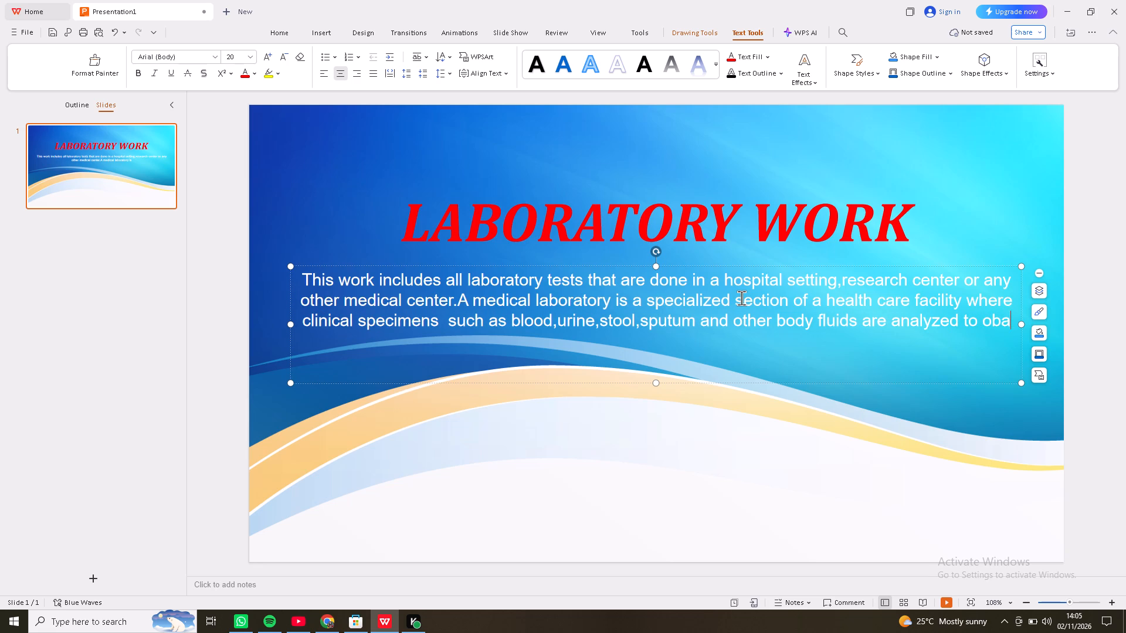
pyautogui.press('BackSpace')
pyautogui.write('tain')
pyautogui.press('space')
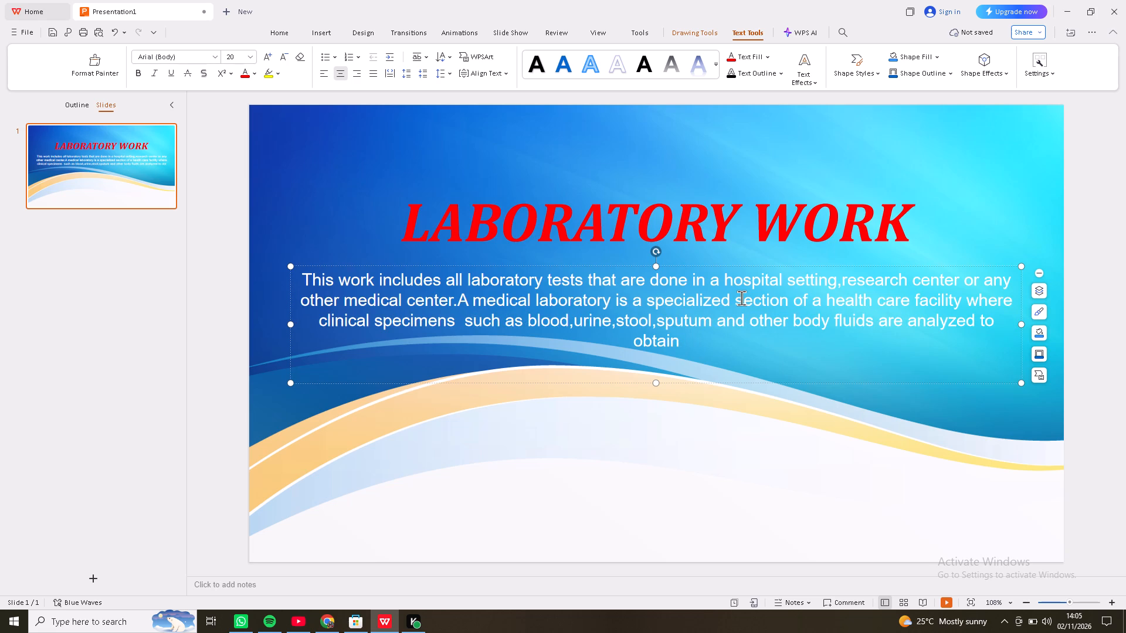
pyautogui.write('information about a')
pyautogui.press('space')
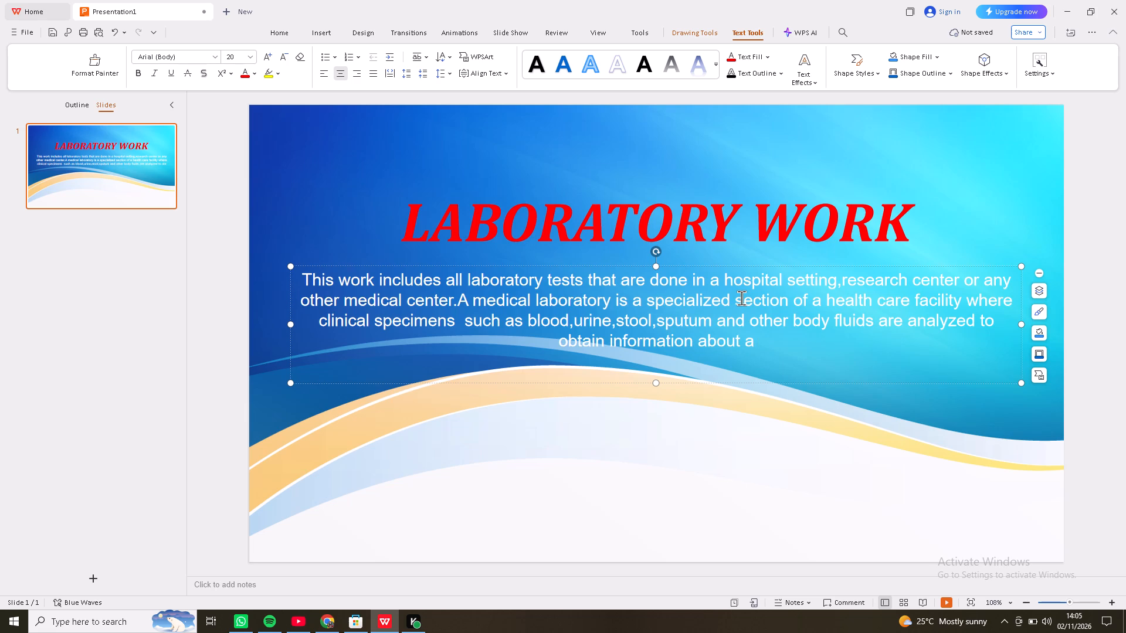
pyautogui.write('patients h')
pyautogui.write('ealth')
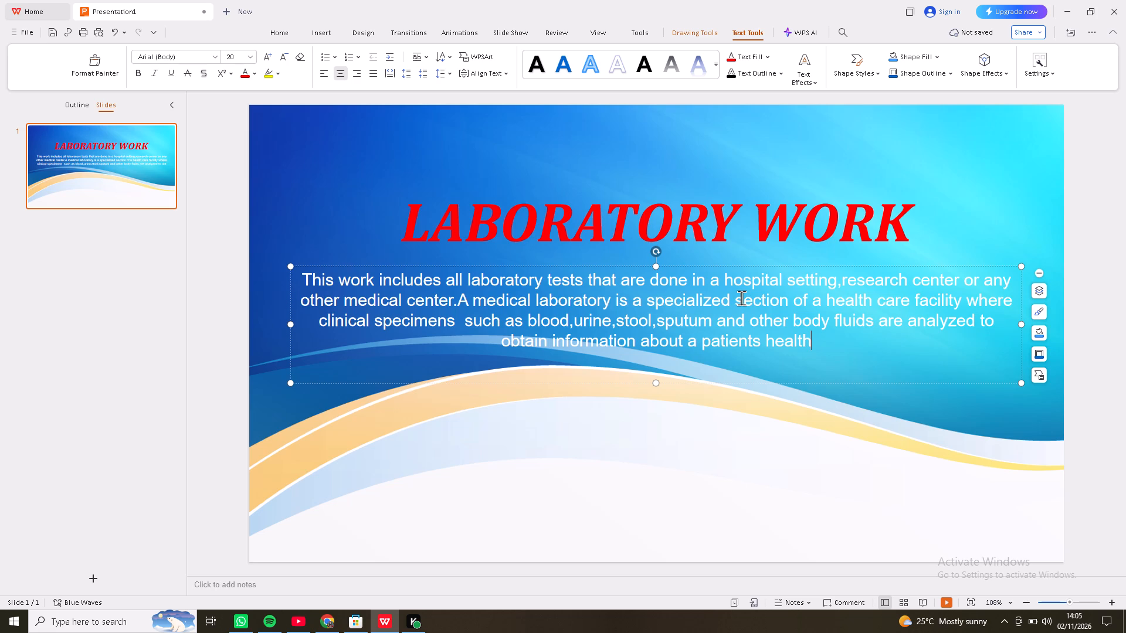
pyautogui.press('.')
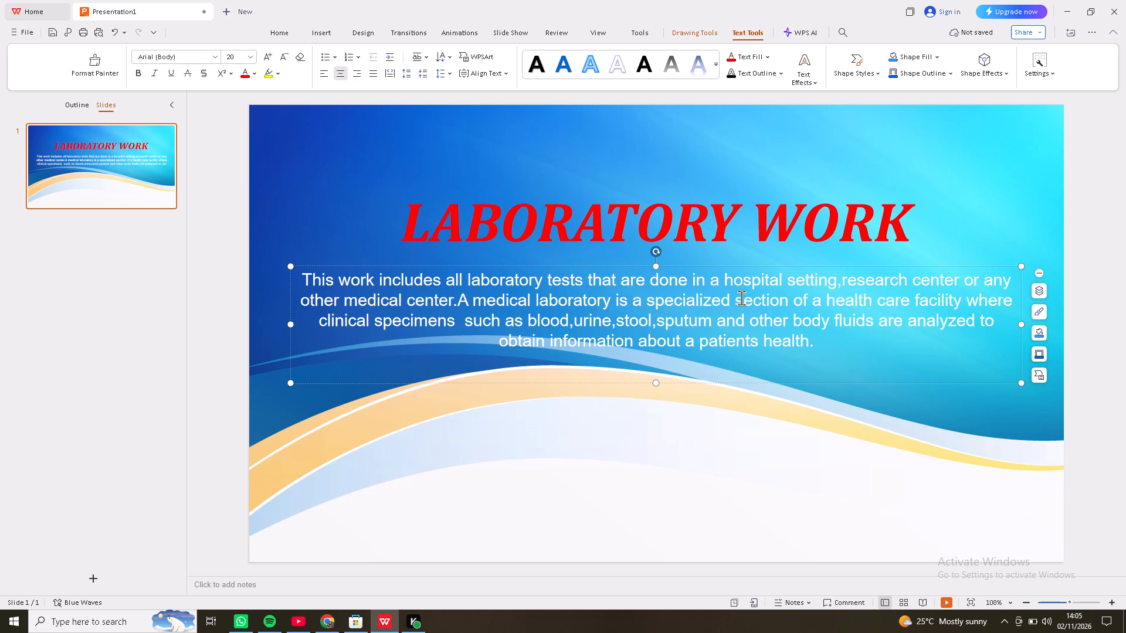
# Start a new paragraph in the subtitle reading "Medical laboratory investigations play an important role".
pyautogui.press('Return')
pyautogui.hotkey('shift', 'm')
pyautogui.write('edical laboratory')
pyautogui.press('space')
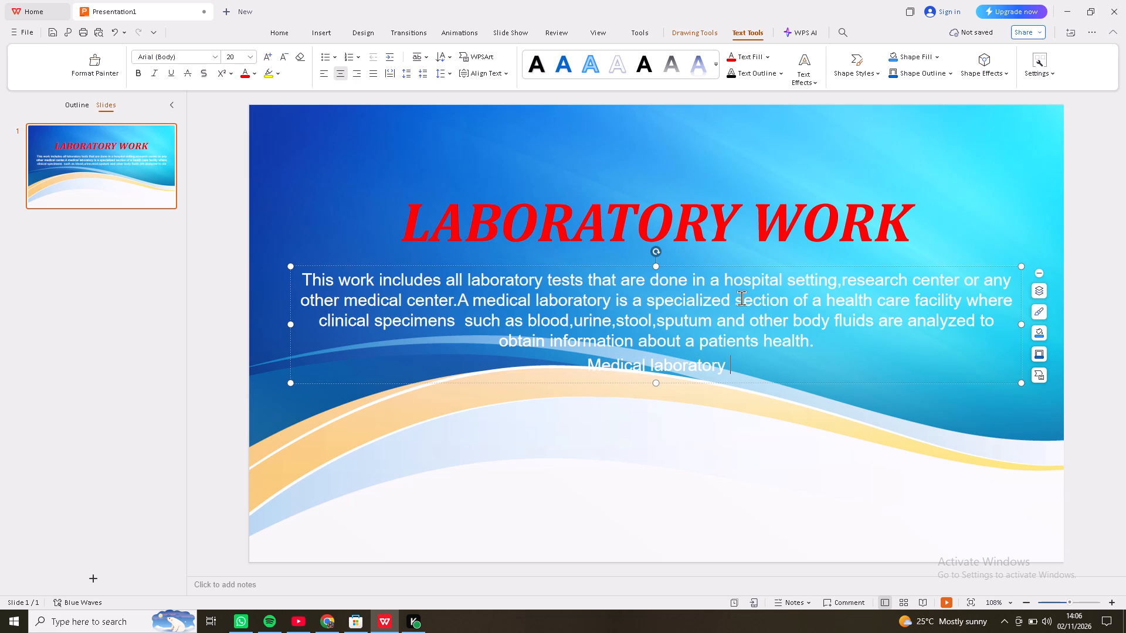
pyautogui.write('investigat')
pyautogui.write('ions')
pyautogui.press('space')
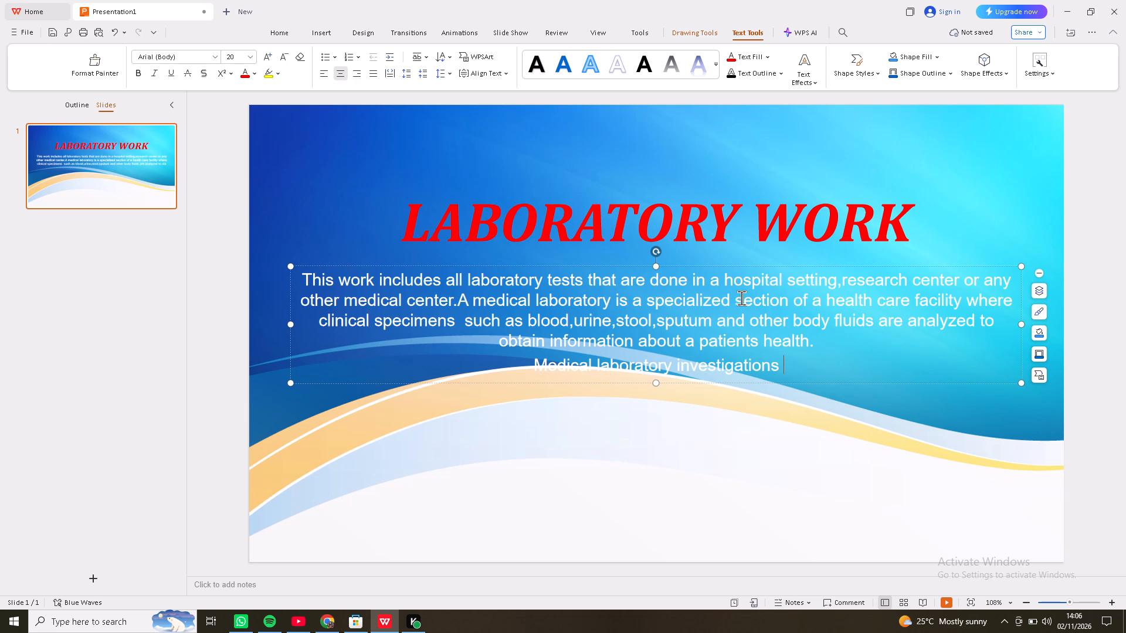
pyautogui.write('play an important role')
pyautogui.press('space')
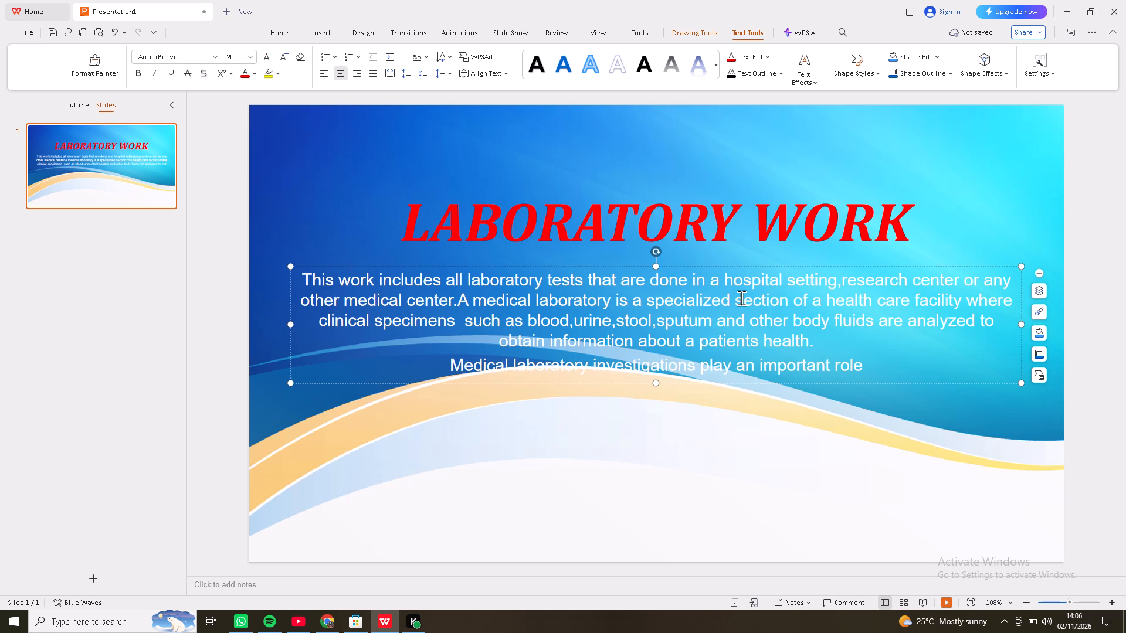
# Continue the new subtitle paragraph with "in the diagnosis,treatment,monitoring and prevention".
pyautogui.write('in the diagnosis')
pyautogui.write(',treat')
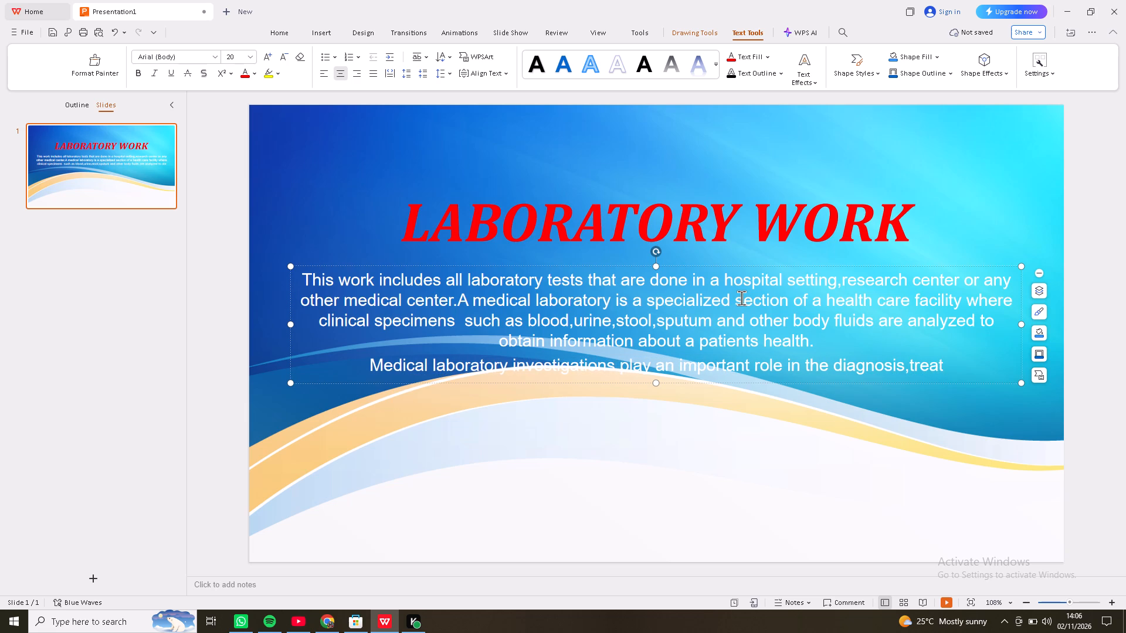
pyautogui.write('ment')
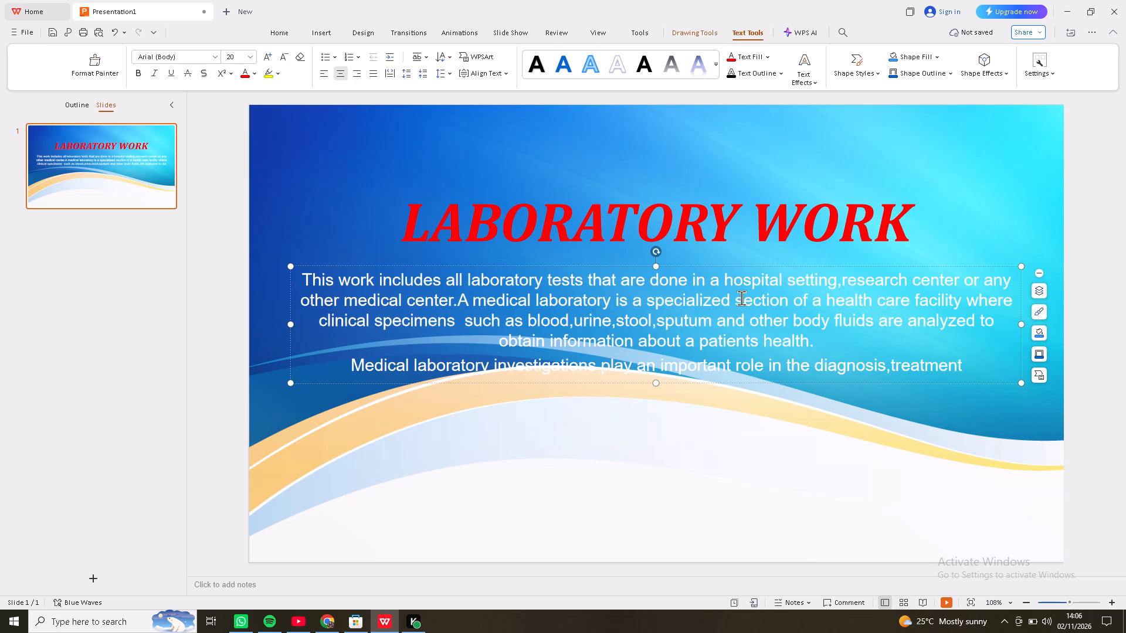
pyautogui.write(',monitoring')
pyautogui.press('space')
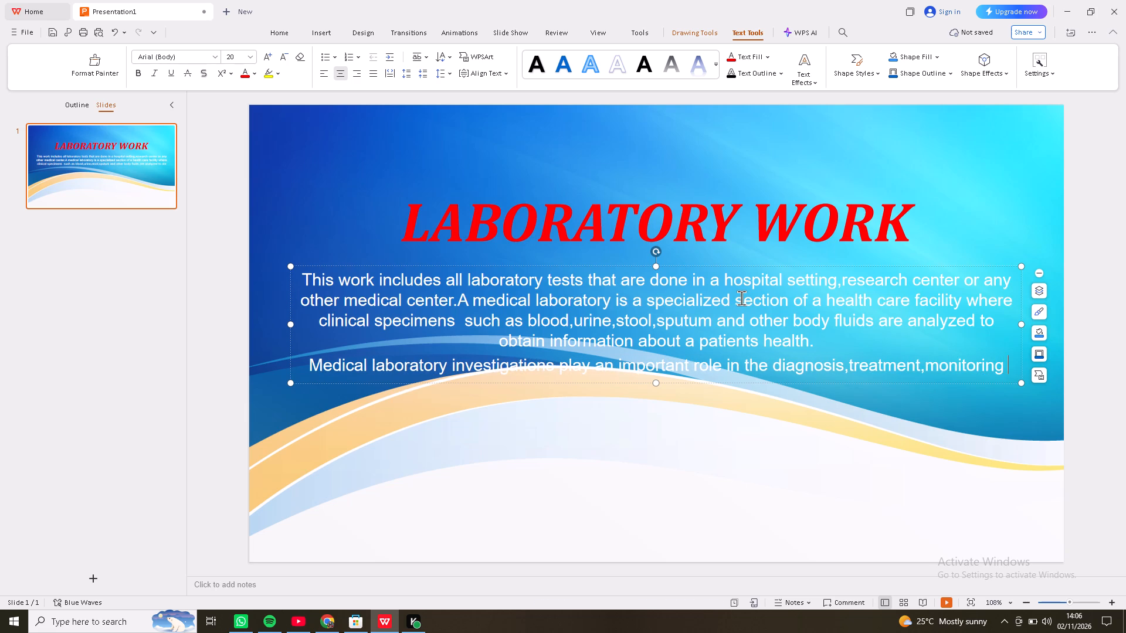
pyautogui.write('an')
pyautogui.write('d')
pyautogui.press('space')
pyautogui.write('pre')
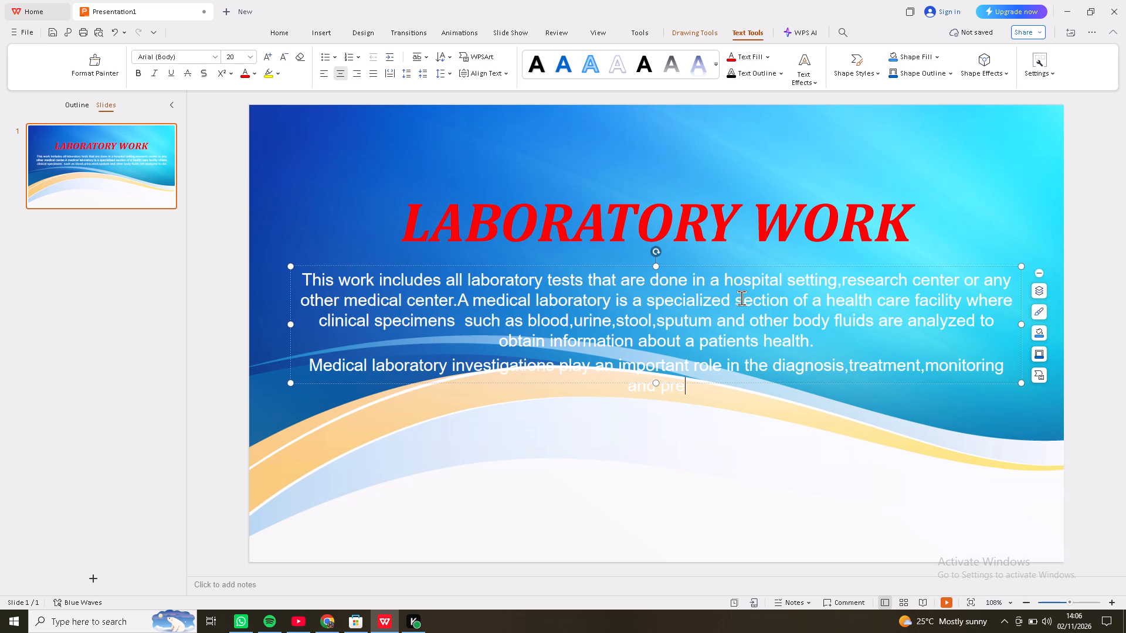
pyautogui.write('vent')
pyautogui.write('ion')
pyautogui.press('space')
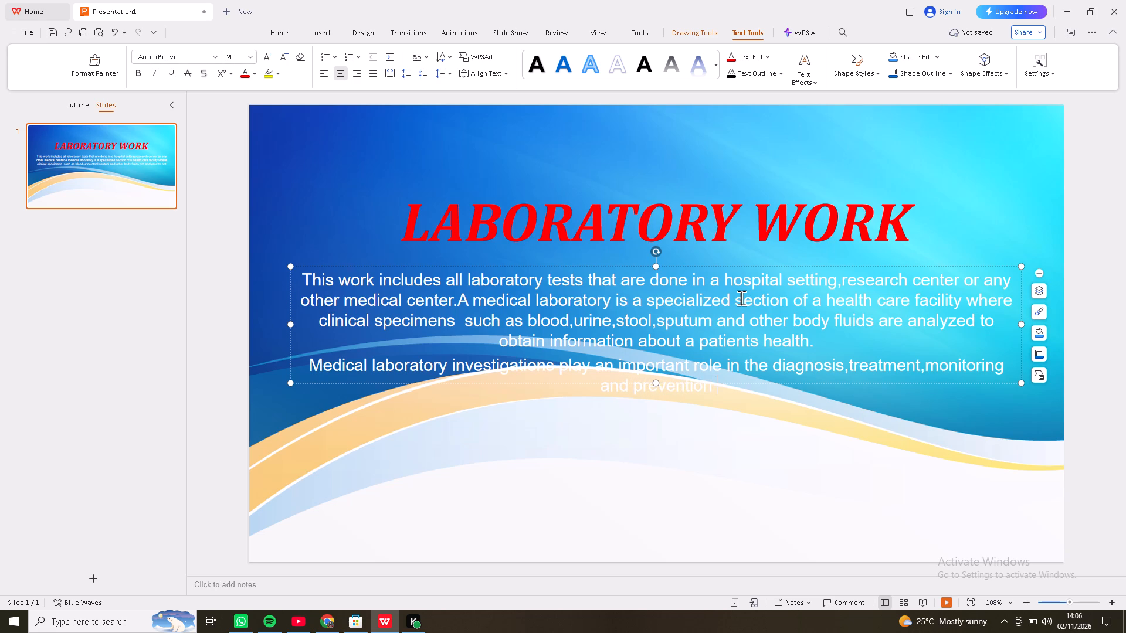
# Complete the subtitle paragraph with "of diseases.", add an empty line below it and leave the text box.
pyautogui.write('of')
pyautogui.press('space')
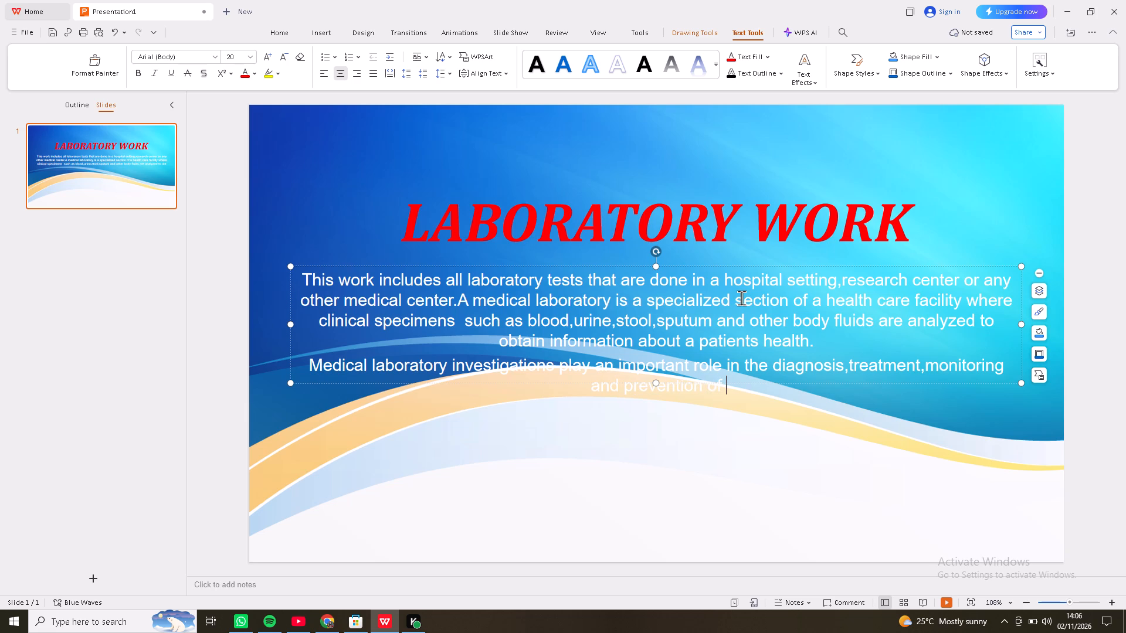
pyautogui.write('diseae')
pyautogui.write('=ses')
pyautogui.press('BackSpace')
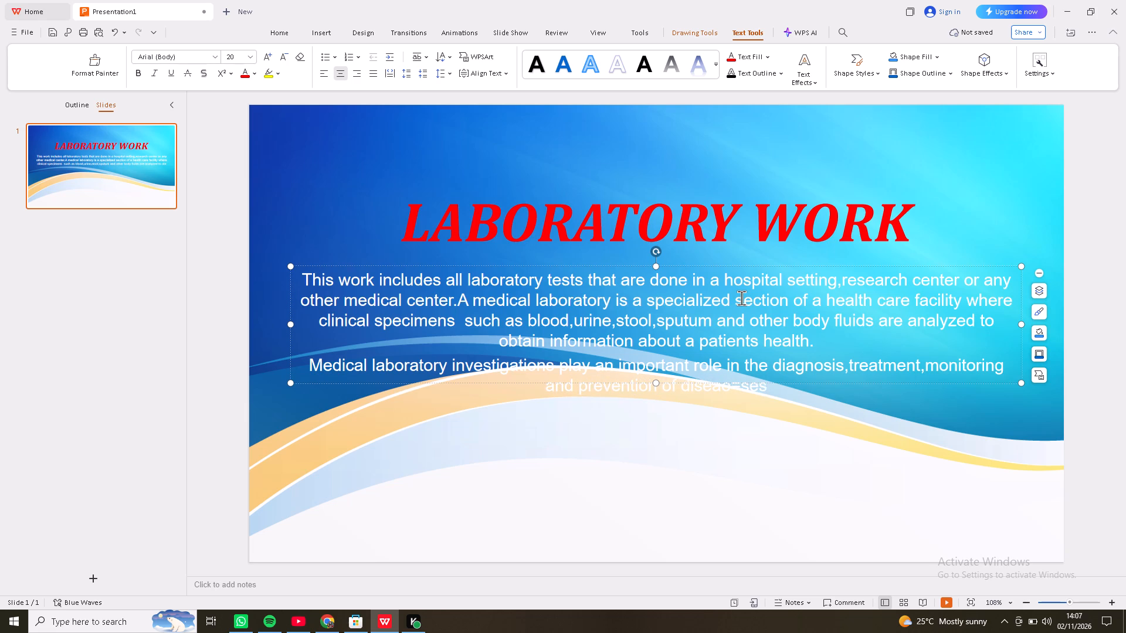
pyautogui.press('BackSpace')
pyautogui.press('BackSpace')
pyautogui.press('BackSpace')
pyautogui.press('BackSpace')
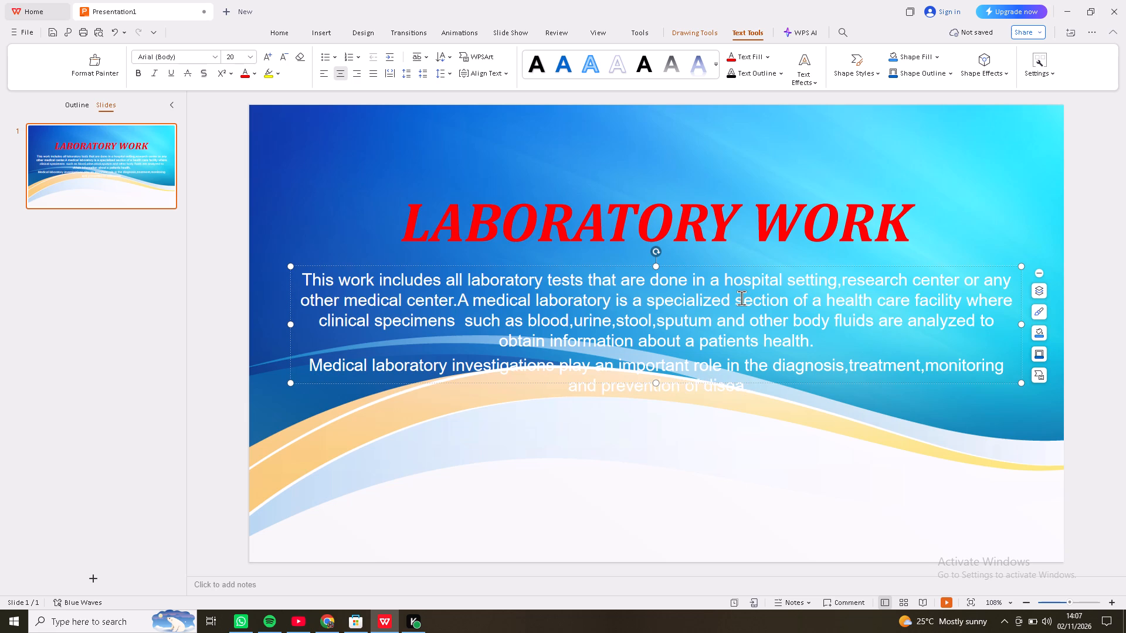
pyautogui.write('ses')
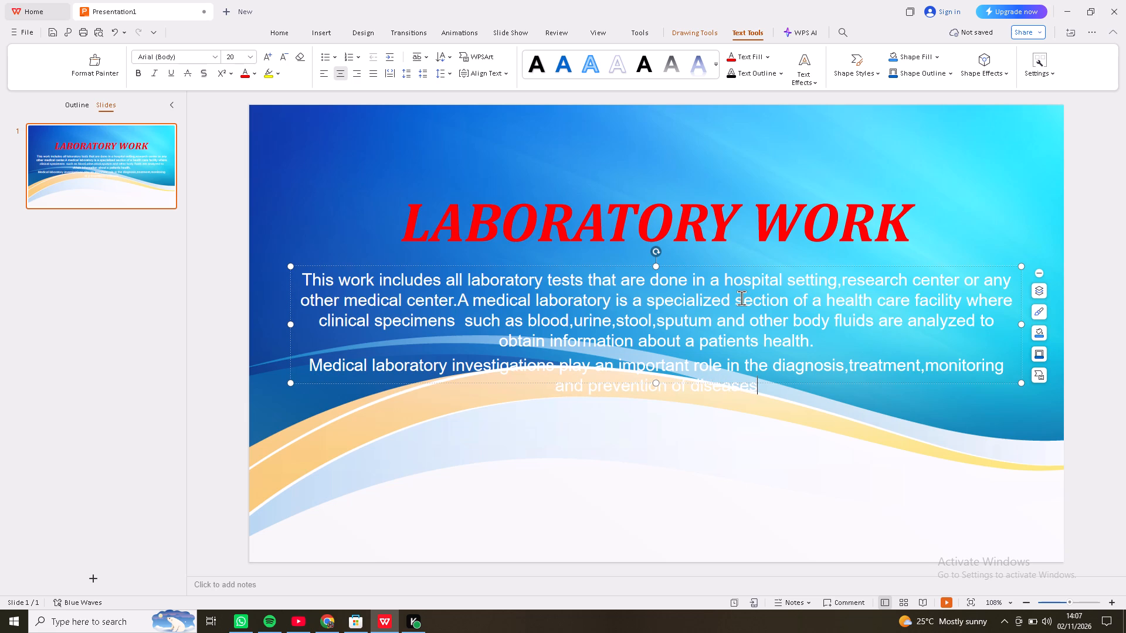
pyautogui.press('.')
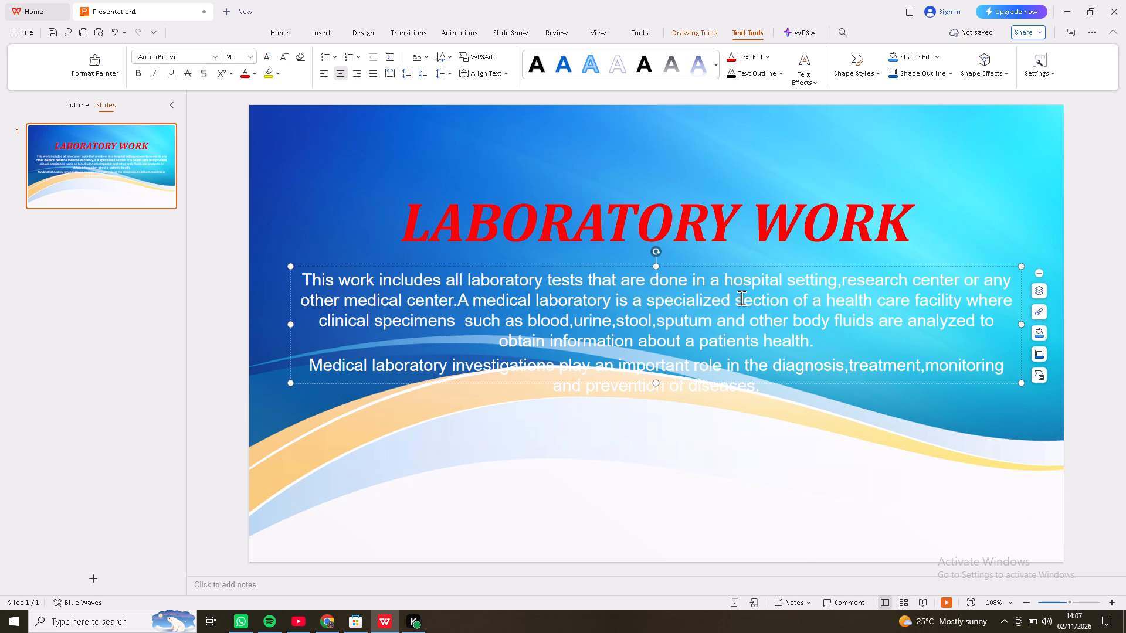
pyautogui.press('Return')
pyautogui.click(942, 119)
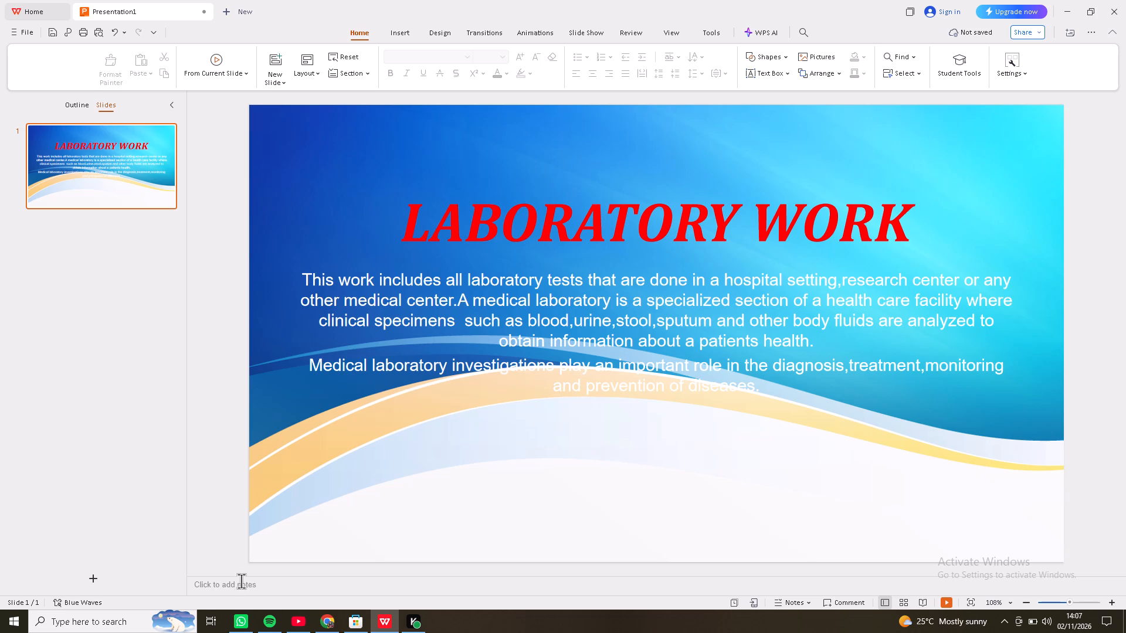
# Add a second slide and enter the title "Main Objectives Of a Laboratory.".
pyautogui.click(94, 574)
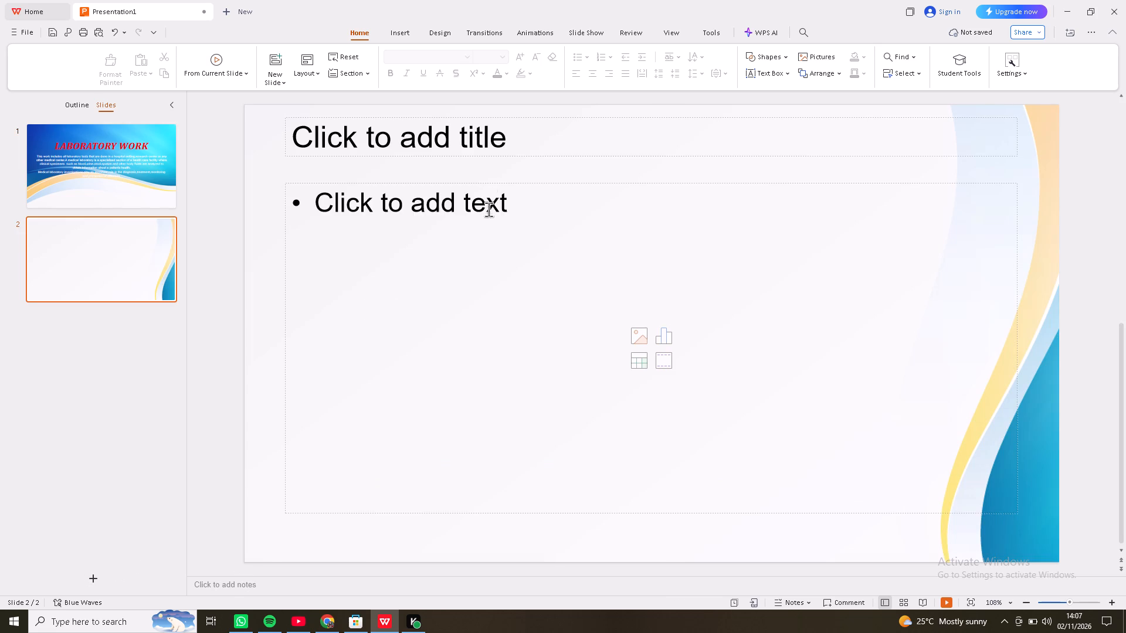
pyautogui.click(514, 139)
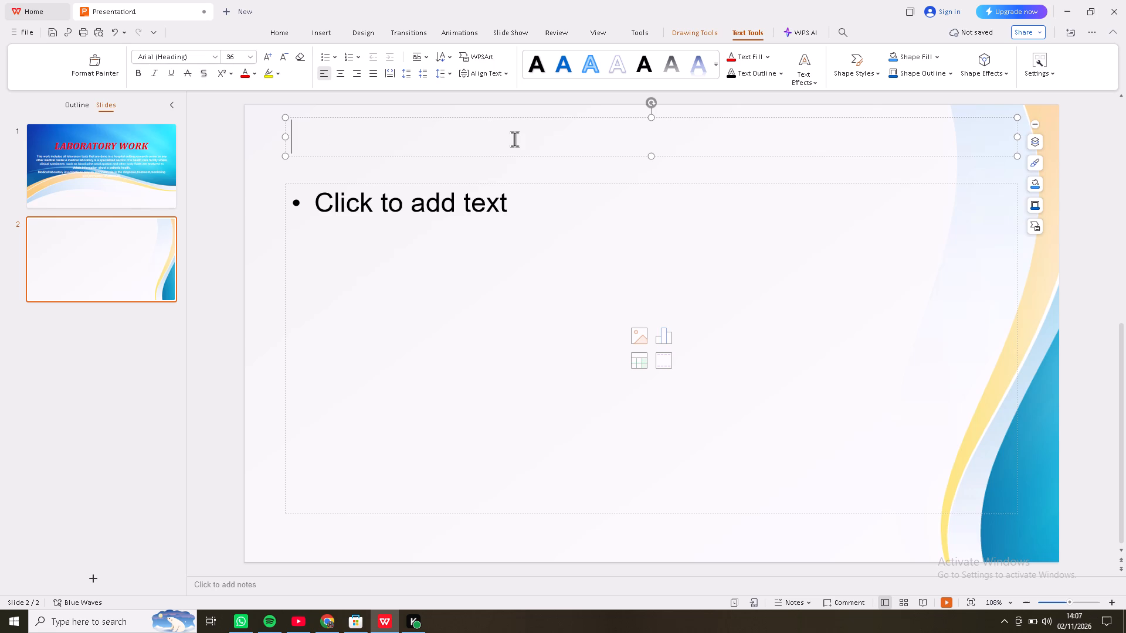
pyautogui.hotkey('shift', 'm')
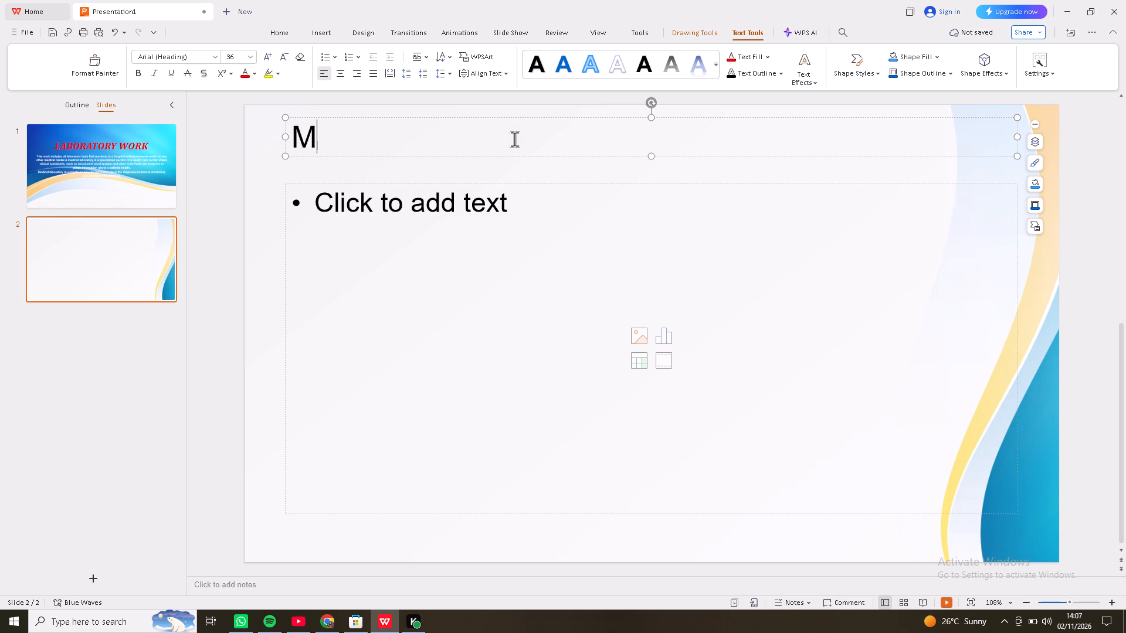
pyautogui.write('ai')
pyautogui.write('n')
pyautogui.press('space')
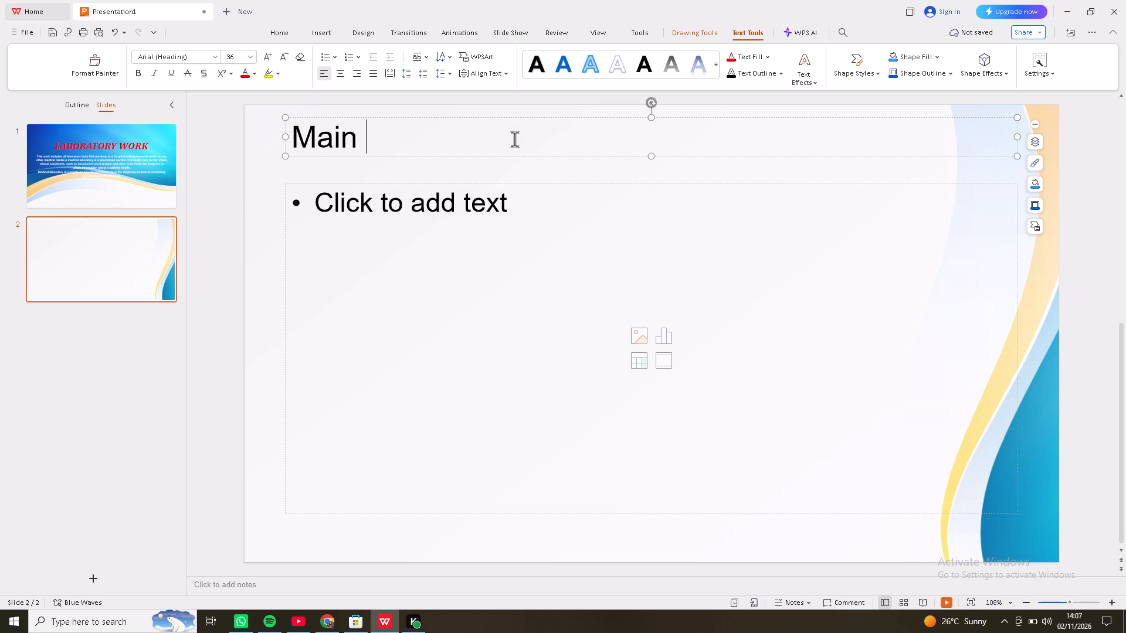
pyautogui.write('Ob')
pyautogui.write('jecti')
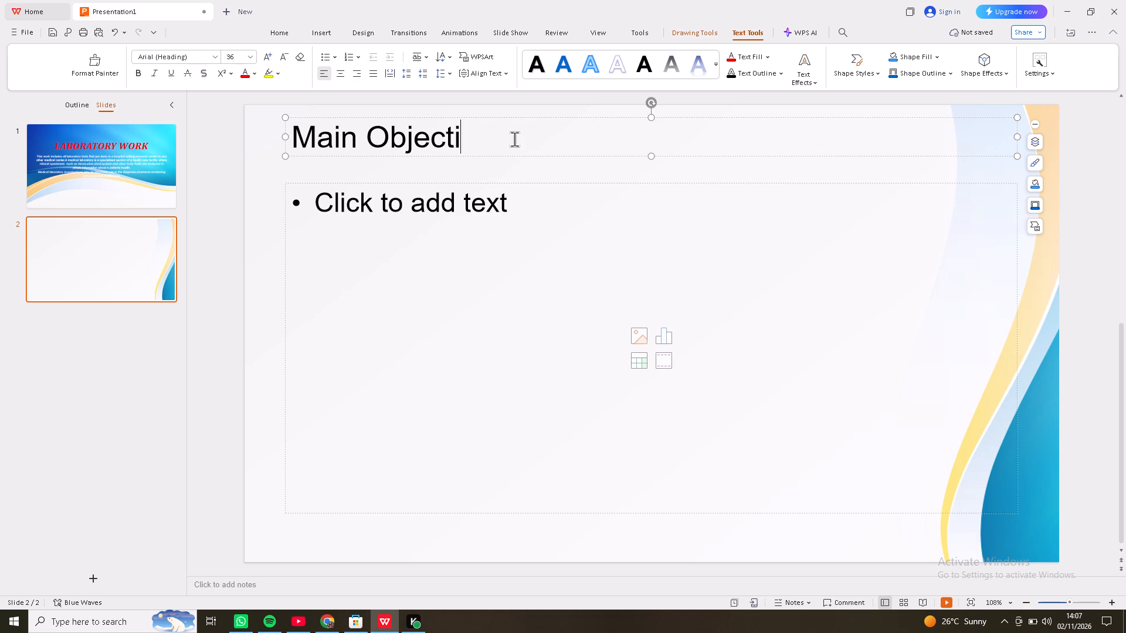
pyautogui.write('ves')
pyautogui.press('space')
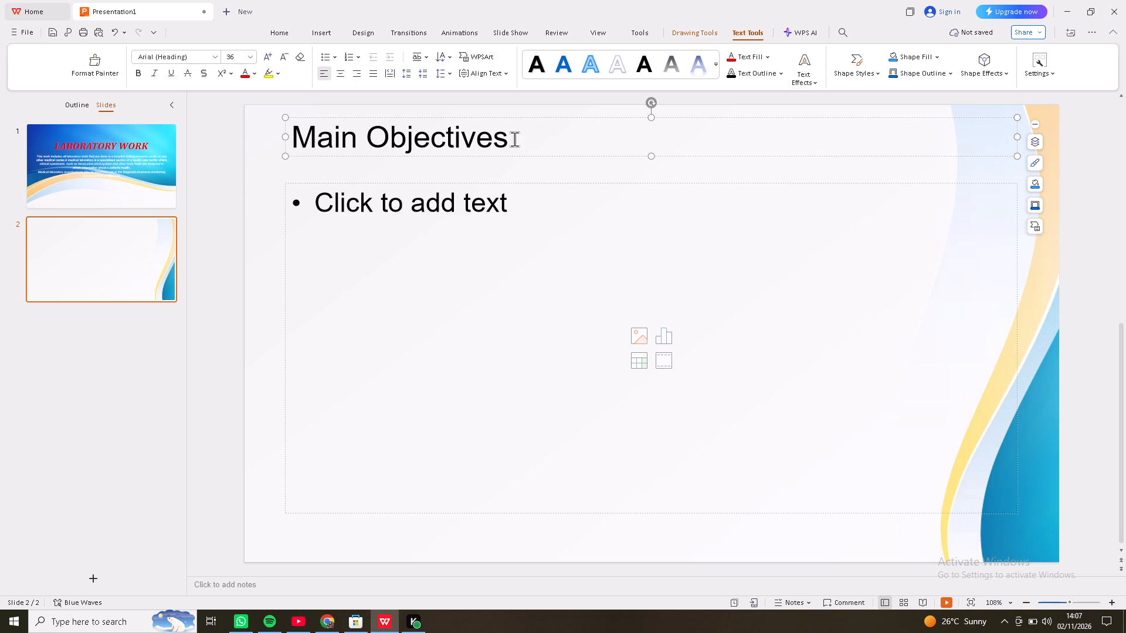
pyautogui.write('Of a')
pyautogui.press('space')
pyautogui.write('Labor')
pyautogui.write('atory')
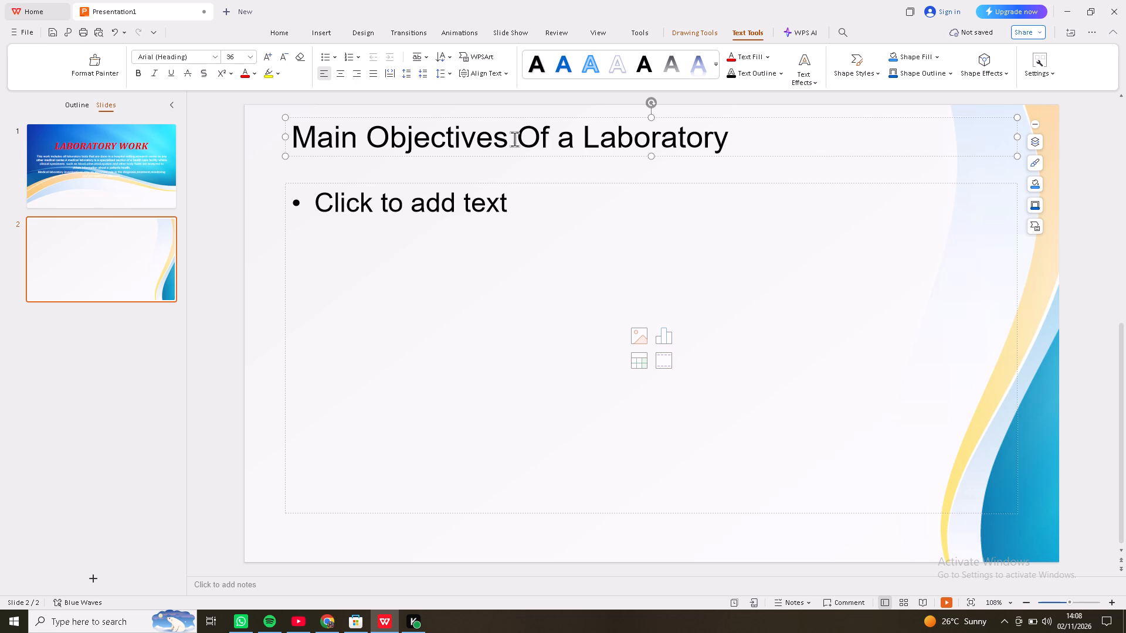
pyautogui.press('.')
# Format the whole second slide title as size 40, standard blue, bold and underlined.
pyautogui.moveTo(293, 138); pyautogui.dragTo(723, 147)
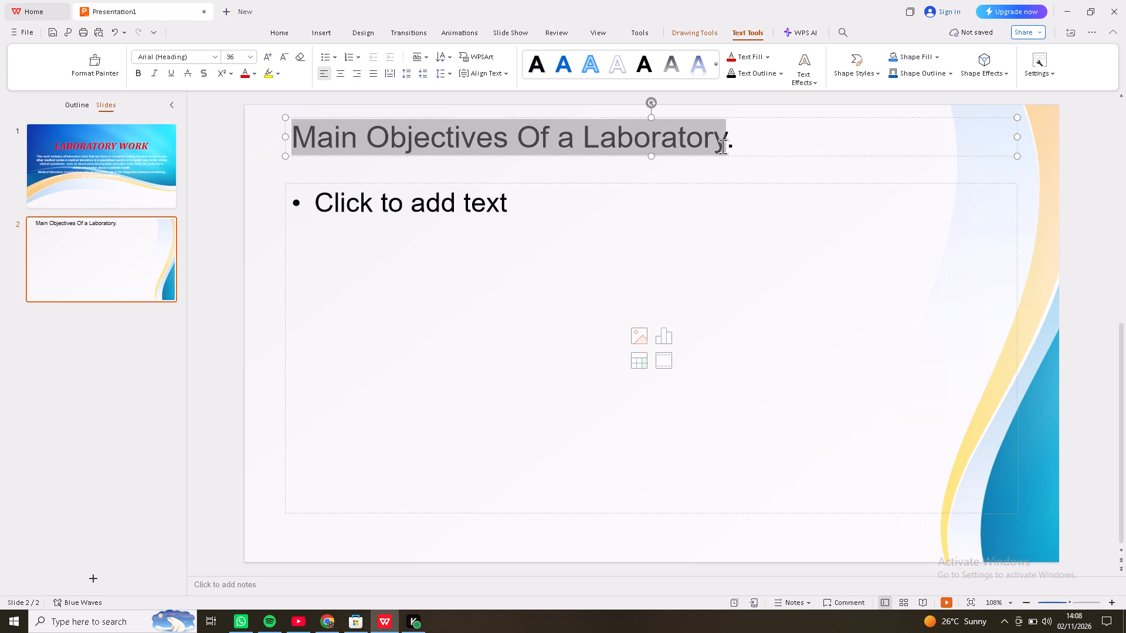
pyautogui.moveTo(723, 147); pyautogui.dragTo(738, 148)
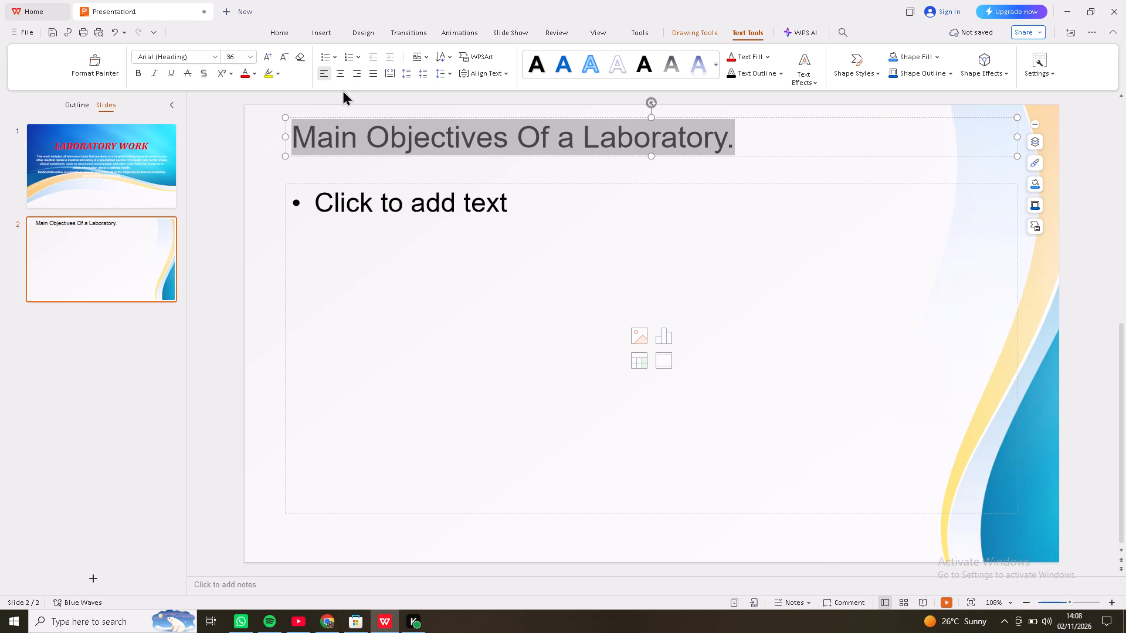
pyautogui.click(268, 56)
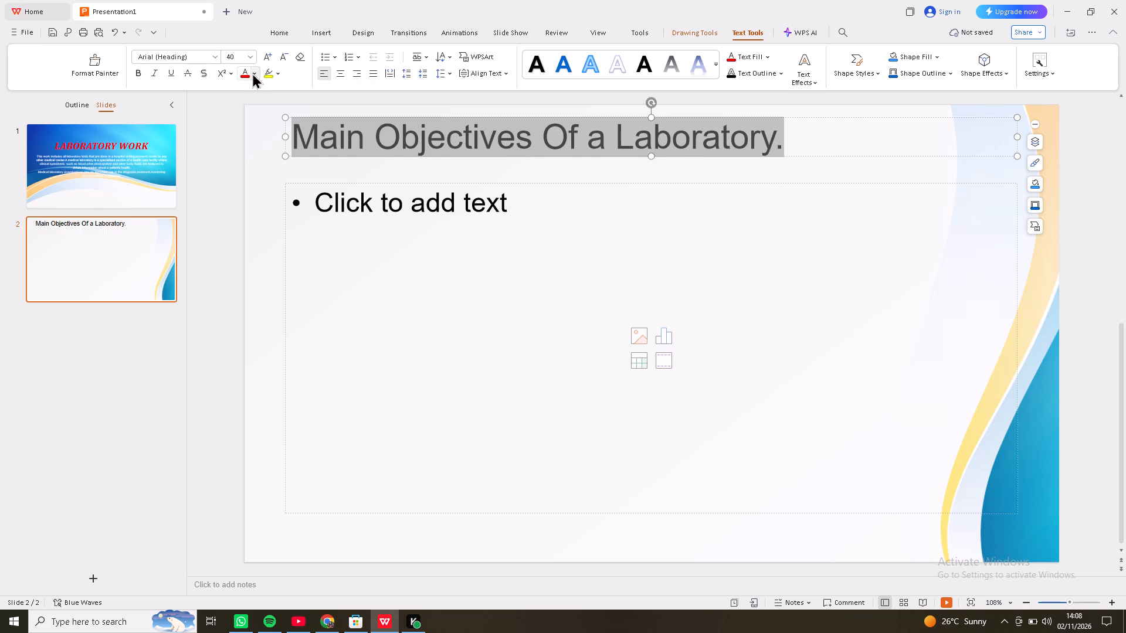
pyautogui.click(252, 73)
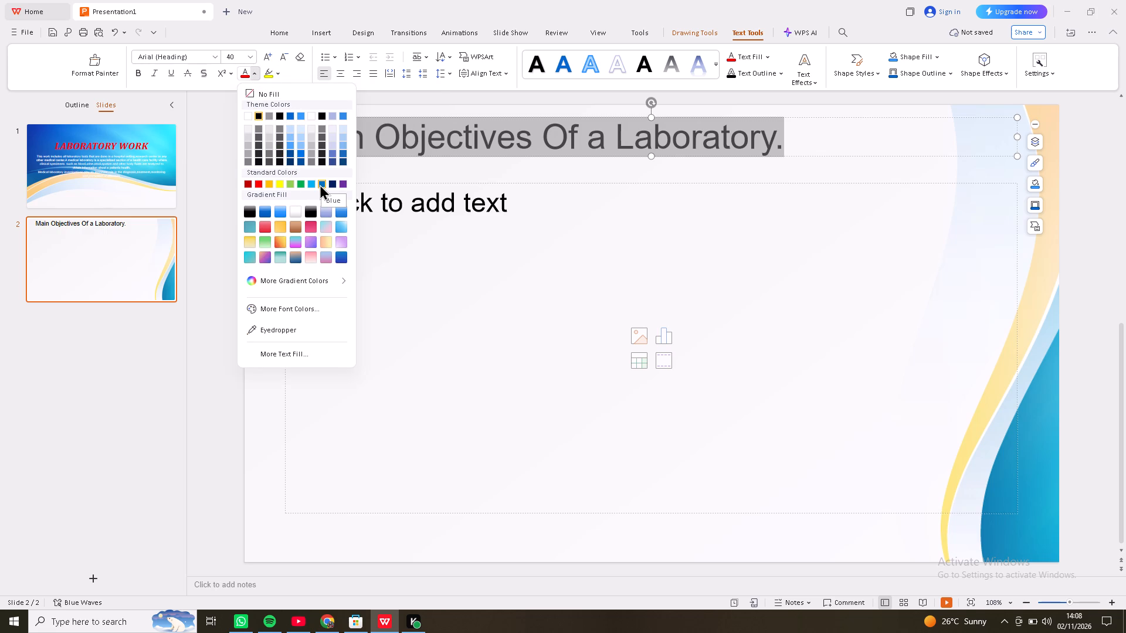
pyautogui.click(320, 184)
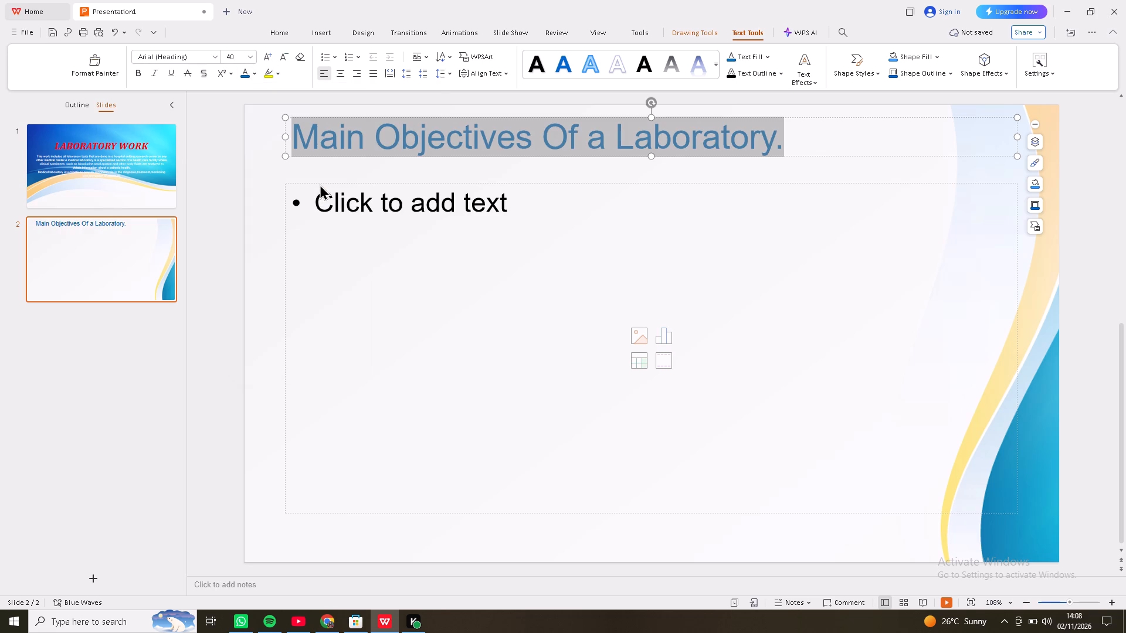
pyautogui.click(140, 73)
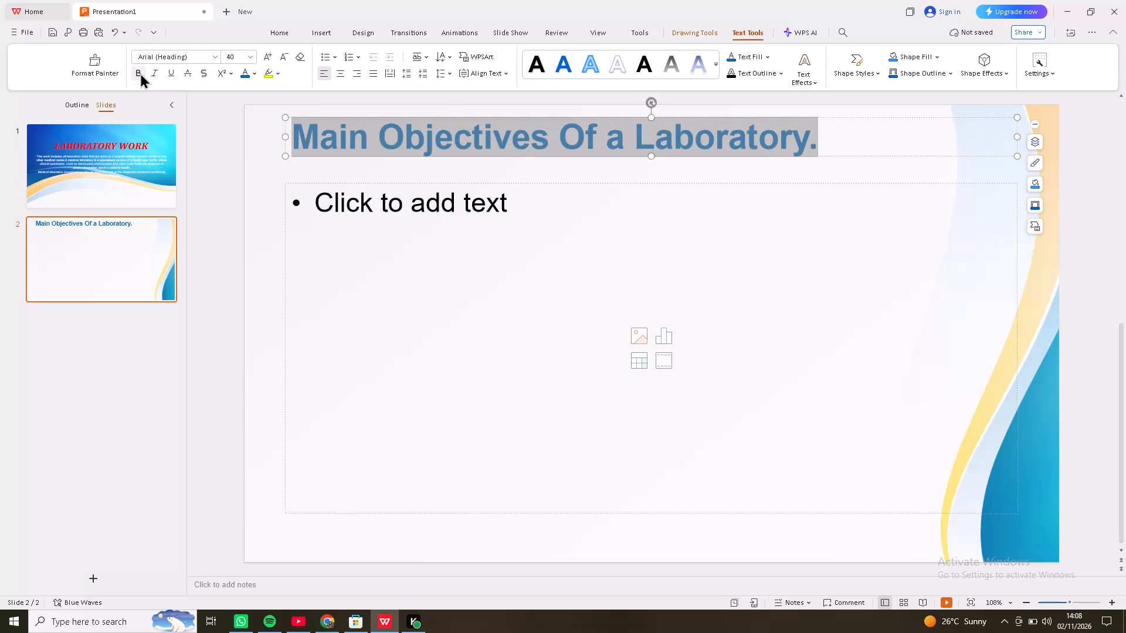
pyautogui.click(165, 73)
# Set up the second slide's empty content box with four-diamond bullets and font size 20.
pyautogui.click(359, 261)
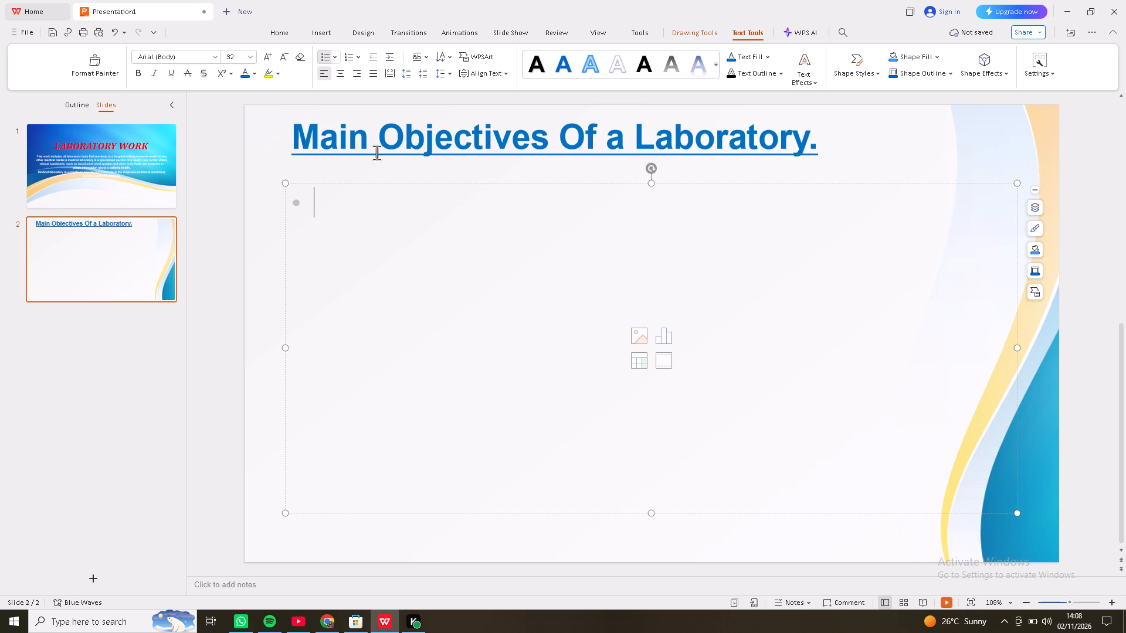
pyautogui.click(338, 57)
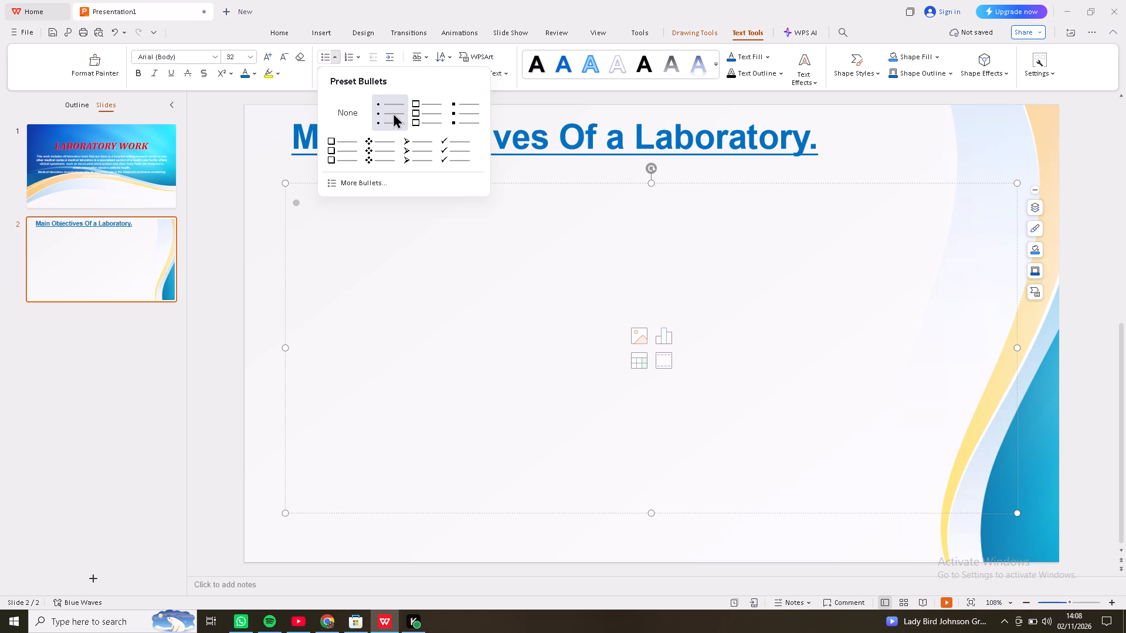
pyautogui.click(381, 147)
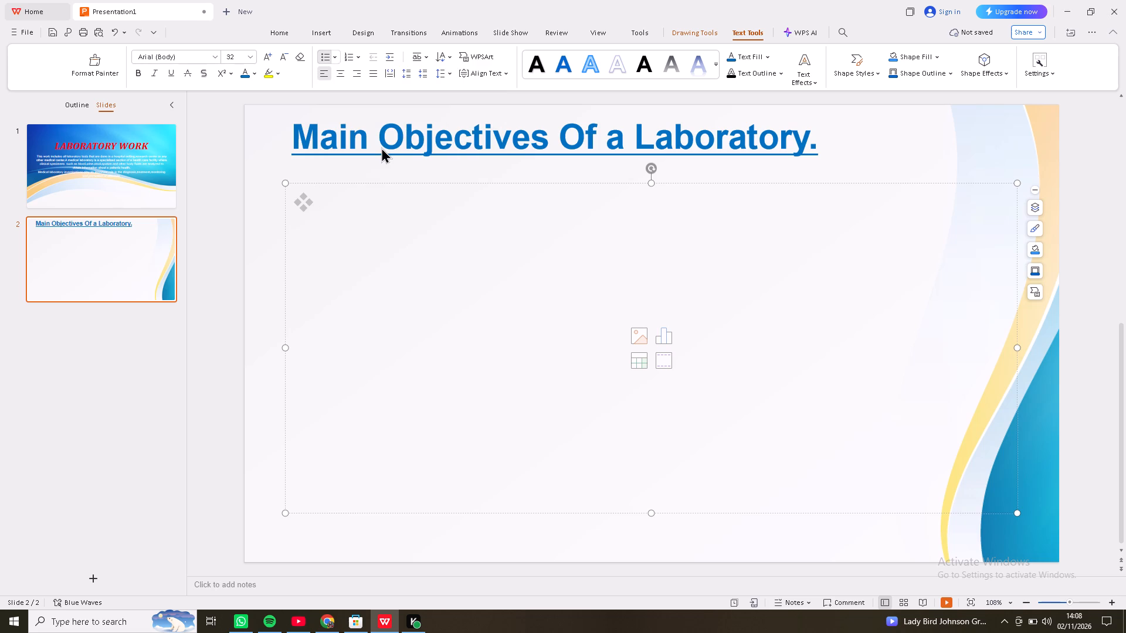
pyautogui.hotkey('shift', 't')
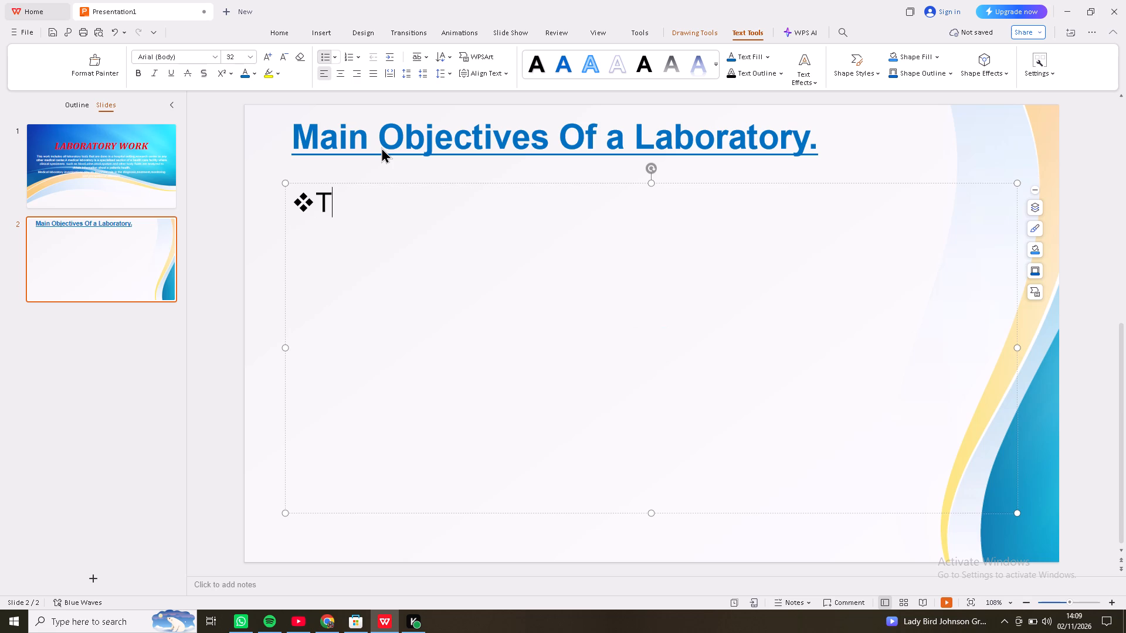
pyautogui.click(281, 56)
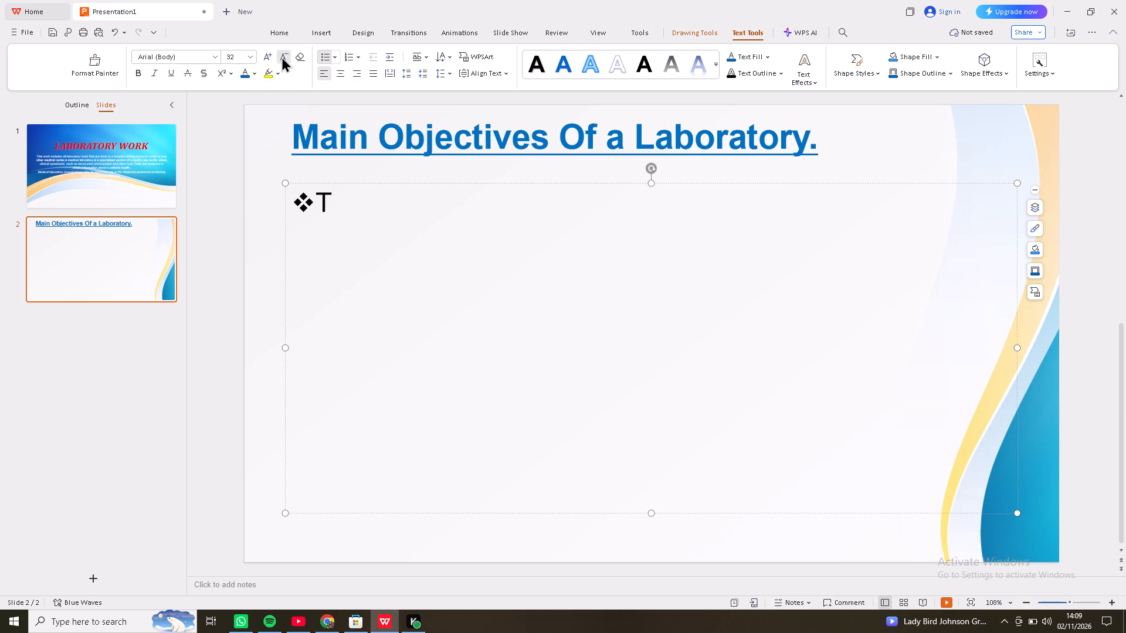
pyautogui.click(281, 56)
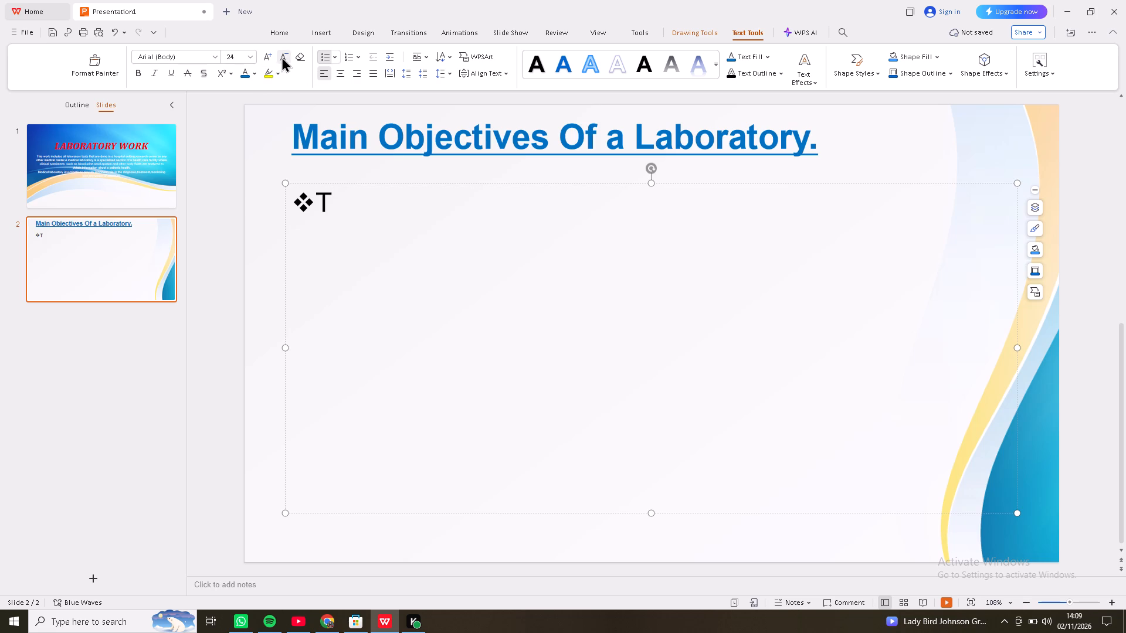
pyautogui.click(281, 56)
pyautogui.press('o')
pyautogui.press('BackSpace')
pyautogui.press('BackSpace')
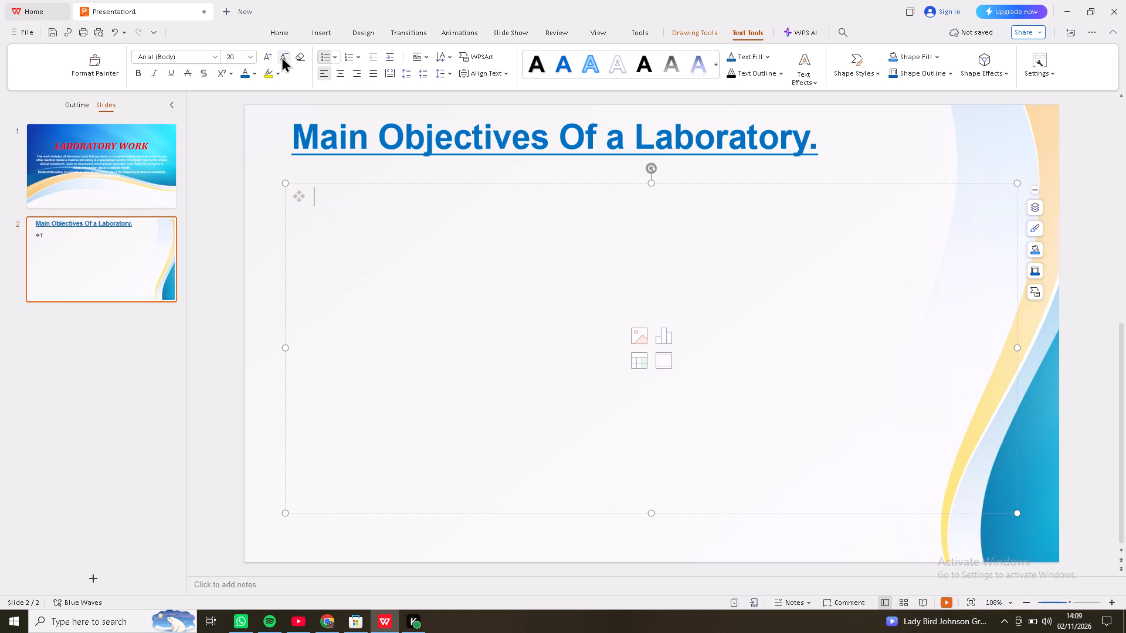
# Enter "To assist in the diagnosis of diseases." as the first bullet and start a new bullet.
pyautogui.hotkey('shift', 't')
pyautogui.write('o')
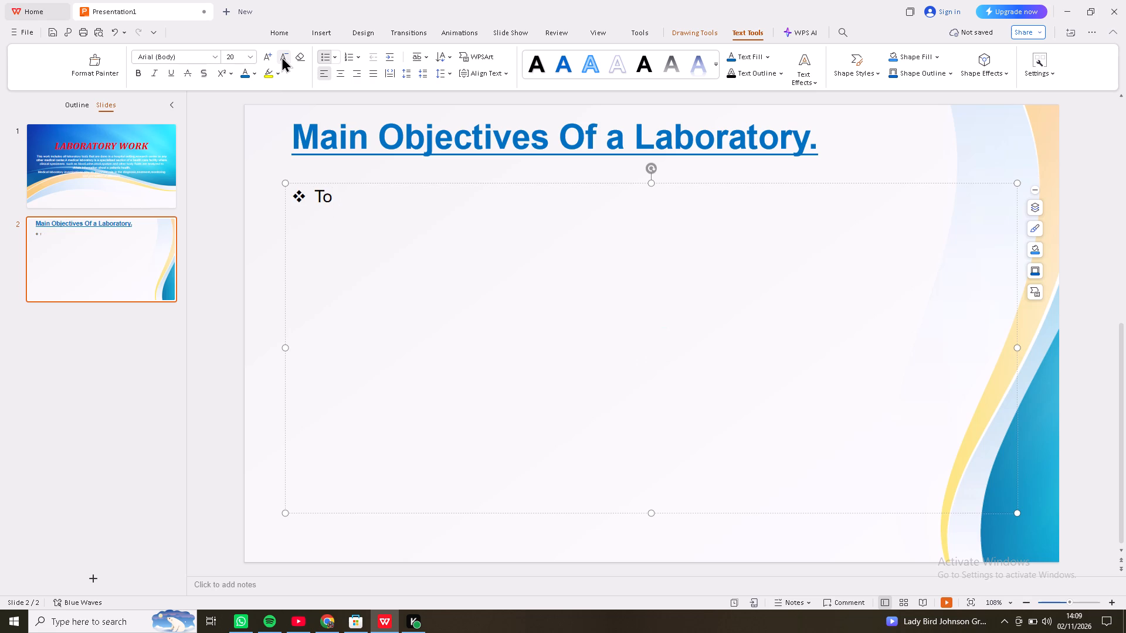
pyautogui.press('space')
pyautogui.write('assist')
pyautogui.press('space')
pyautogui.write('in the')
pyautogui.press('space')
pyautogui.write('dia')
pyautogui.write('gnosis of diseases')
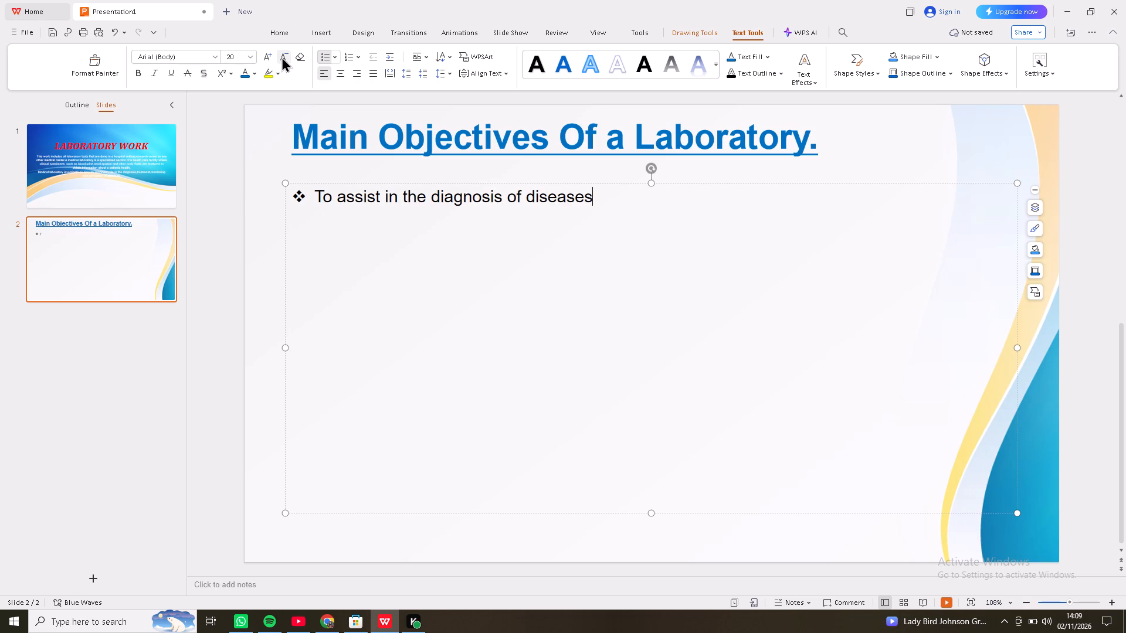
pyautogui.press('.')
pyautogui.press('Return')
# Enter "To monitor disease progression and response to treatment." as the second bullet and start a new bullet.
pyautogui.write('To moni')
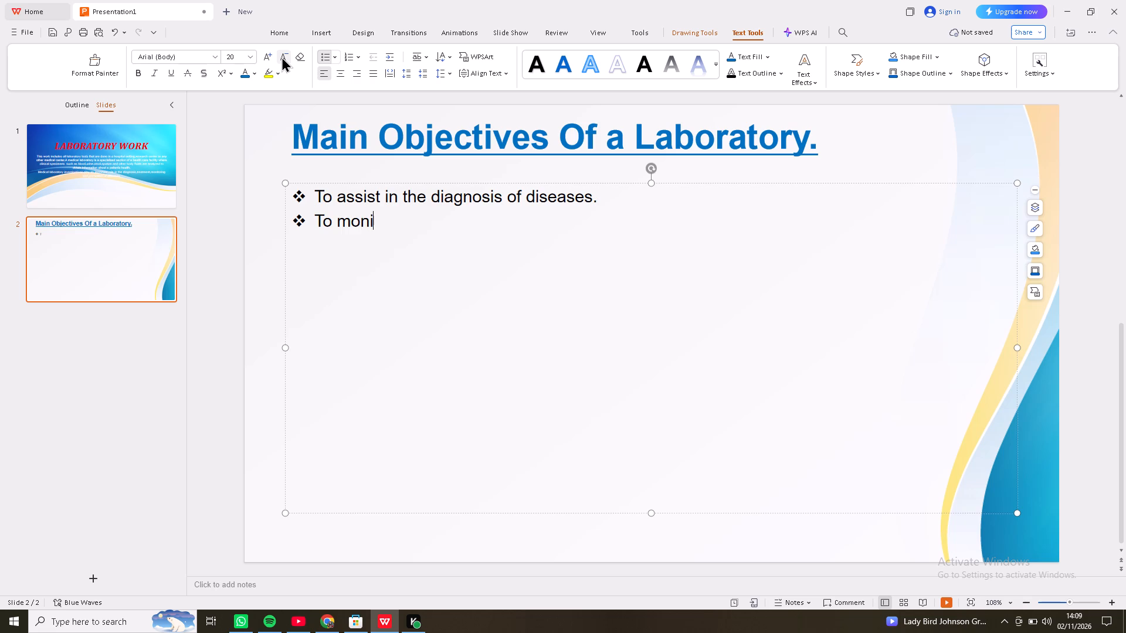
pyautogui.press('t')
pyautogui.write('or disease')
pyautogui.press('space')
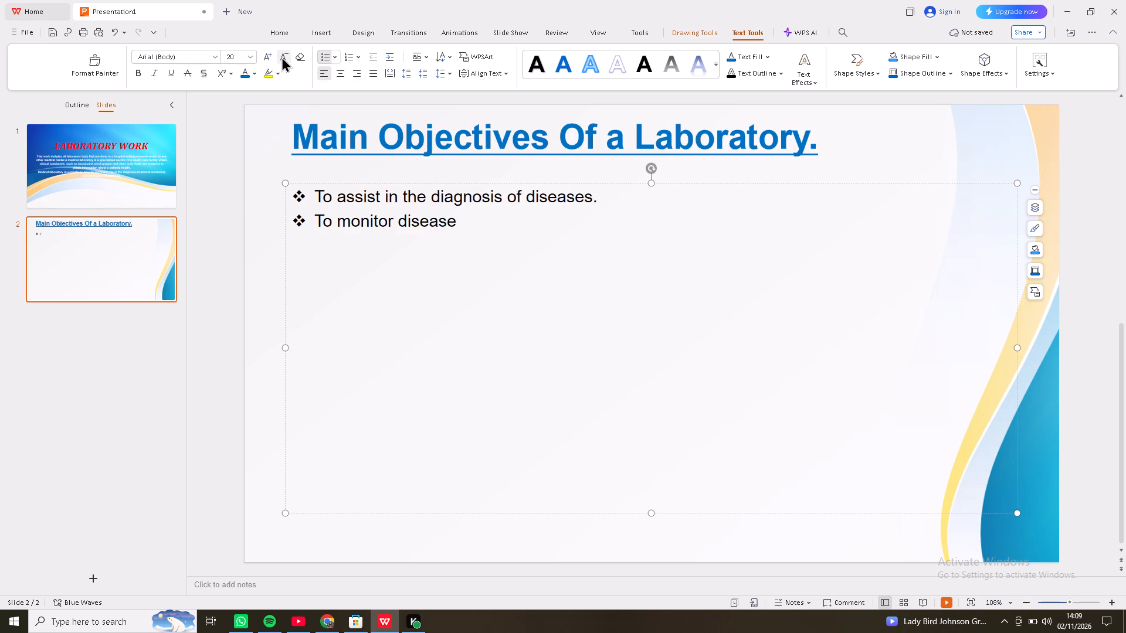
pyautogui.write('progressio')
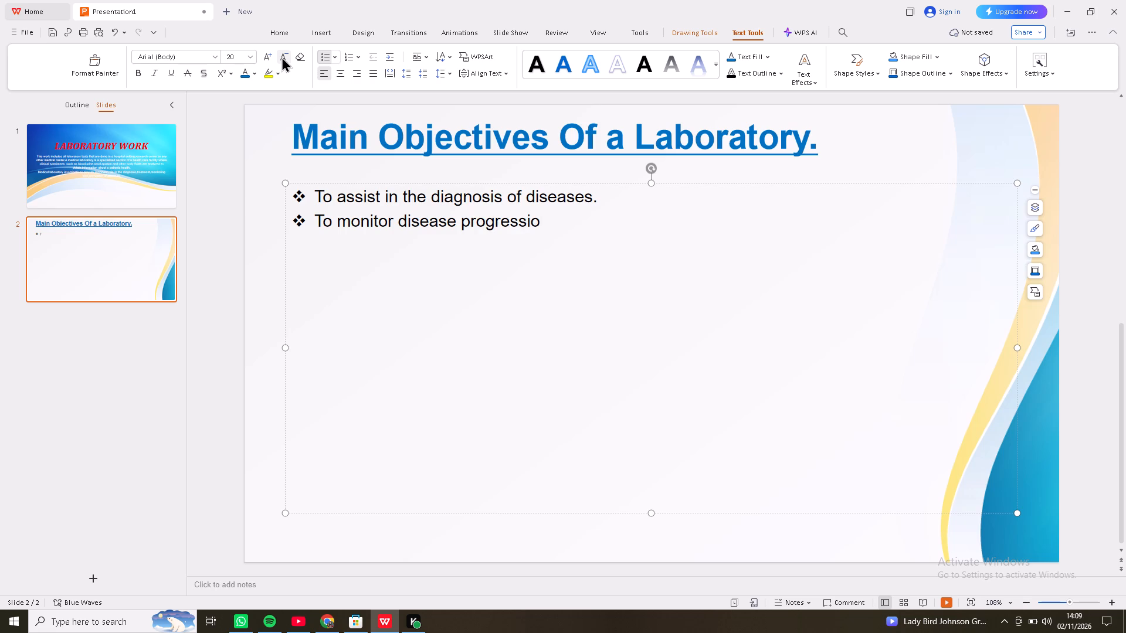
pyautogui.press('n')
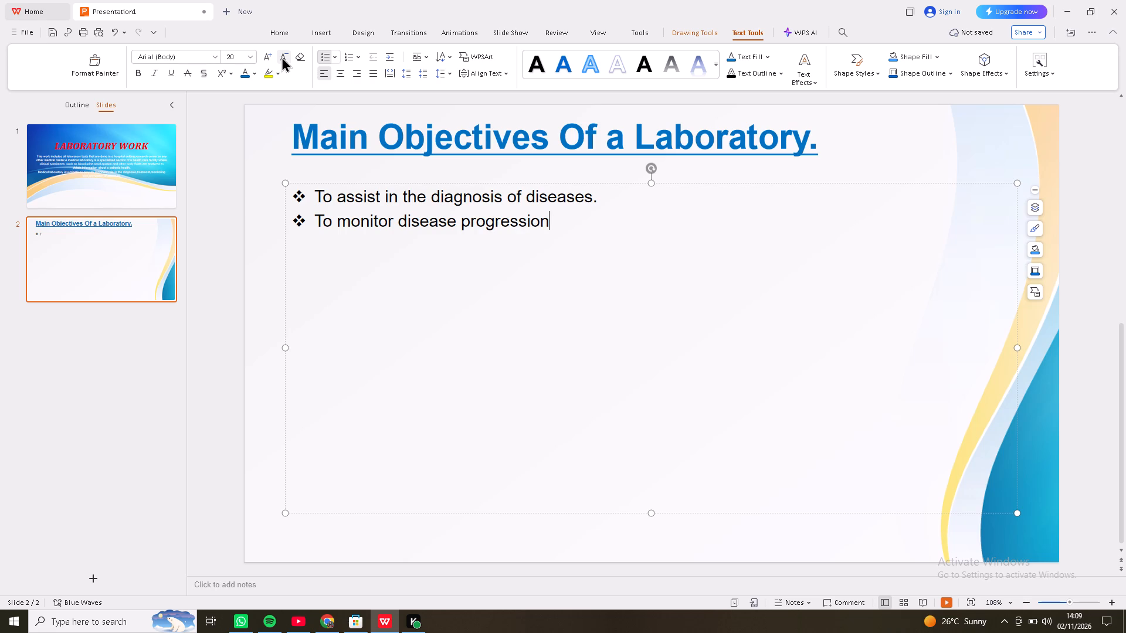
pyautogui.press('space')
pyautogui.write('and response to')
pyautogui.press('space')
pyautogui.write('treat')
pyautogui.write('men')
pyautogui.press('t')
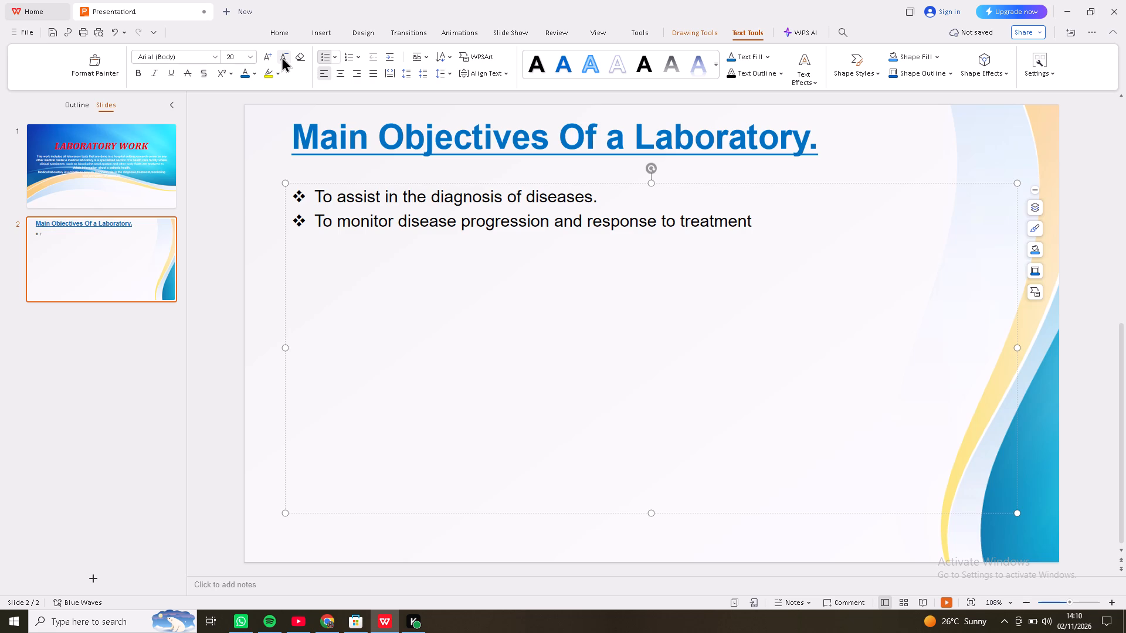
pyautogui.press('.')
pyautogui.press('Return')
# Begin the third bullet with "To detect infections and identify causative".
pyautogui.write('To det')
pyautogui.write('ect')
pyautogui.press('space')
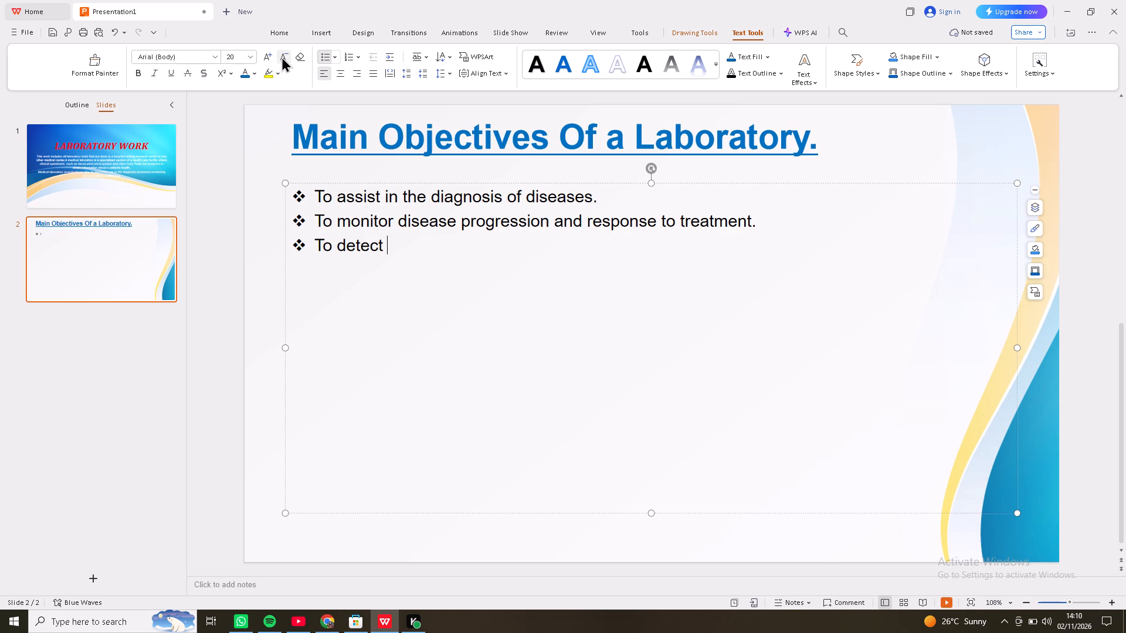
pyautogui.write('infections')
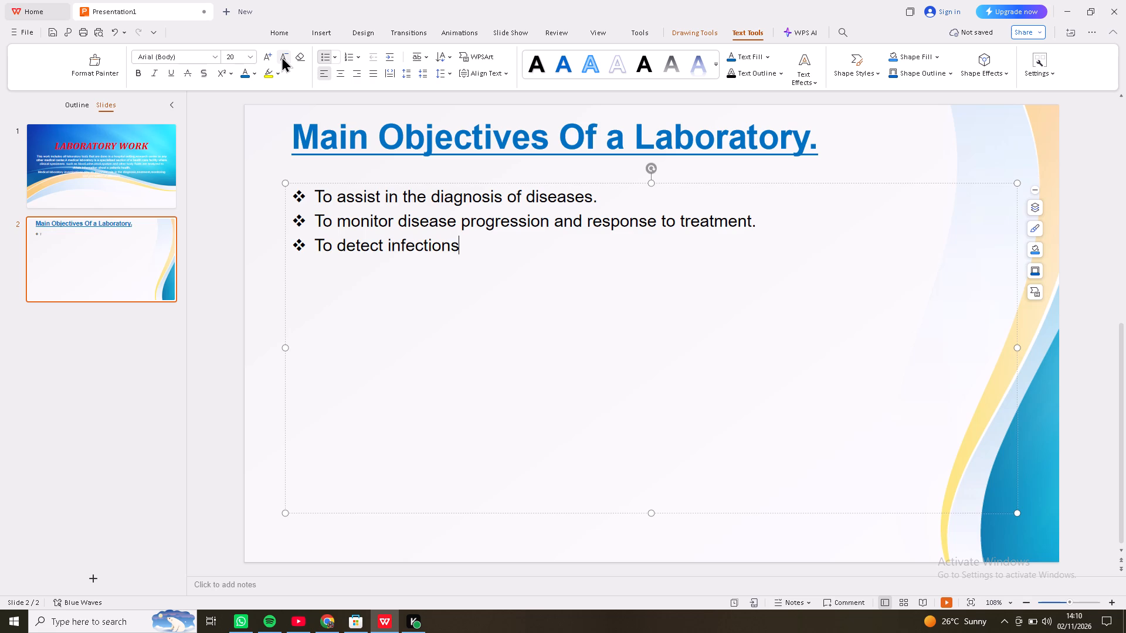
pyautogui.press('space')
pyautogui.write('and')
pyautogui.press('space')
pyautogui.write('identify')
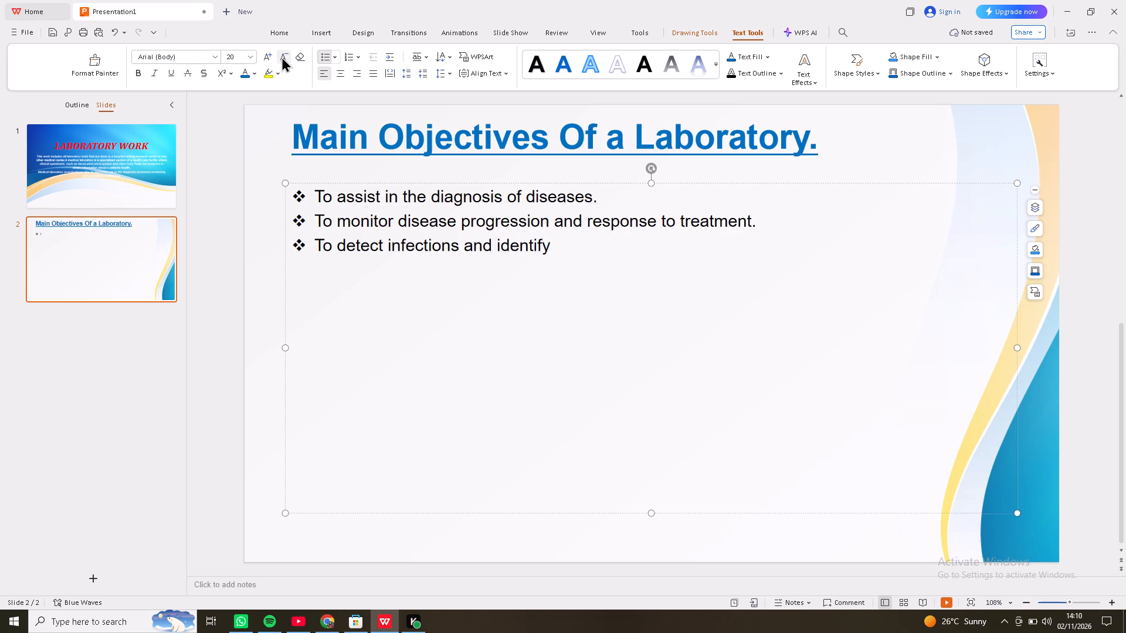
pyautogui.press('space')
pyautogui.write('ca')
pyautogui.write('usative')
# Complete the third bullet with the correctly spelled "organisms." and start a new bullet.
pyautogui.press('space')
pyautogui.write('orgnaisms')
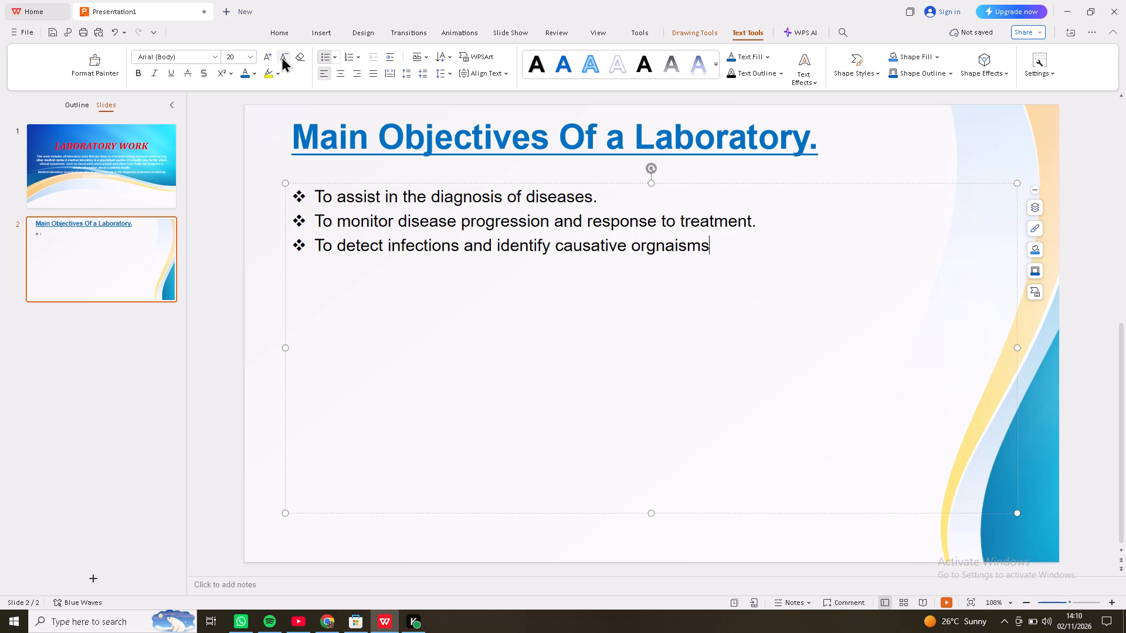
pyautogui.write('==')
pyautogui.press('BackSpace')
pyautogui.press('BackSpace')
pyautogui.press('BackSpace')
pyautogui.press('BackSpace')
pyautogui.press('BackSpace')
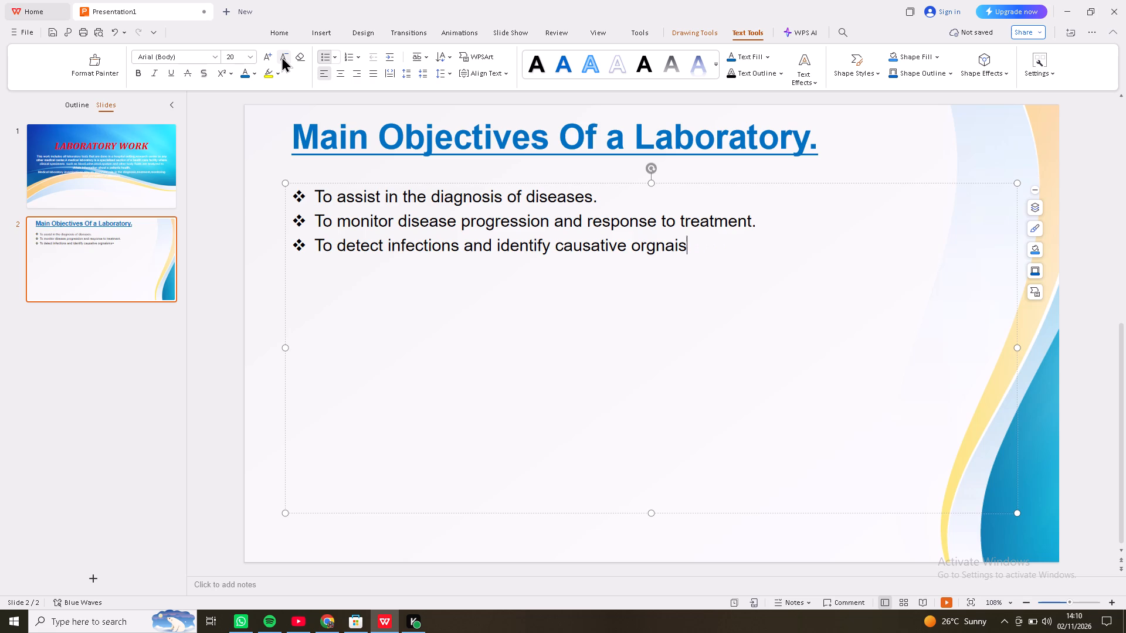
pyautogui.press('BackSpace')
pyautogui.press('BackSpace')
pyautogui.press('BackSpace')
pyautogui.write('anisms')
pyautogui.press('.')
pyautogui.press('Return')
# Enter "To asses organ function and metabolic status." as the fourth bullet and start a new bullet.
pyautogui.hotkey('shift', 't')
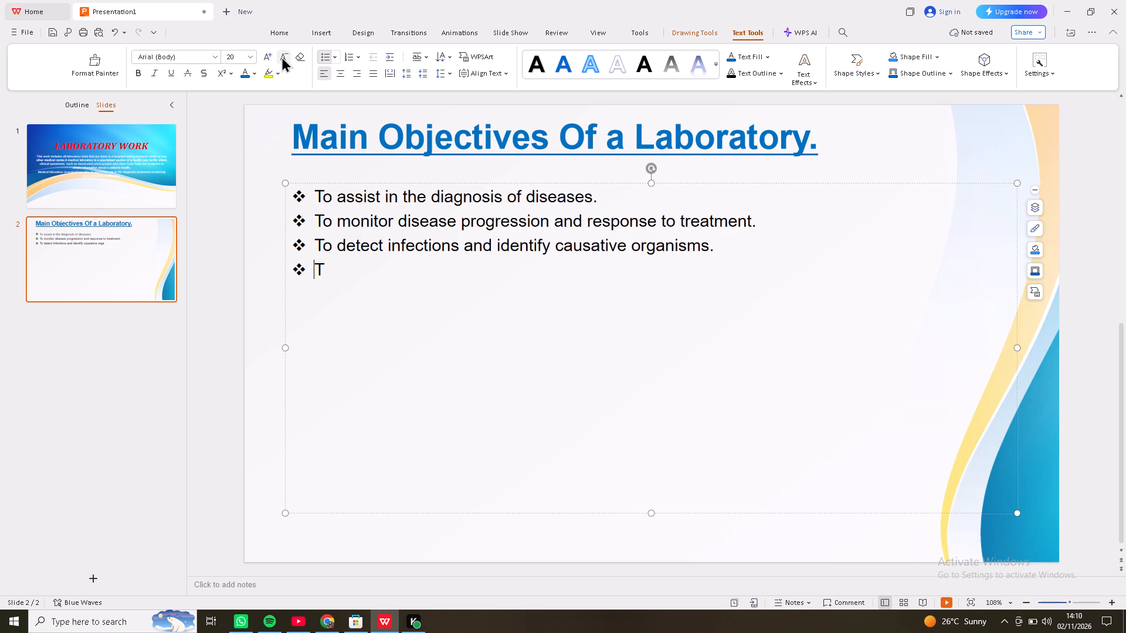
pyautogui.write('o ass')
pyautogui.write('es')
pyautogui.press('space')
pyautogui.write('organ')
pyautogui.press('space')
pyautogui.write('func')
pyautogui.write('tion')
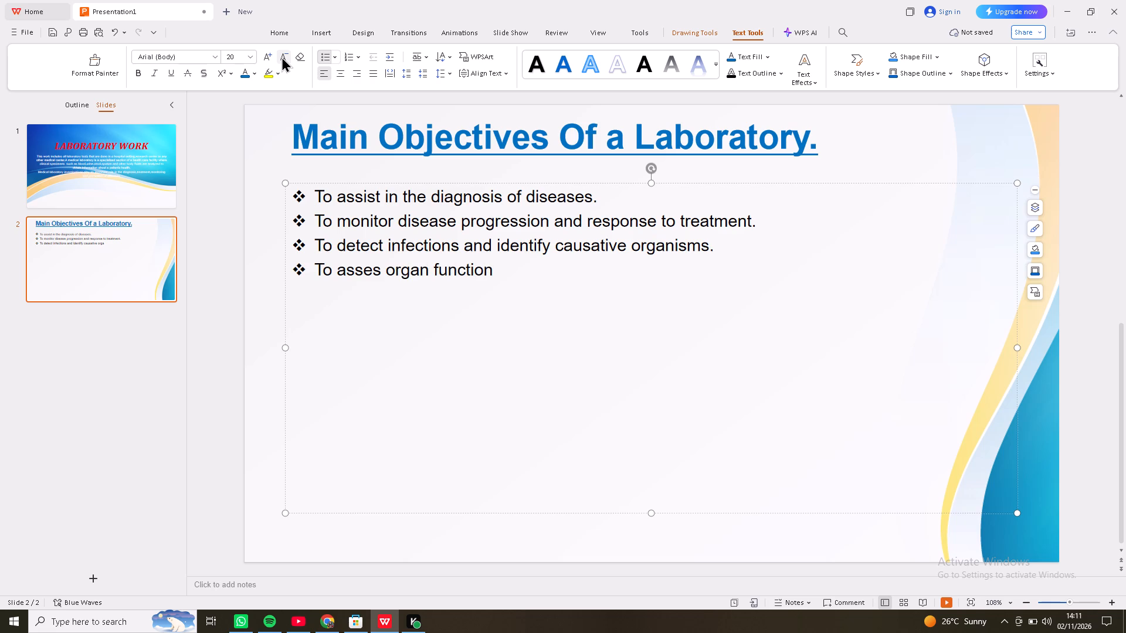
pyautogui.press('space')
pyautogui.write('and metab')
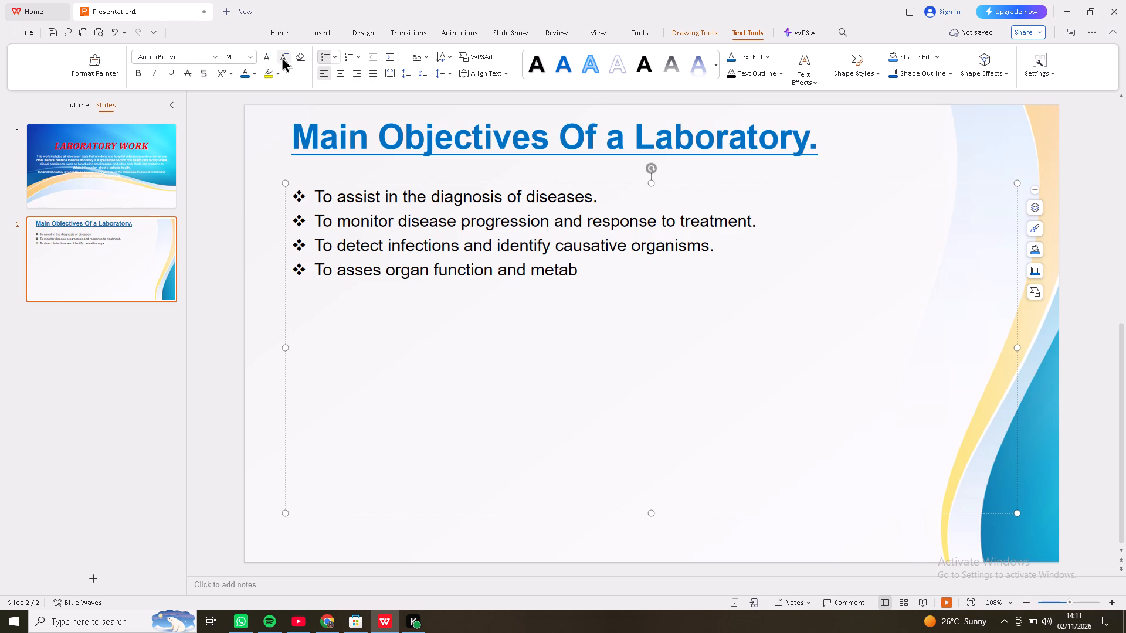
pyautogui.write('olic')
pyautogui.press('space')
pyautogui.write('status')
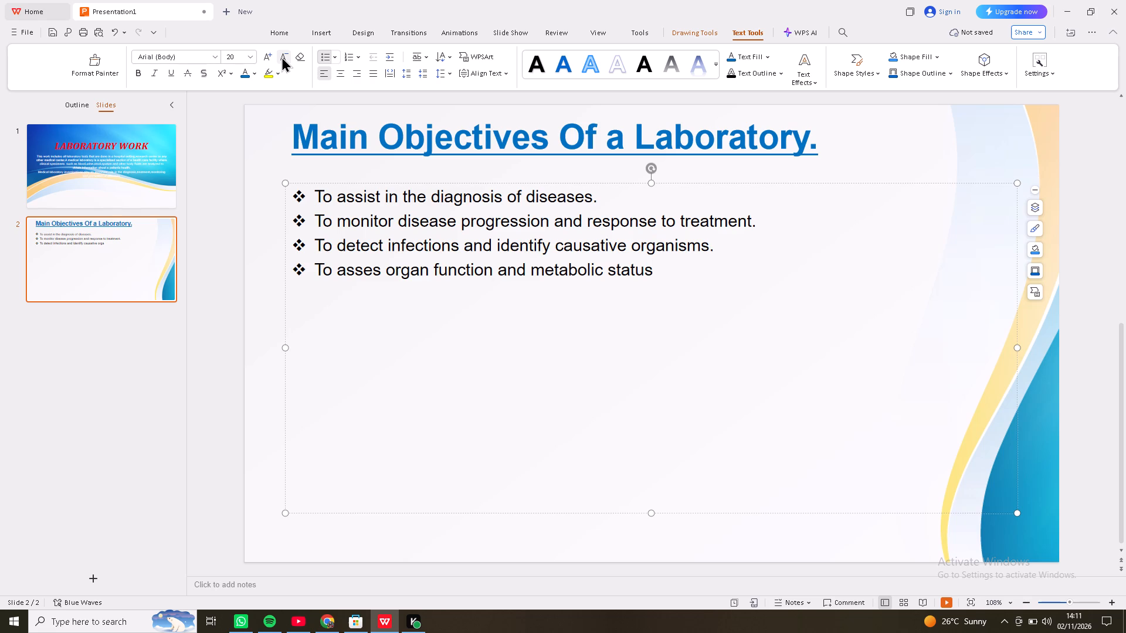
pyautogui.press('.')
pyautogui.press('Return')
# Enter "To screen for diseases and support preventive healthcare." as the fifth bullet and start a new bullet.
pyautogui.hotkey('shift', 't')
pyautogui.press('o')
pyautogui.press('space')
pyautogui.write('scr')
pyautogui.write('een for')
pyautogui.press('space')
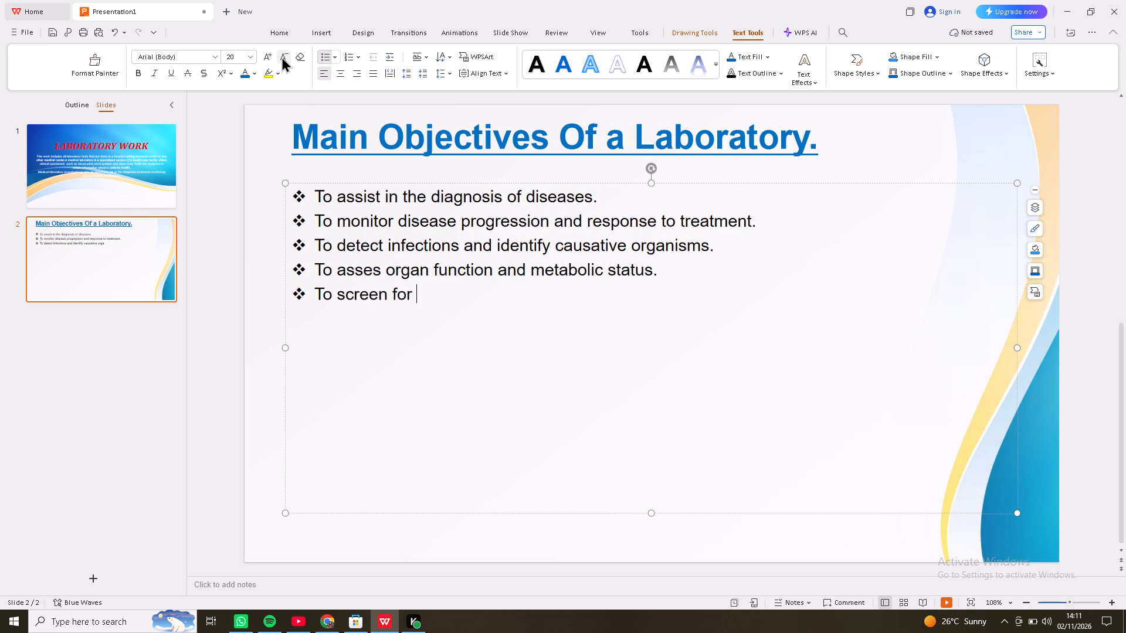
pyautogui.write('diseases')
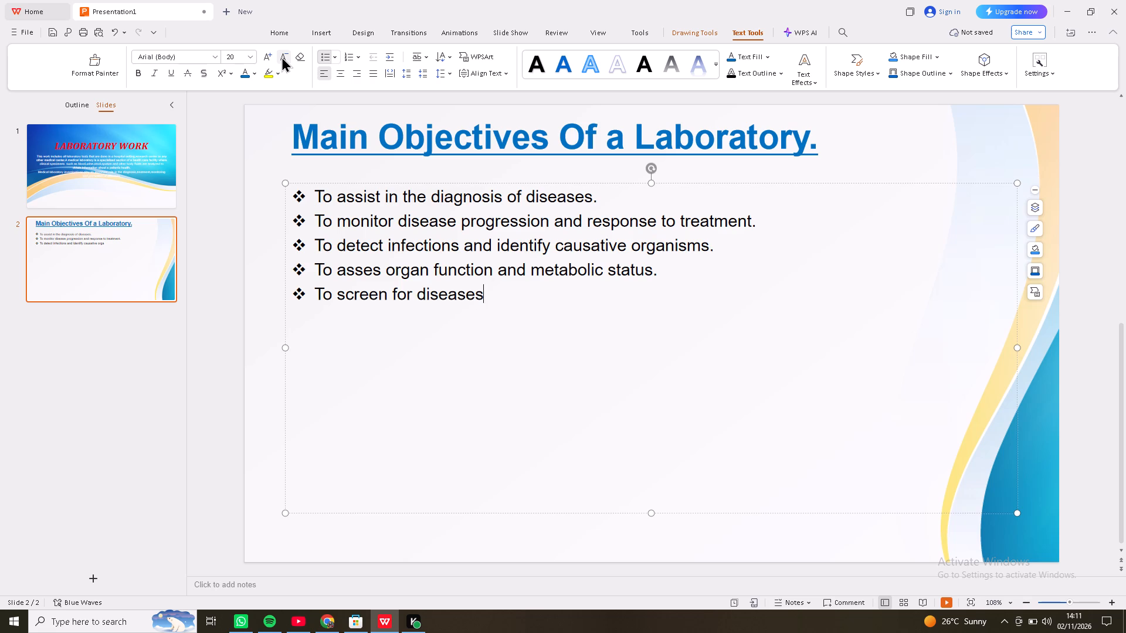
pyautogui.press('space')
pyautogui.write('and suppo')
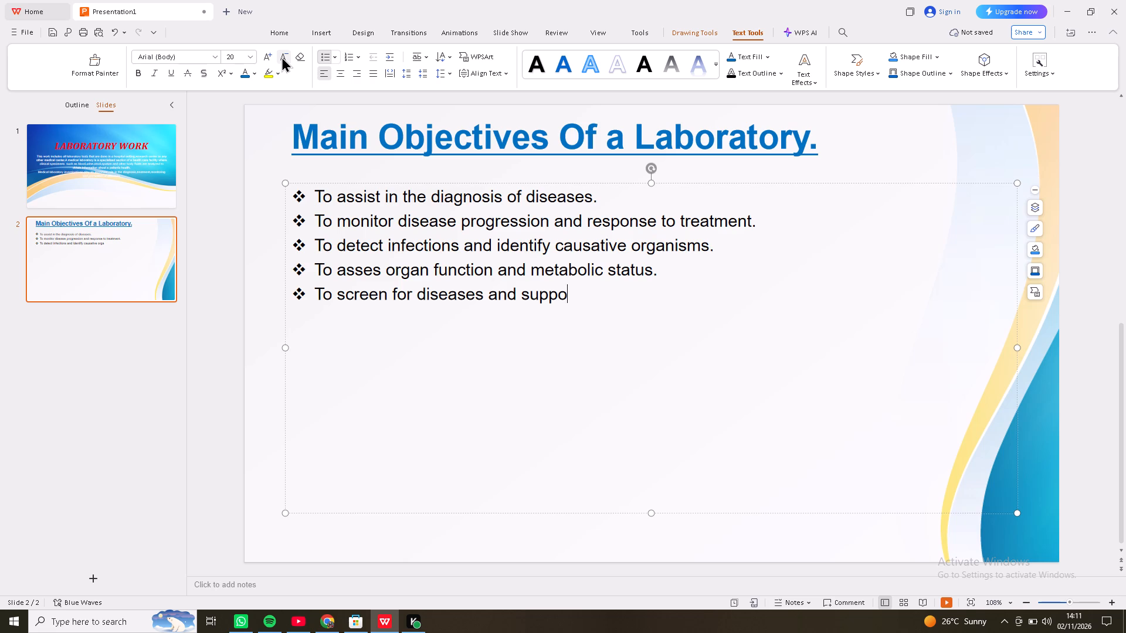
pyautogui.write('rt')
pyautogui.press('space')
pyautogui.write('preventive')
pyautogui.press('space')
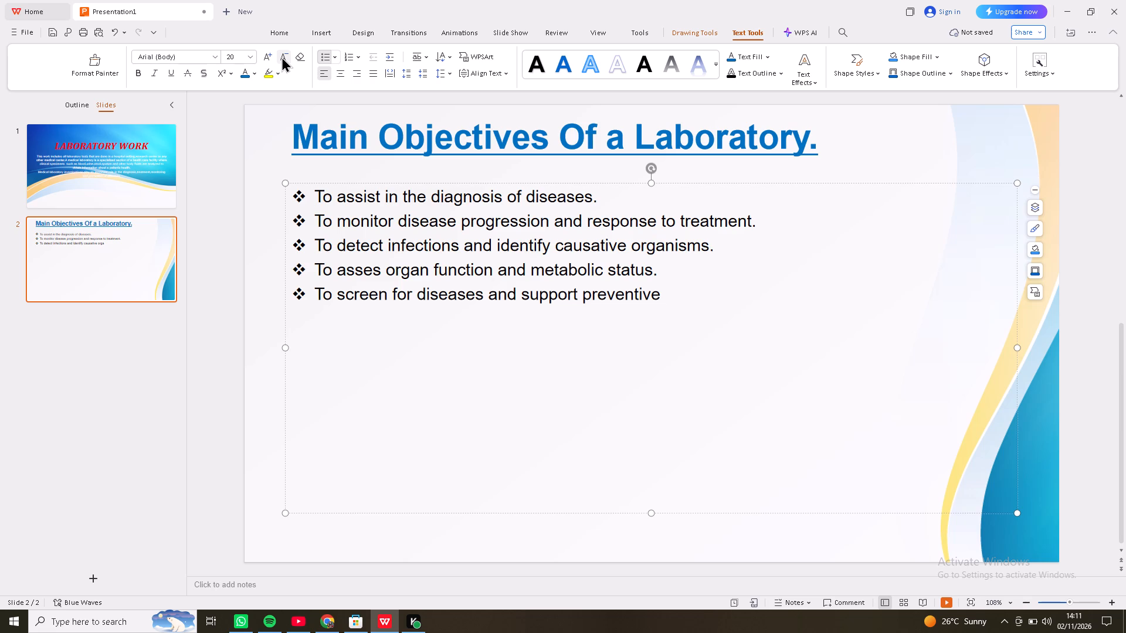
pyautogui.write('health')
pyautogui.write('care')
pyautogui.press('.')
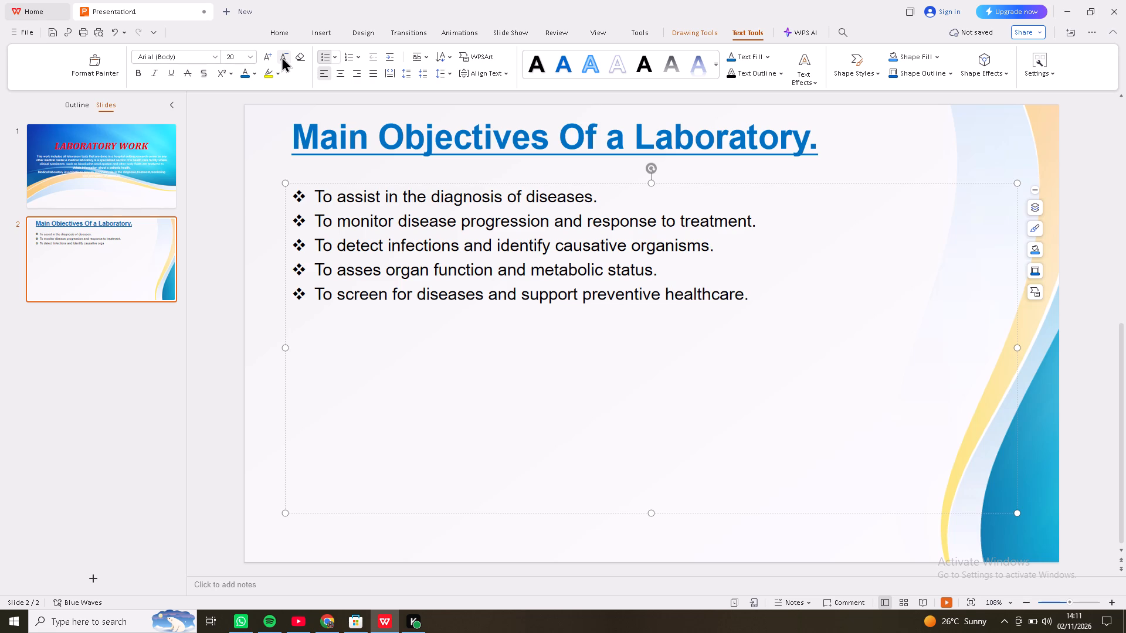
pyautogui.press('Return')
# Enter "To ensure safe blood transfusion." as the sixth bullet and start a new bullet.
pyautogui.write('To ensure safe')
pyautogui.press('space')
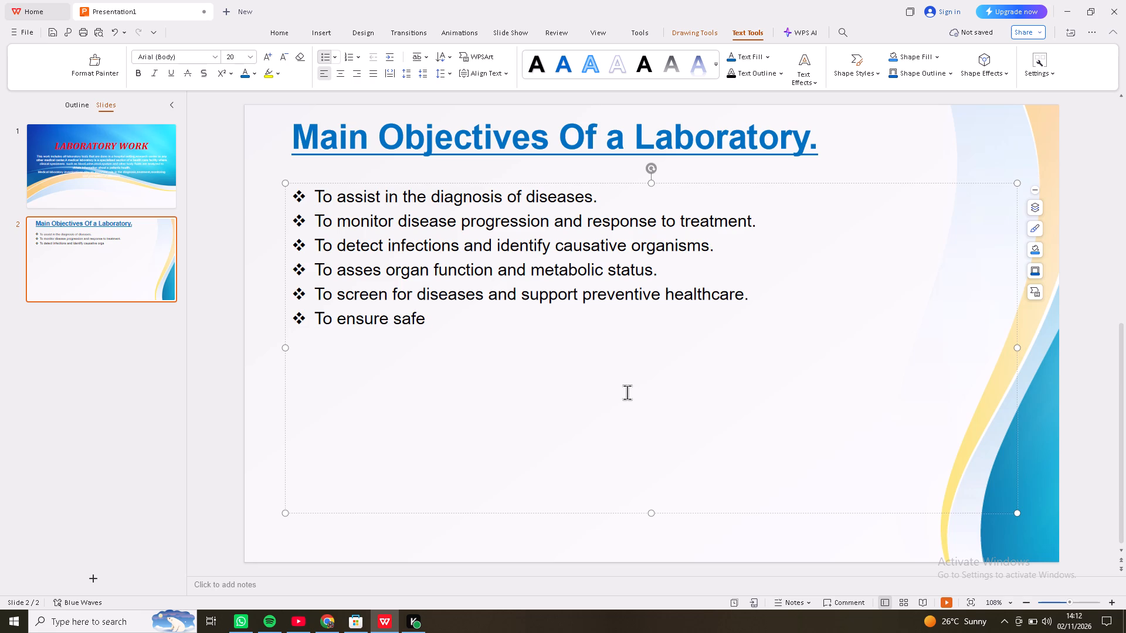
pyautogui.write('blood tran')
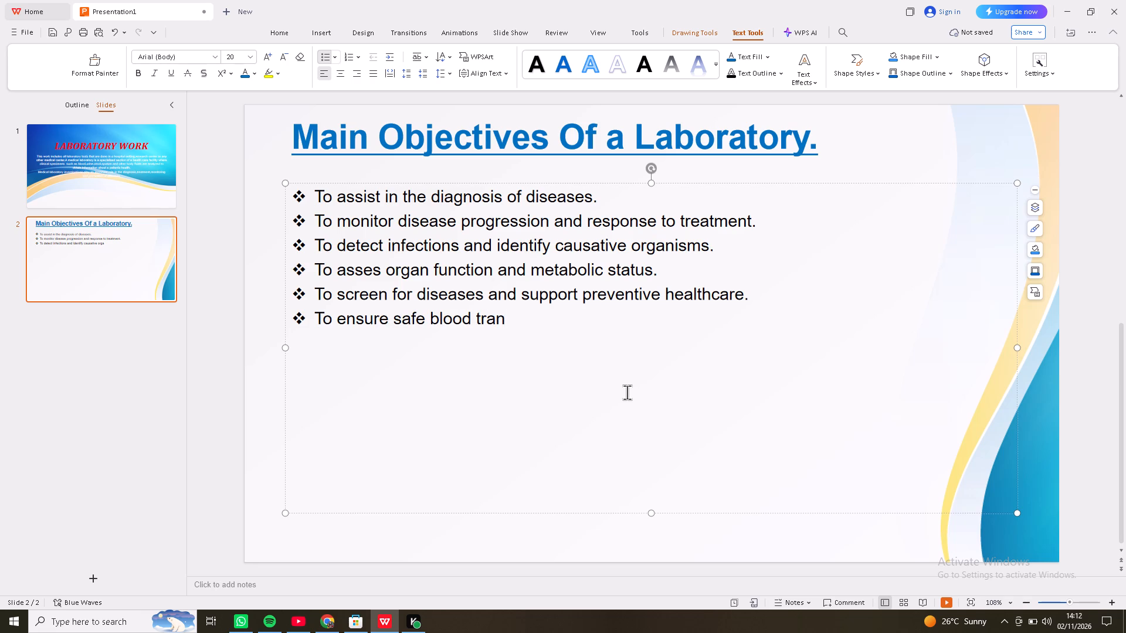
pyautogui.write('sfusion')
pyautogui.press('.')
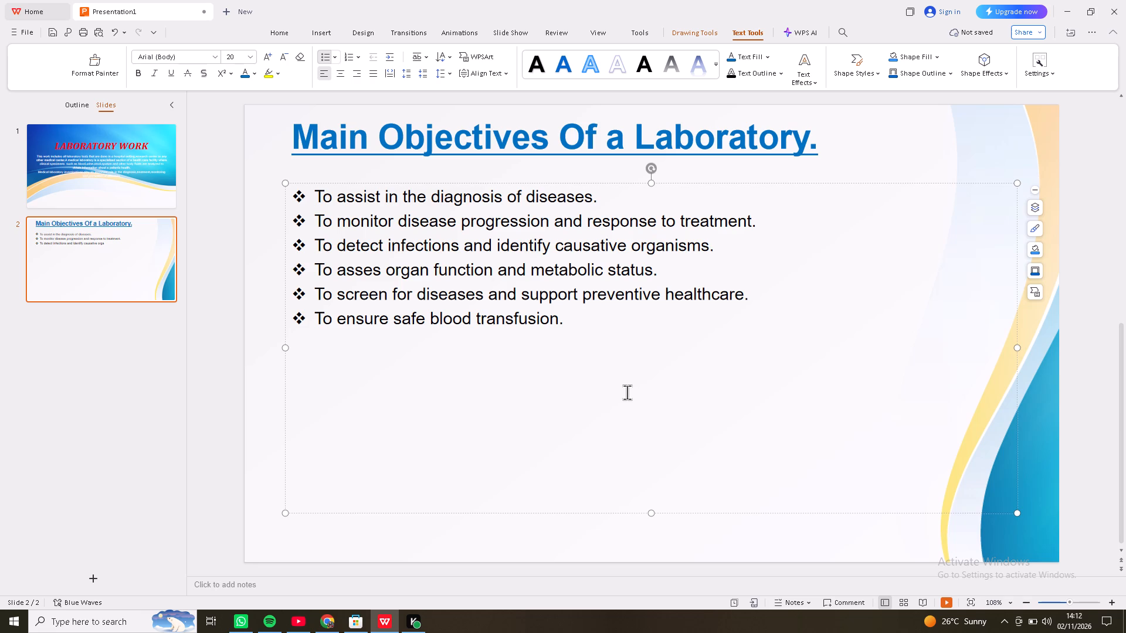
pyautogui.press('Return')
# Enter "To provide accurate and reliable laboratory results to guide clinical decisions." as the seventh bullet.
pyautogui.hotkey('shift', 't')
pyautogui.write('o')
pyautogui.press('space')
pyautogui.write('provide accurate')
pyautogui.press('space')
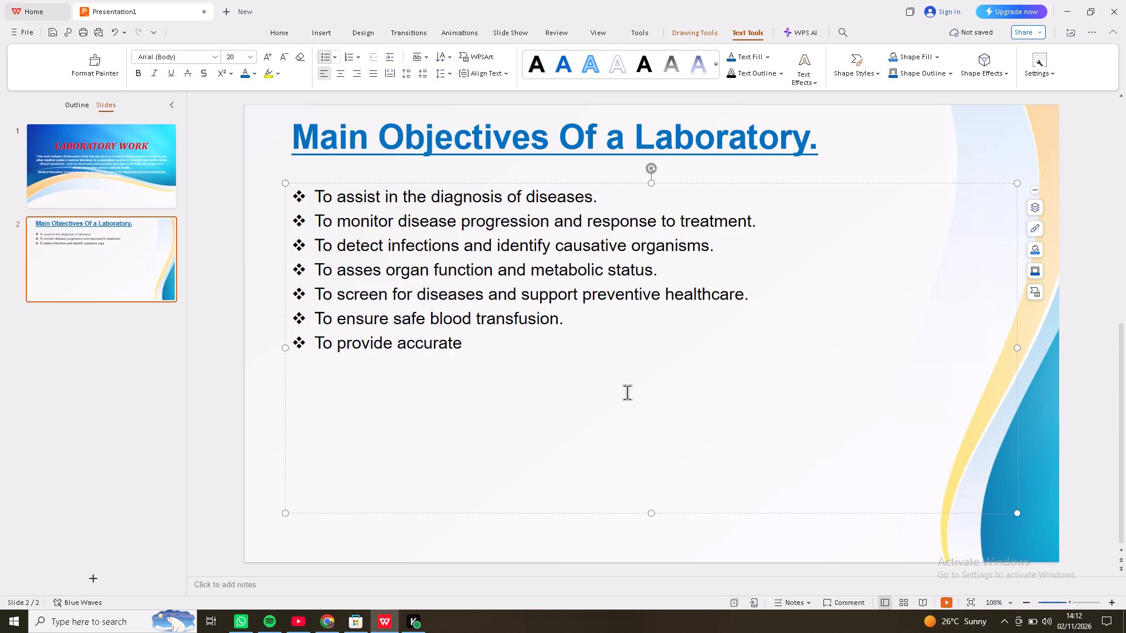
pyautogui.write('and')
pyautogui.press('space')
pyautogui.write('reliable laboratory results')
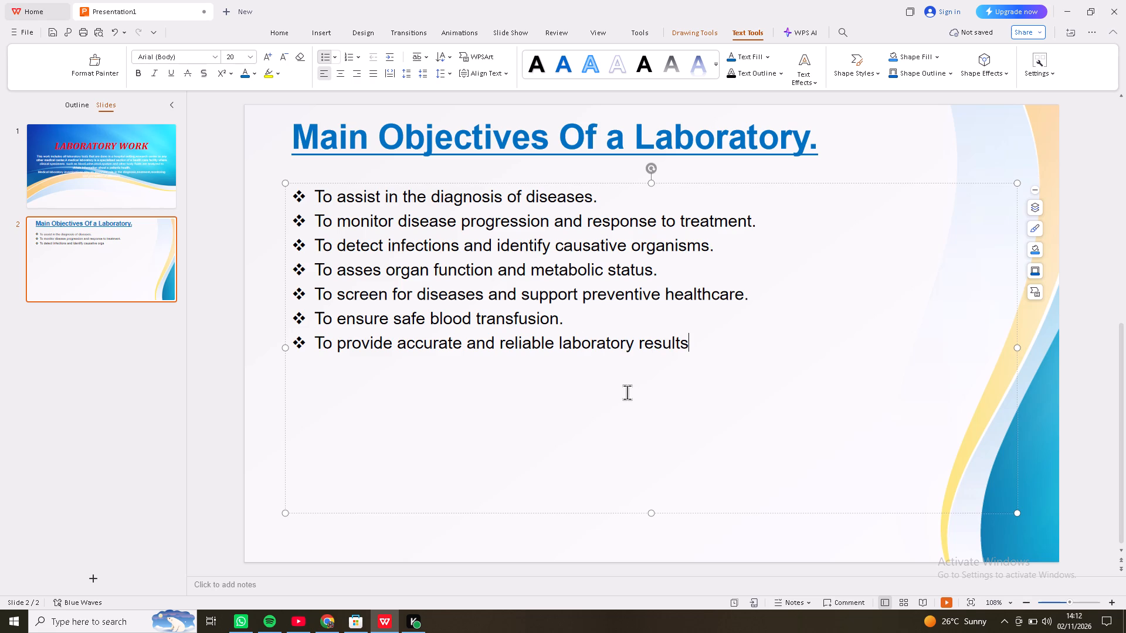
pyautogui.press('space')
pyautogui.write('to')
pyautogui.press('space')
pyautogui.write('guide')
pyautogui.press('space')
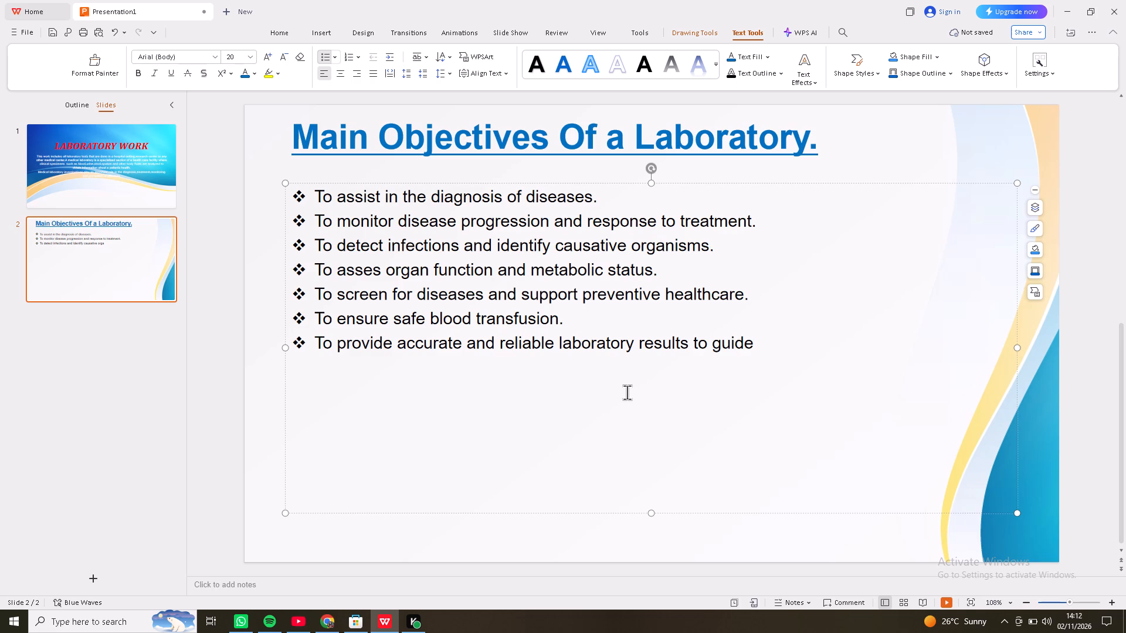
pyautogui.write('clinical decisions')
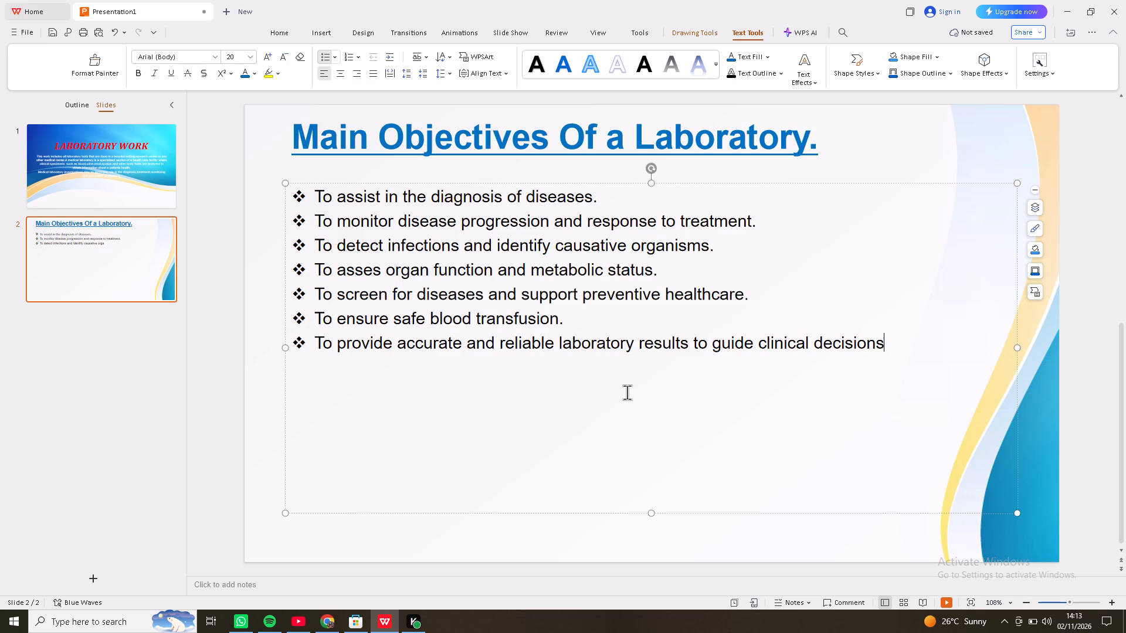
pyautogui.press('.')
# Add a third slide and enter "Main Branches Of Medical Laboratory Science" as its title.
pyautogui.click(91, 574)
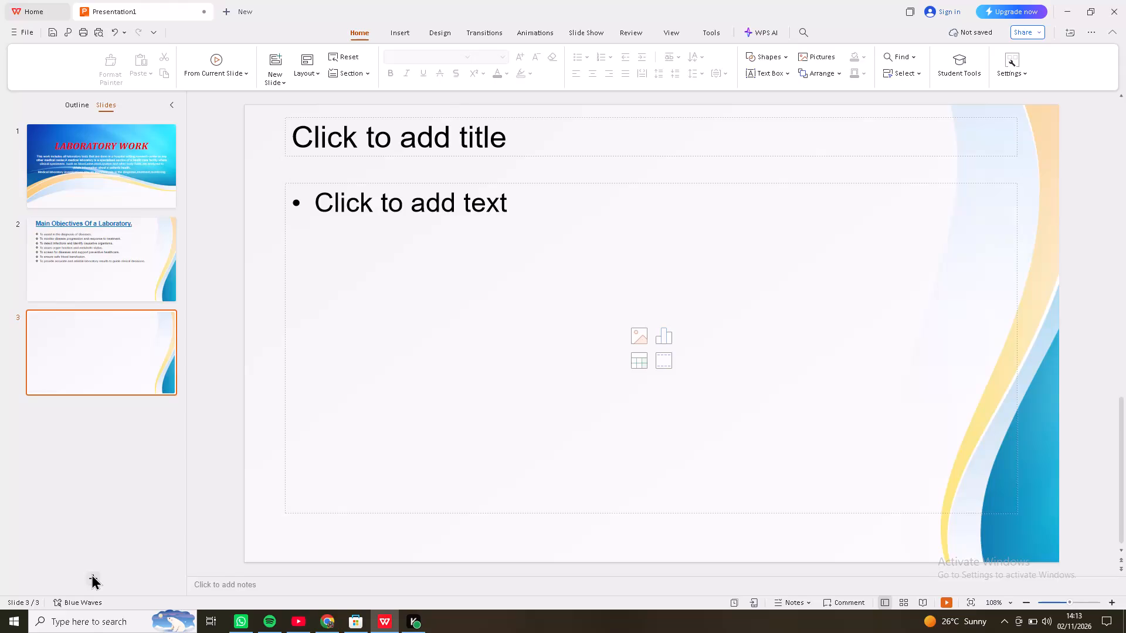
pyautogui.click(405, 139)
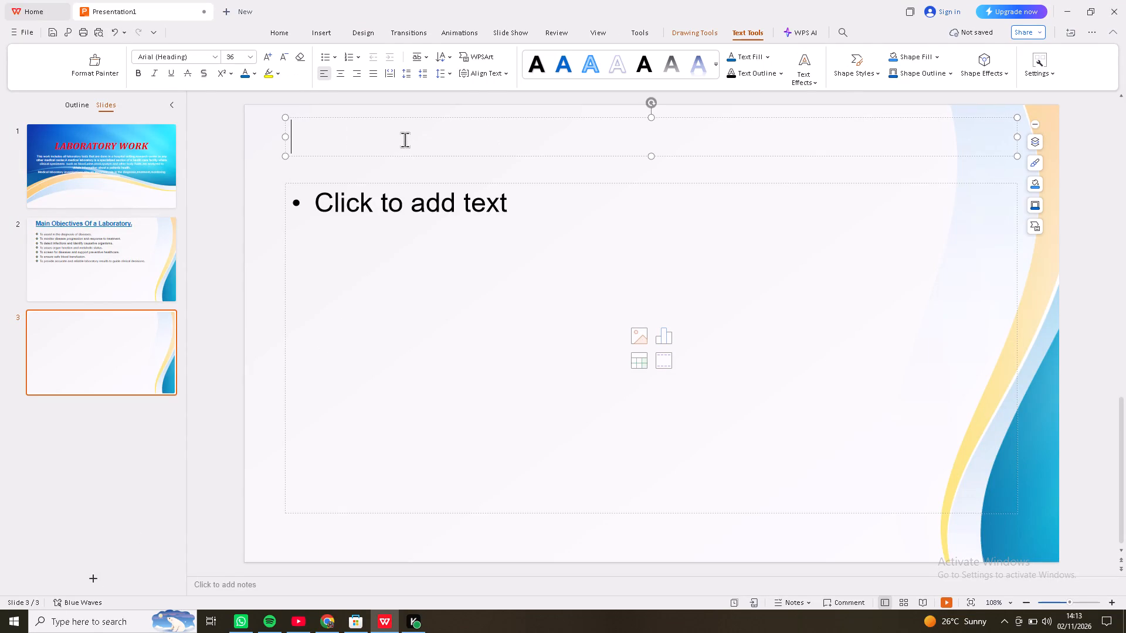
pyautogui.hotkey('shift', 'm')
pyautogui.press('a')
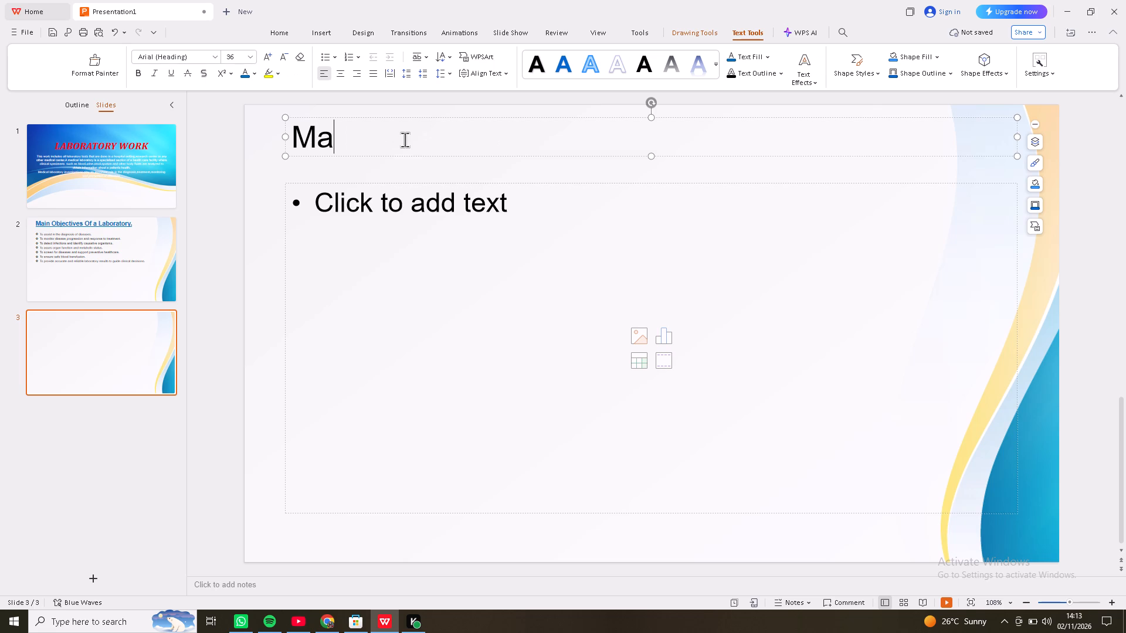
pyautogui.write('in')
pyautogui.press('space')
pyautogui.write('Branches')
pyautogui.press('space')
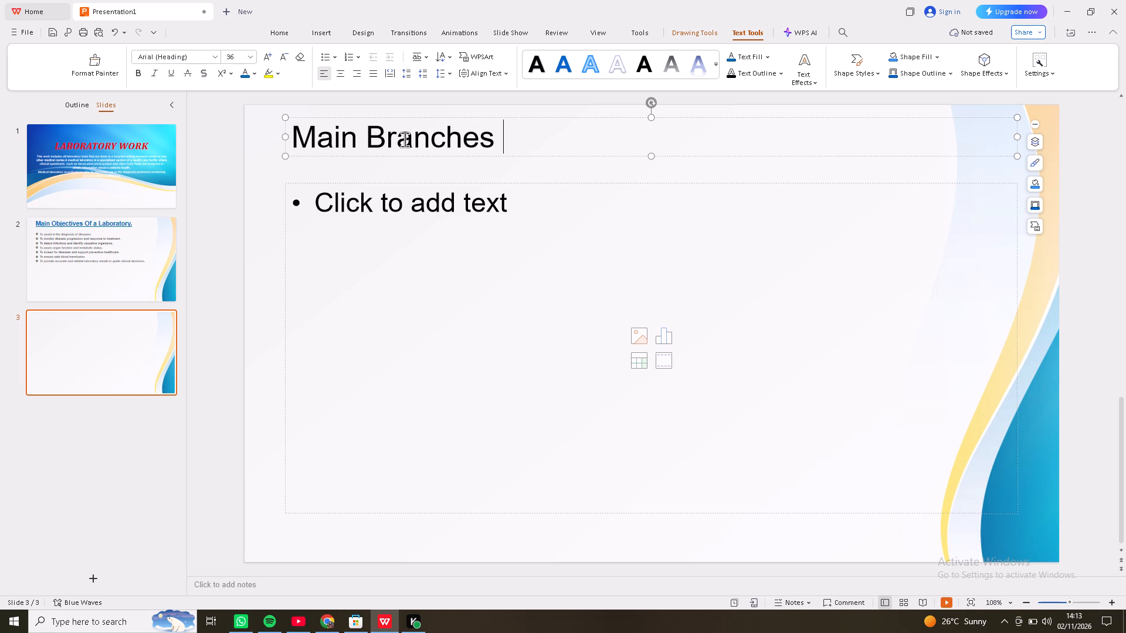
pyautogui.write('Of')
pyautogui.press('space')
pyautogui.write('Medical')
pyautogui.press('space')
pyautogui.write('Laboratory')
pyautogui.press('space')
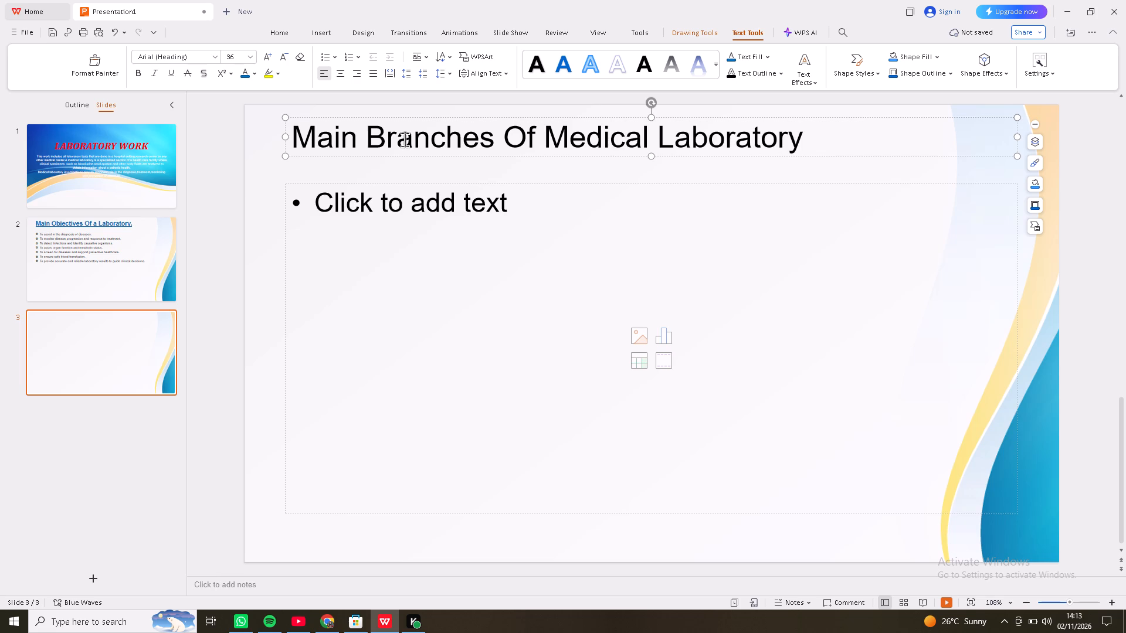
pyautogui.write('Sc')
pyautogui.write('ience')
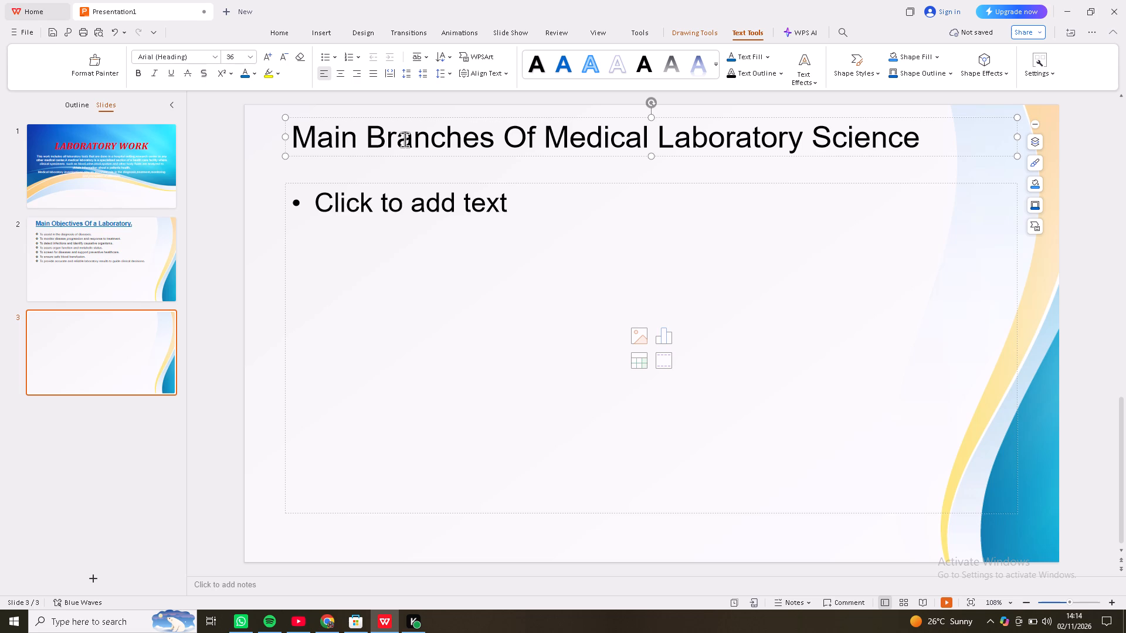
pyautogui.press('.')
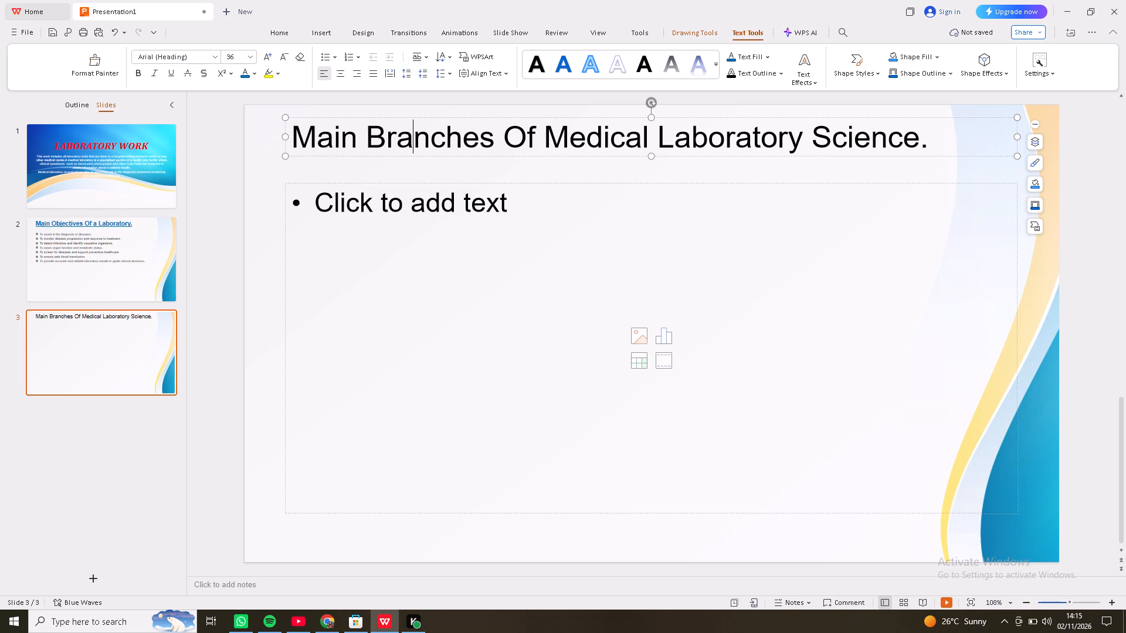
# Apply the solid blue preset text style to the whole third-slide title and underline it.
pyautogui.click(290, 135)
pyautogui.moveTo(290, 135); pyautogui.dragTo(433, 134)
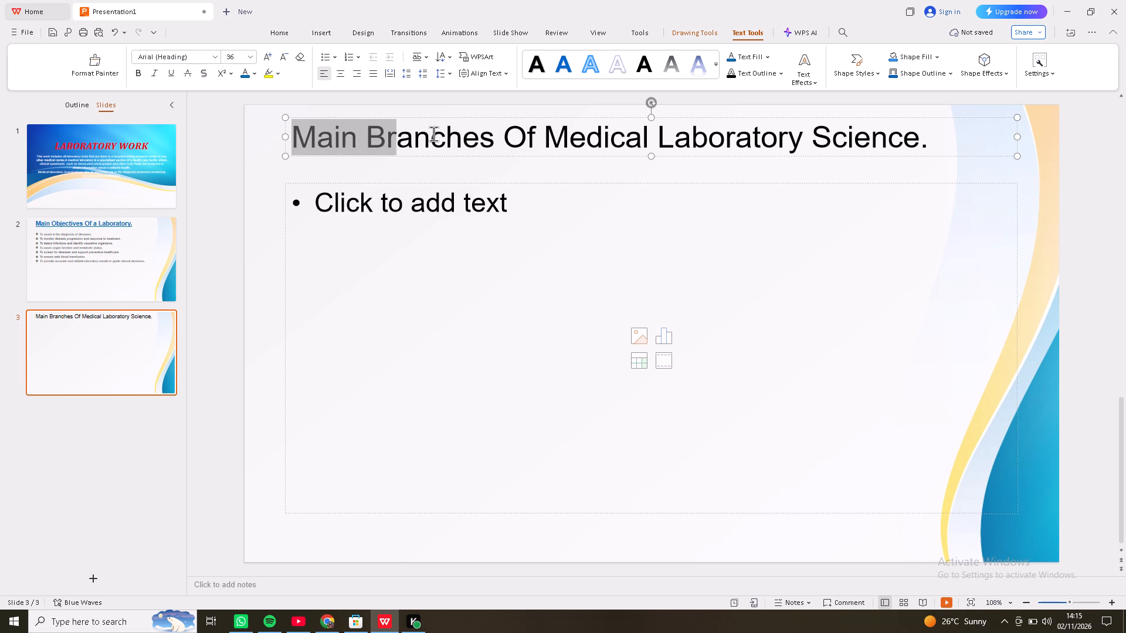
pyautogui.moveTo(433, 134); pyautogui.dragTo(929, 144)
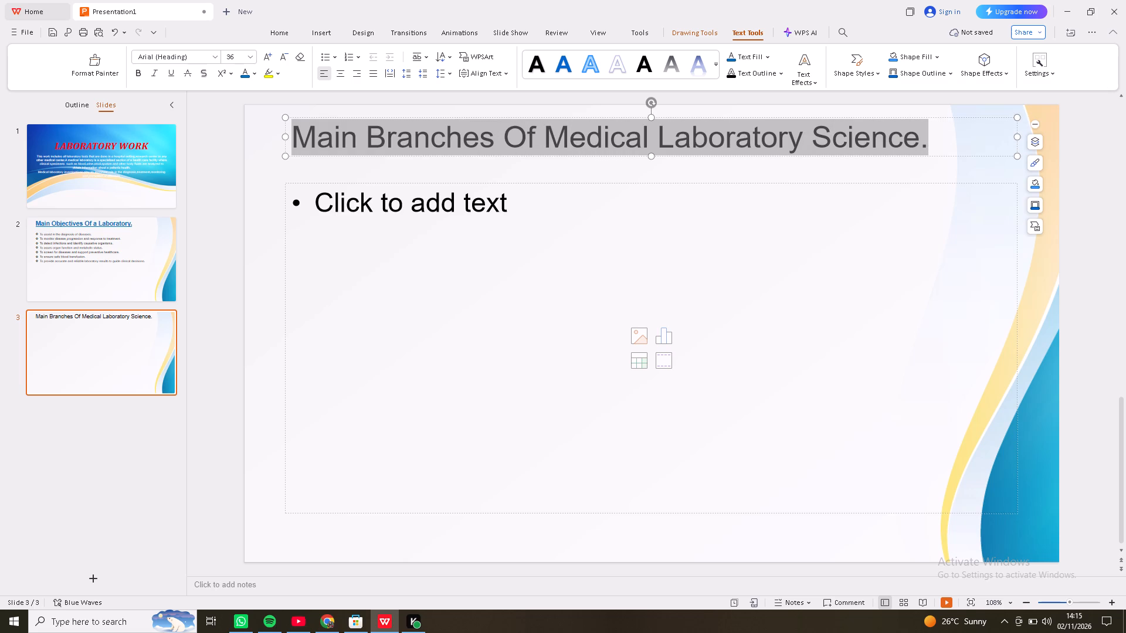
pyautogui.click(565, 64)
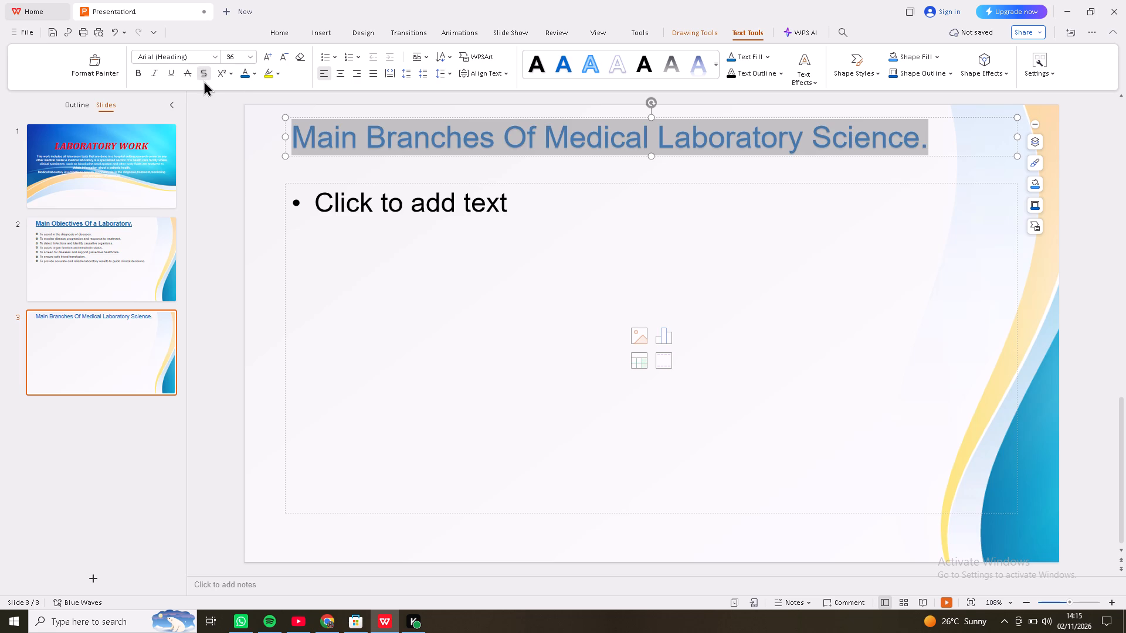
pyautogui.click(172, 71)
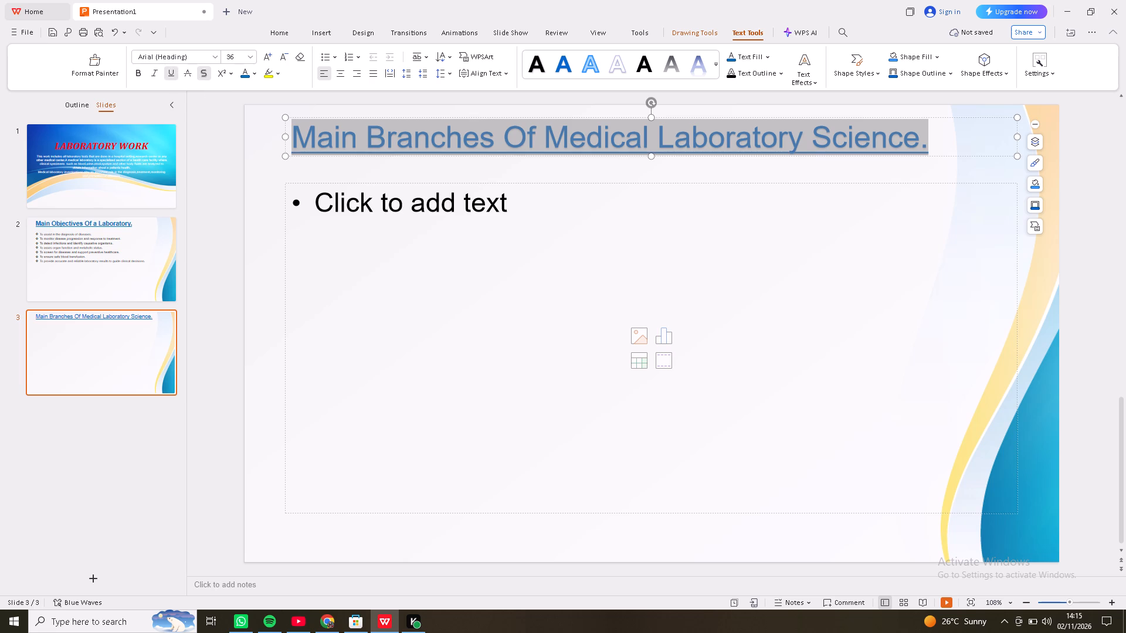
# Set the third slide's body text to the four-diamond preset bullet style.
pyautogui.click(335, 234)
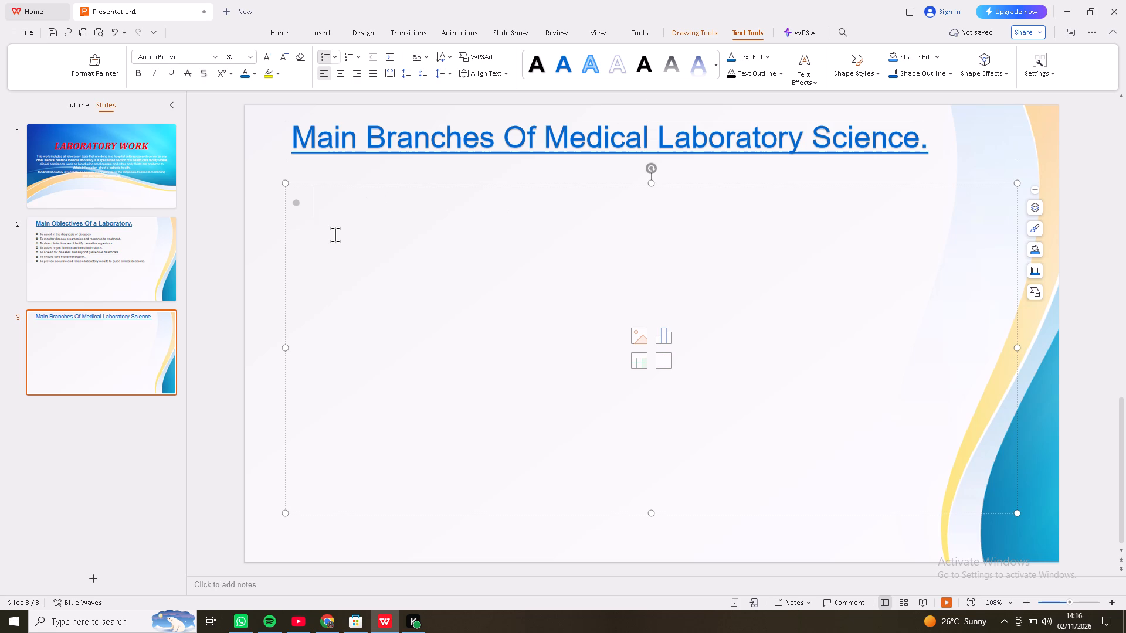
pyautogui.click(335, 56)
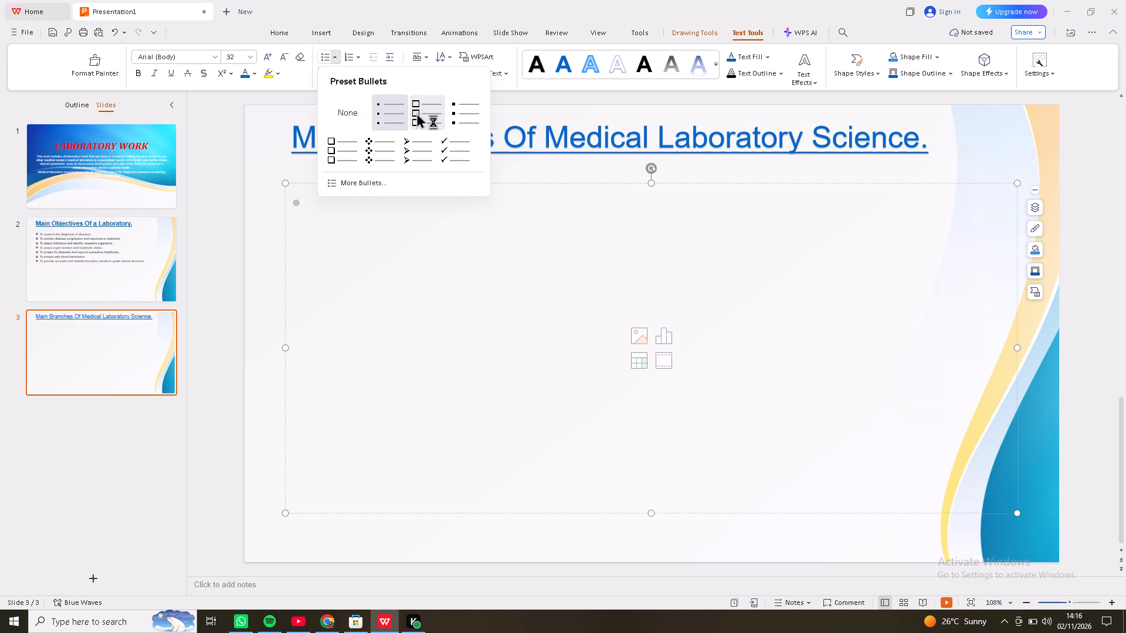
pyautogui.click(377, 147)
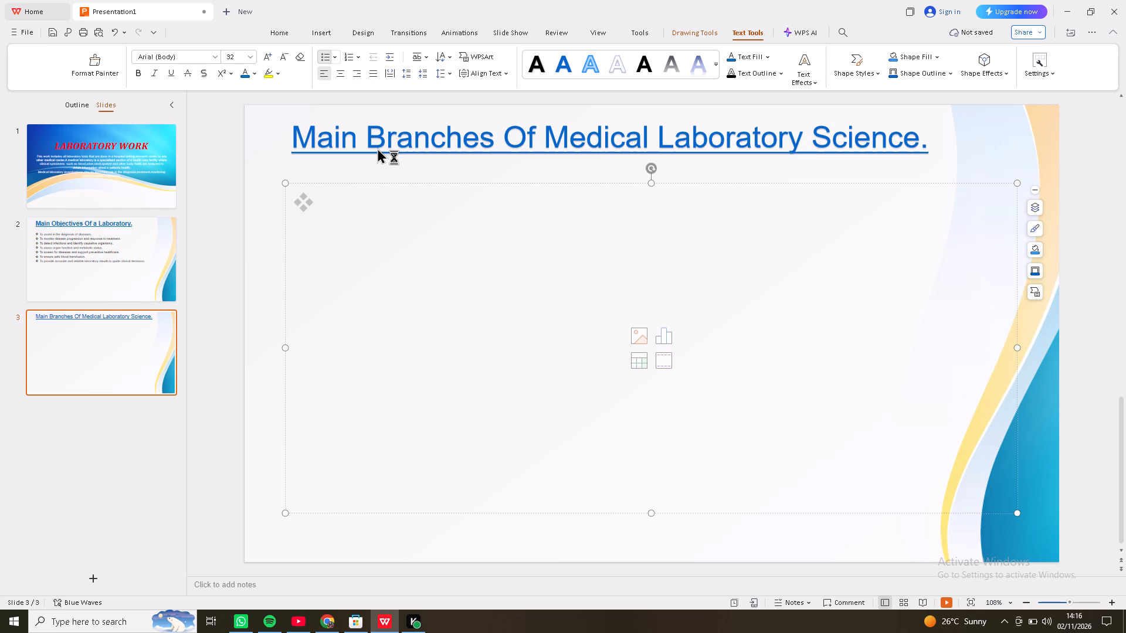
# Enter "Hematology" and "Clinical chemistry" as the first two bullets and start a third bullet.
pyautogui.write('He')
pyautogui.write('ma')
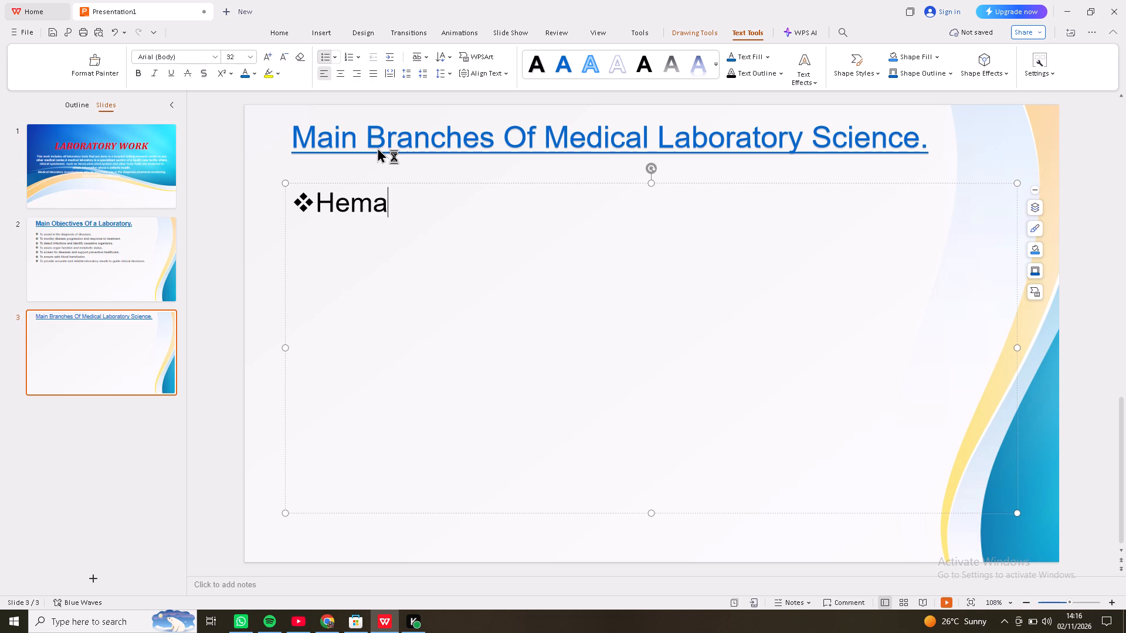
pyautogui.write('tology')
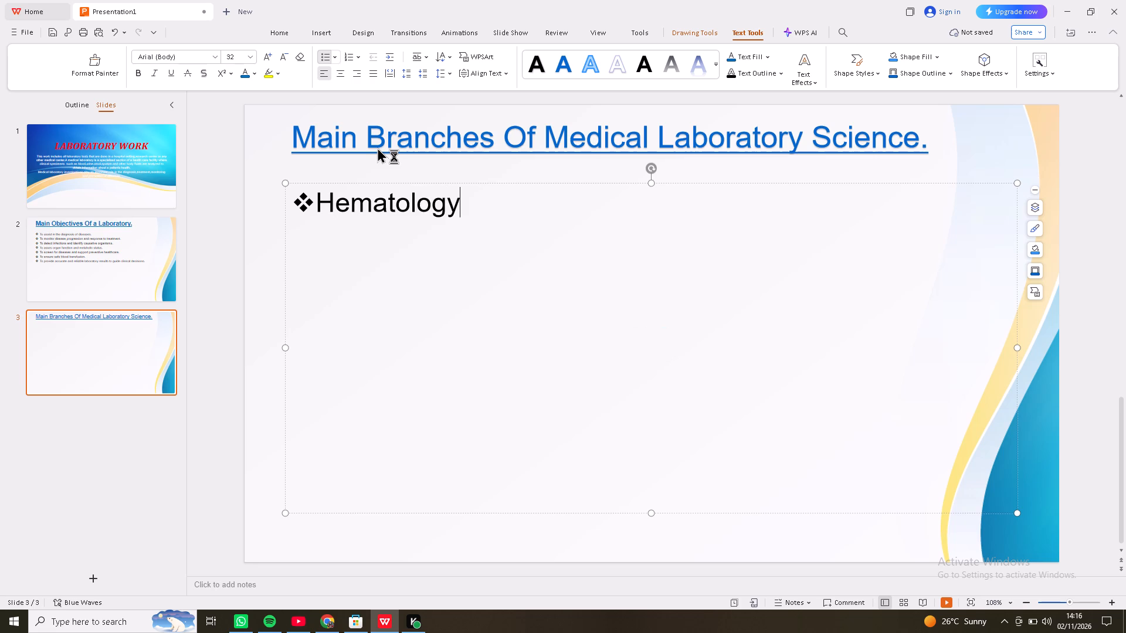
pyautogui.press('Return')
pyautogui.hotkey('shift', 'c')
pyautogui.write('linical chemis')
pyautogui.write('try')
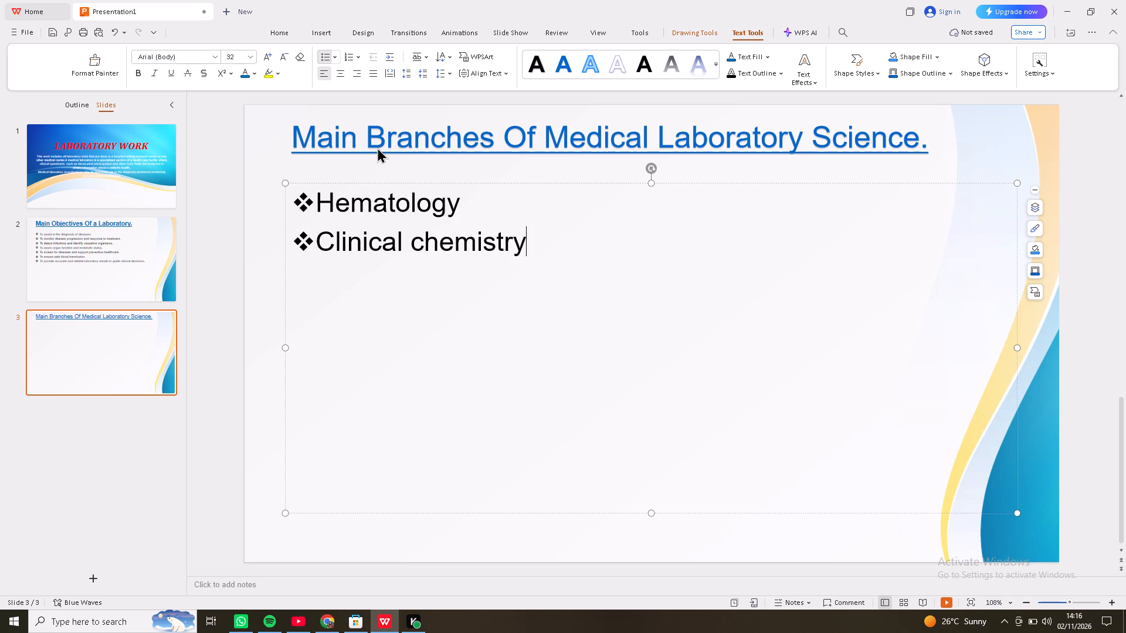
pyautogui.press('Return')
# Enter "Medical microbiology" as the third bullet, with a capital M, and start a new bullet.
pyautogui.press('m')
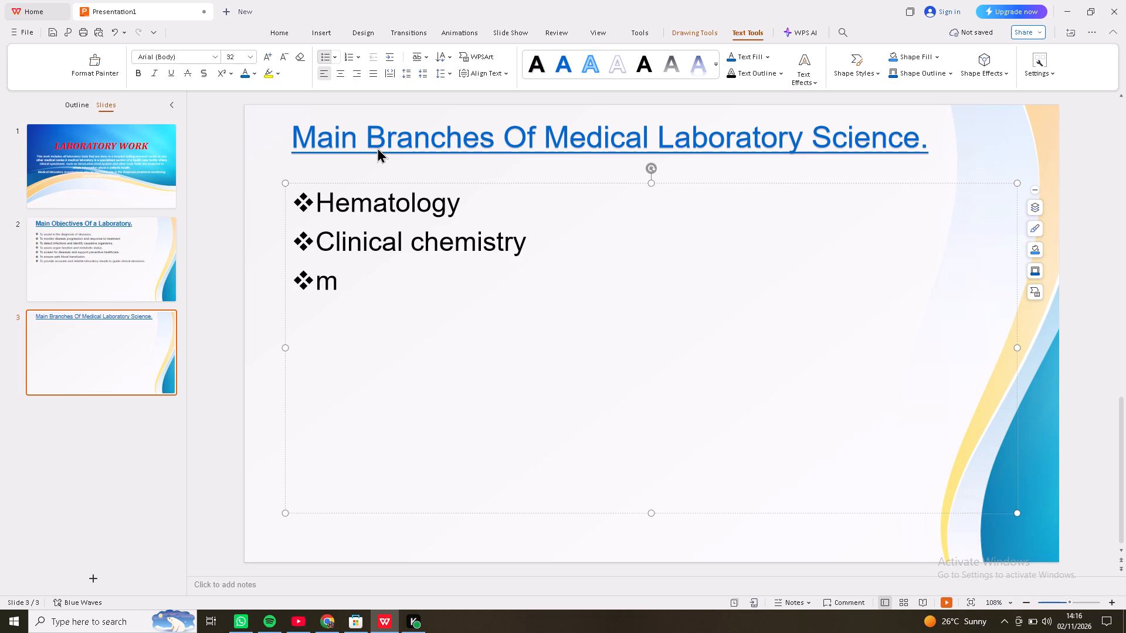
pyautogui.press('BackSpace')
pyautogui.press('m')
pyautogui.press('BackSpace')
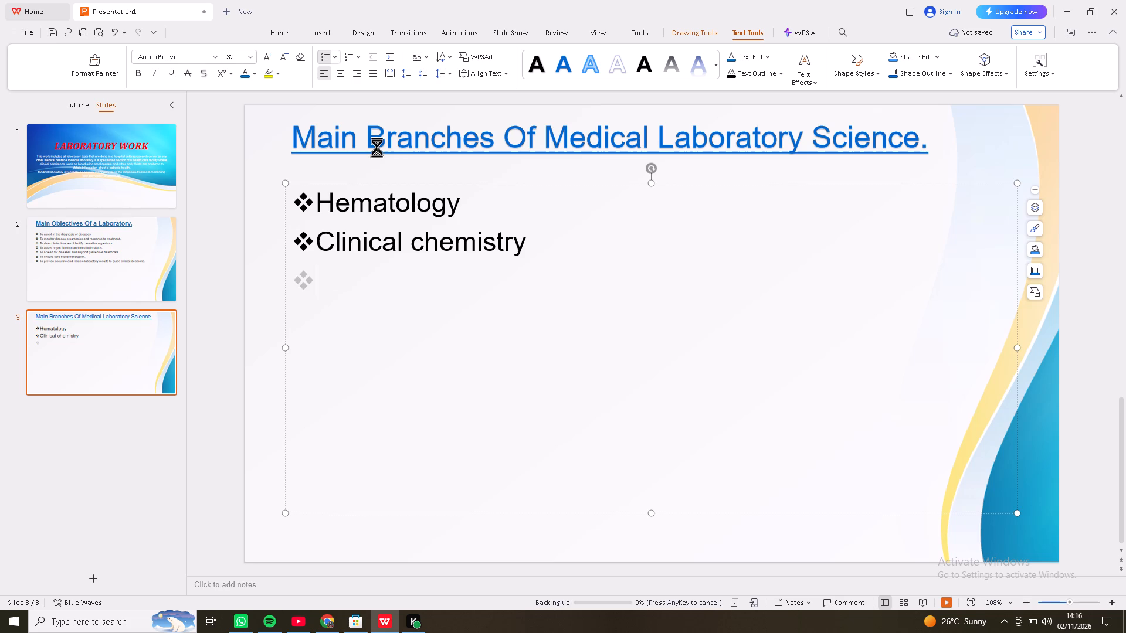
pyautogui.hotkey('shift', 'm')
pyautogui.write('edical micro')
pyautogui.write('biolog')
pyautogui.press('y')
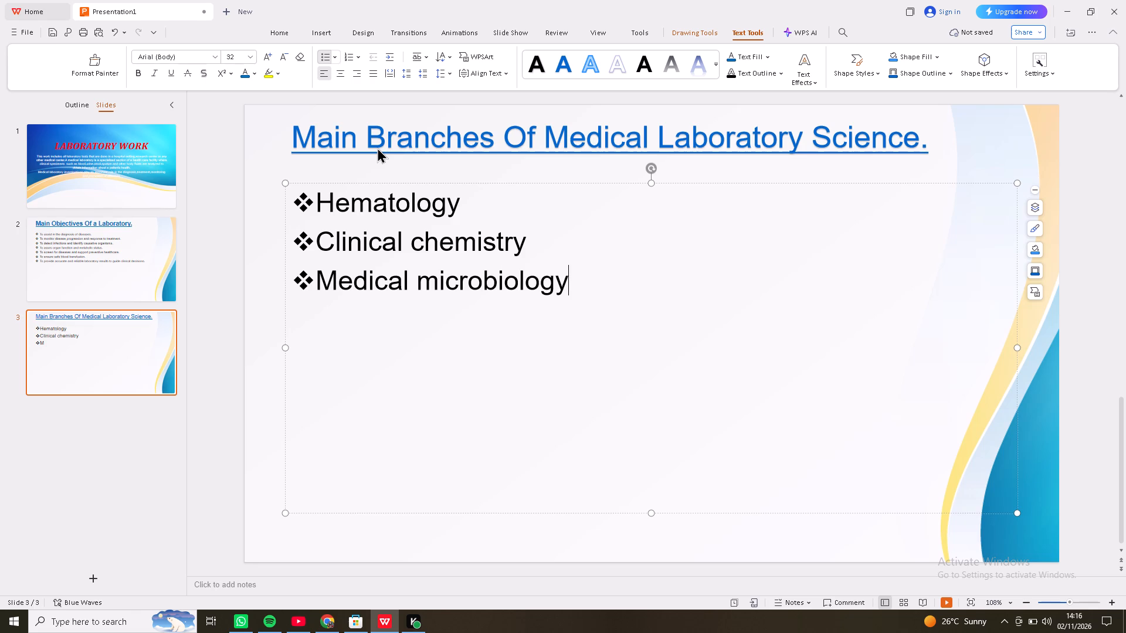
pyautogui.press('Return')
# Enter "Immunology and serology" and "Blood transfusion science" as the fourth and fifth bullets and start a new bullet.
pyautogui.write('Immunology')
pyautogui.press('space')
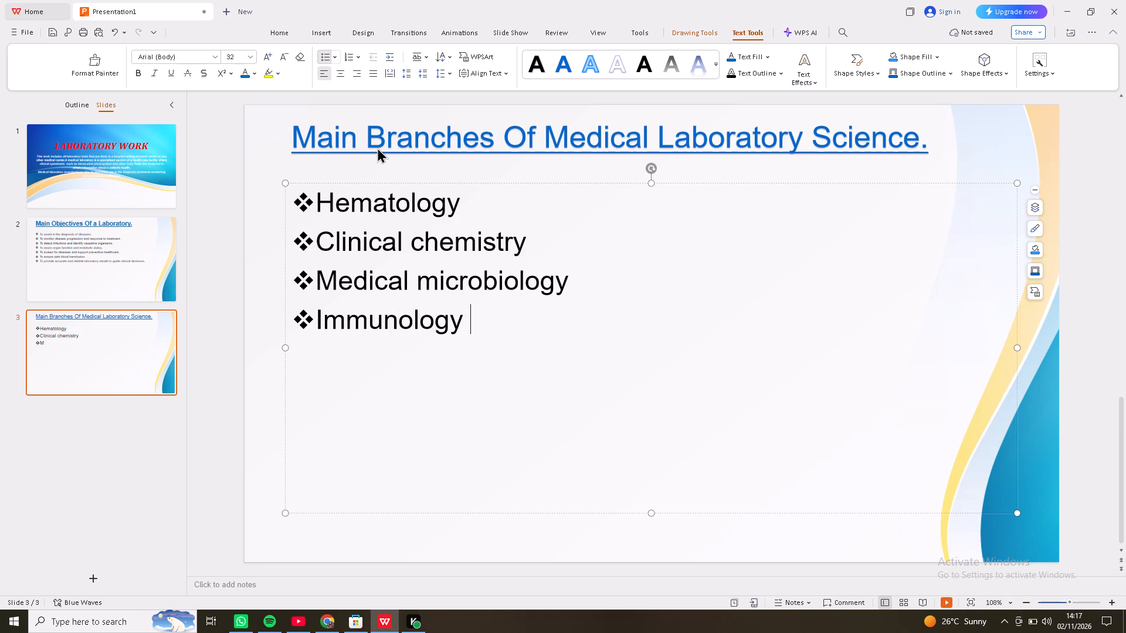
pyautogui.write('and serology')
pyautogui.press('Return')
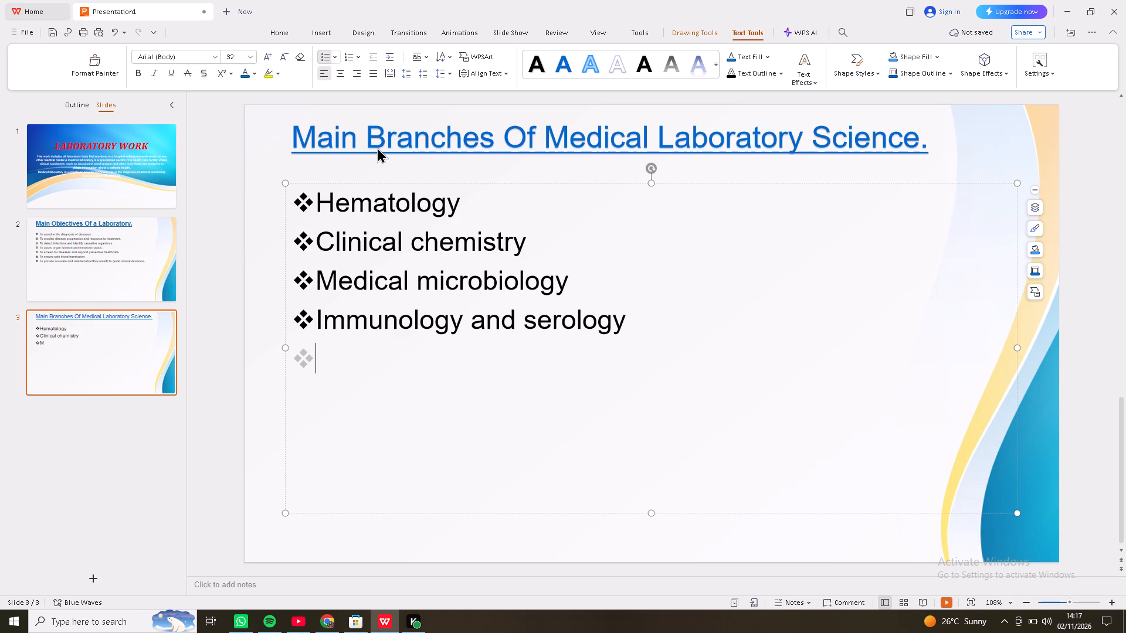
pyautogui.hotkey('shift', 'b')
pyautogui.write('lood trans')
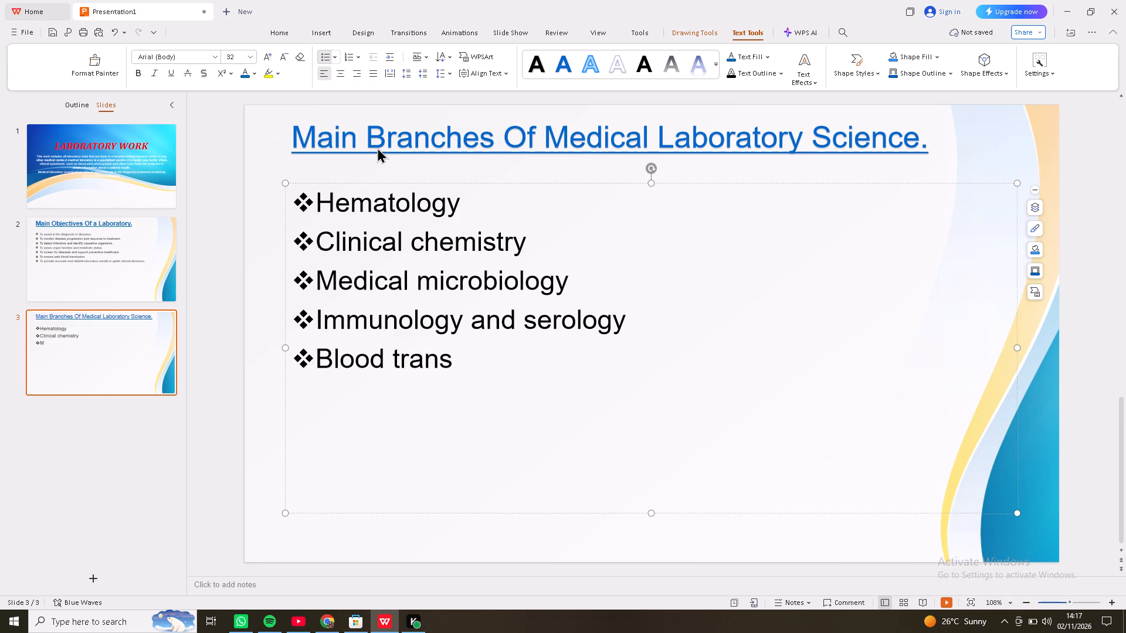
pyautogui.write('fusion science')
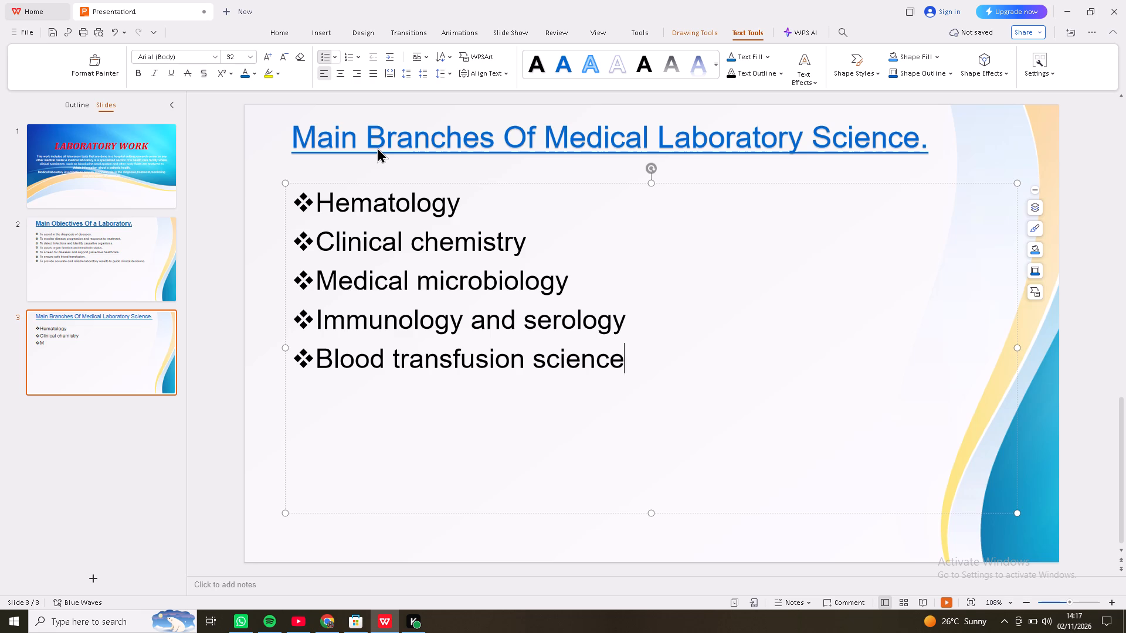
pyautogui.press('Return')
# Enter "Parasitology" and "Histopathology" as the sixth and seventh bullets and start a new bullet.
pyautogui.hotkey('shift', 'p')
pyautogui.write('ar')
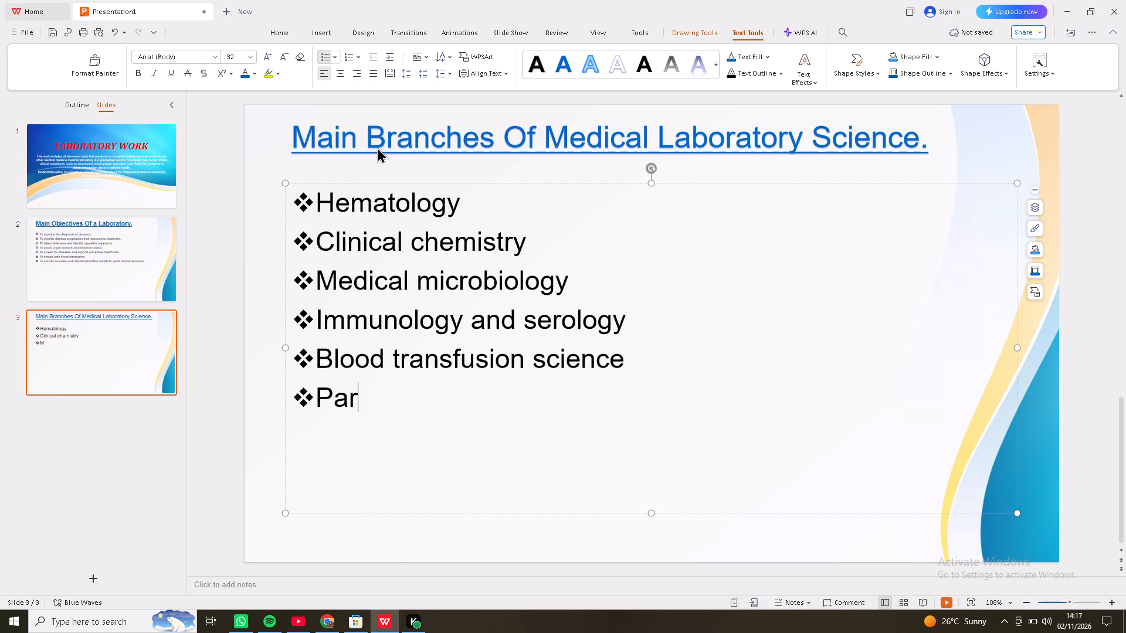
pyautogui.write('asi')
pyautogui.press('t')
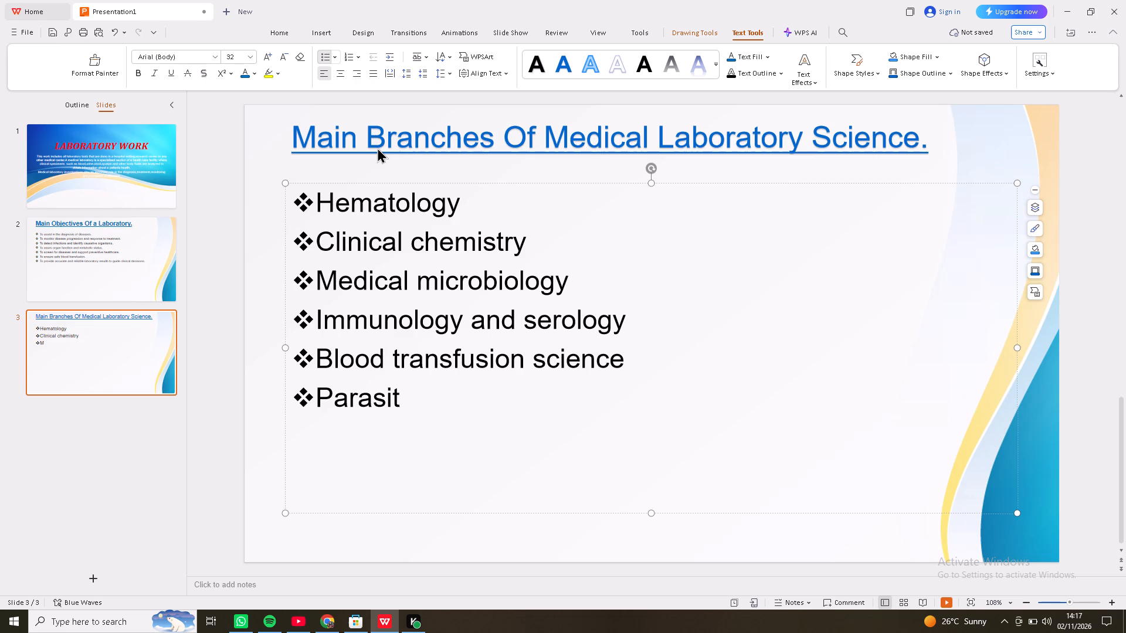
pyautogui.write('ology')
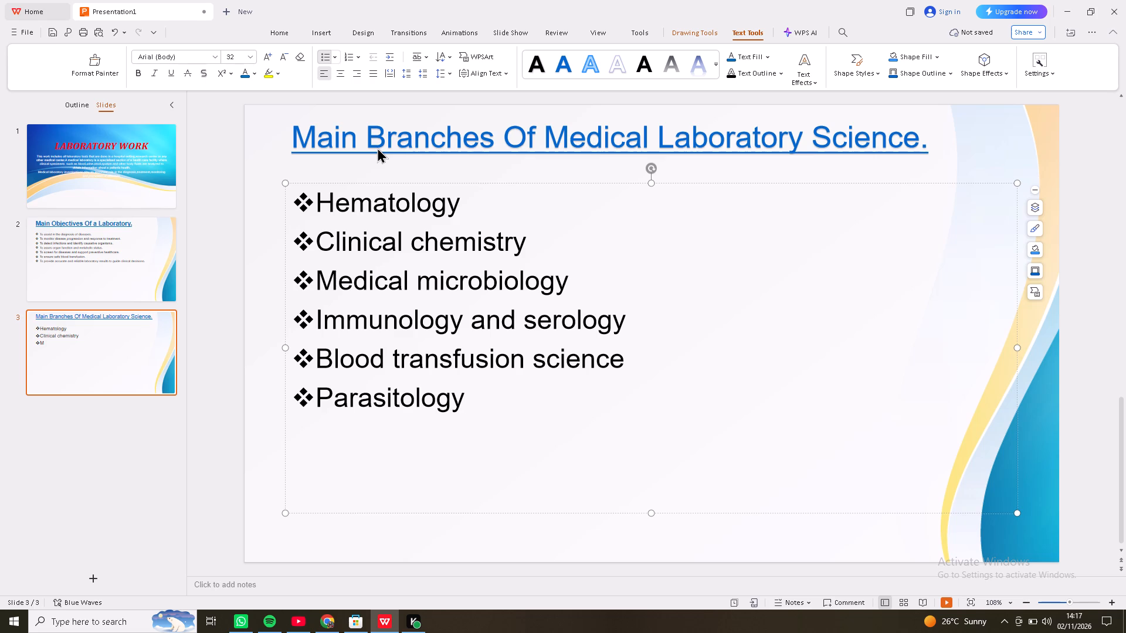
pyautogui.press('Return')
pyautogui.write('Histop')
pyautogui.press('a')
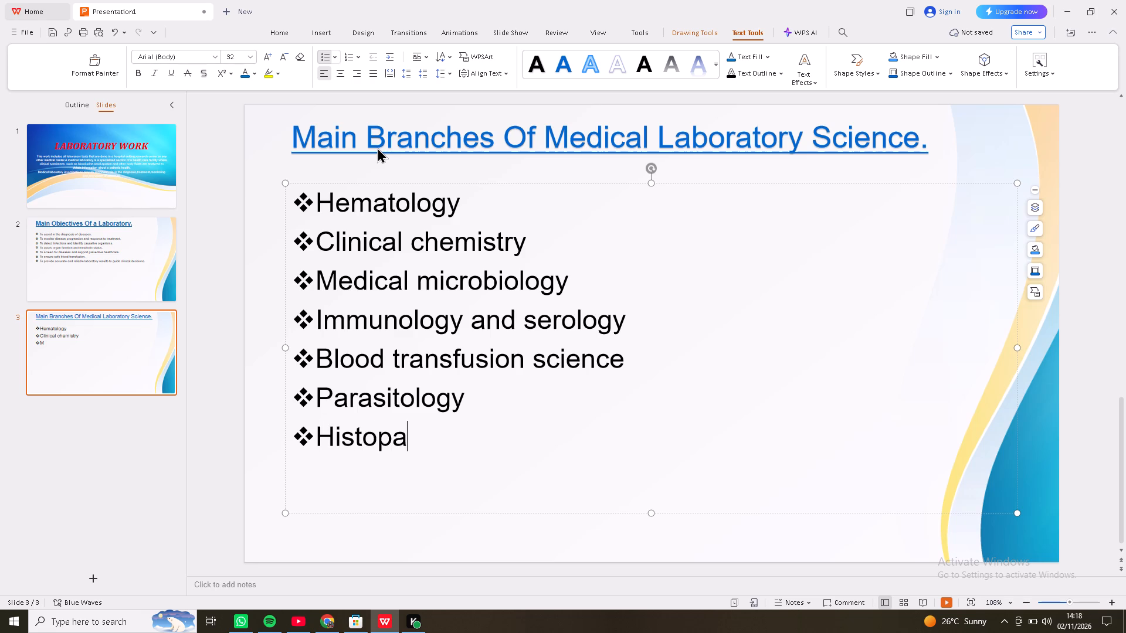
pyautogui.write('thology')
pyautogui.press('Return')
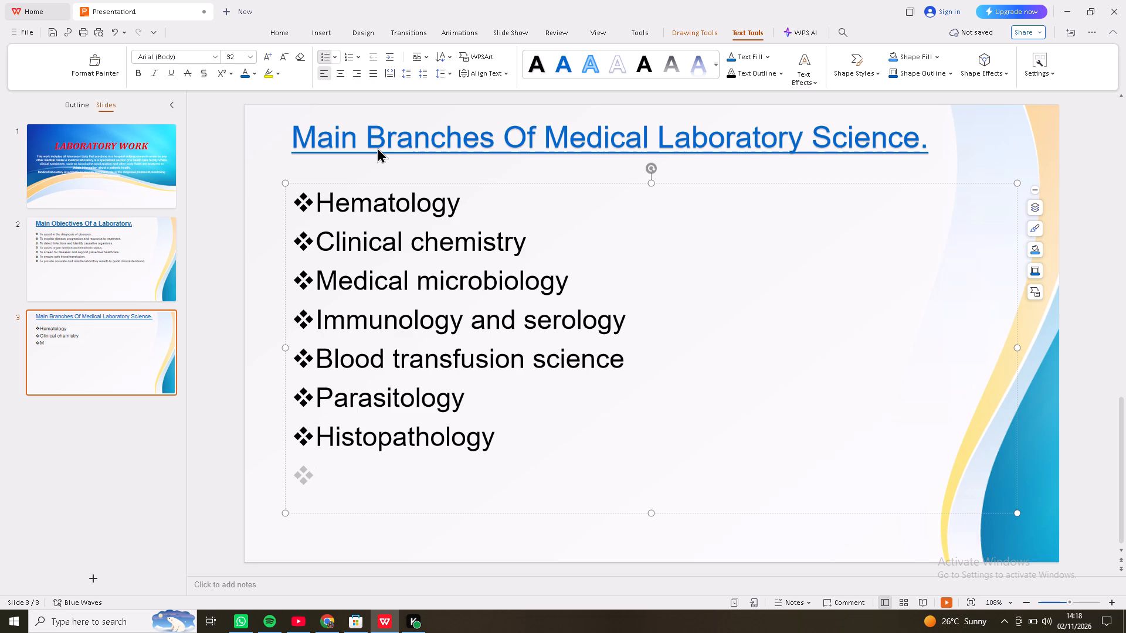
# Enter "Cytopathology" as the eighth bullet in the list of branches.
pyautogui.hotkey('shift', 'c')
pyautogui.write('yto')
pyautogui.write('path')
pyautogui.write('ology')
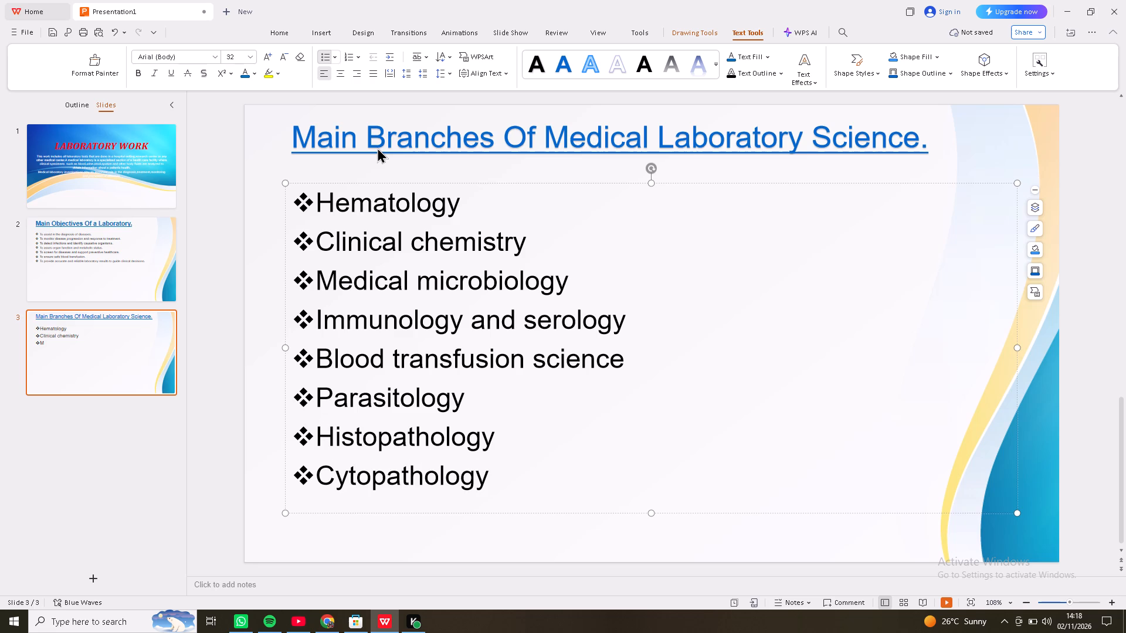
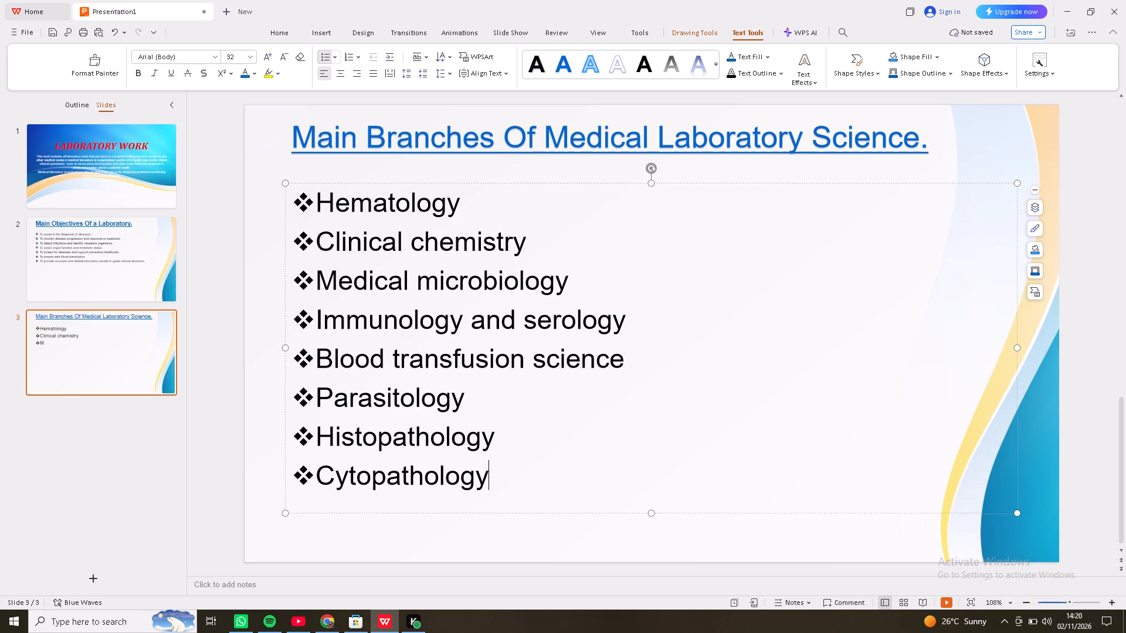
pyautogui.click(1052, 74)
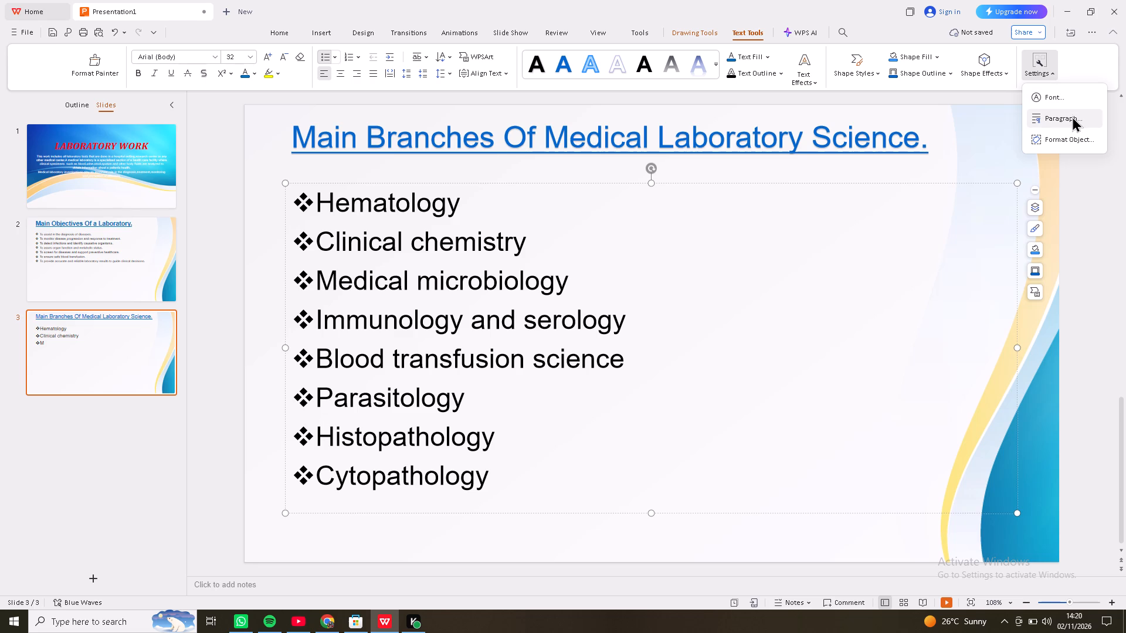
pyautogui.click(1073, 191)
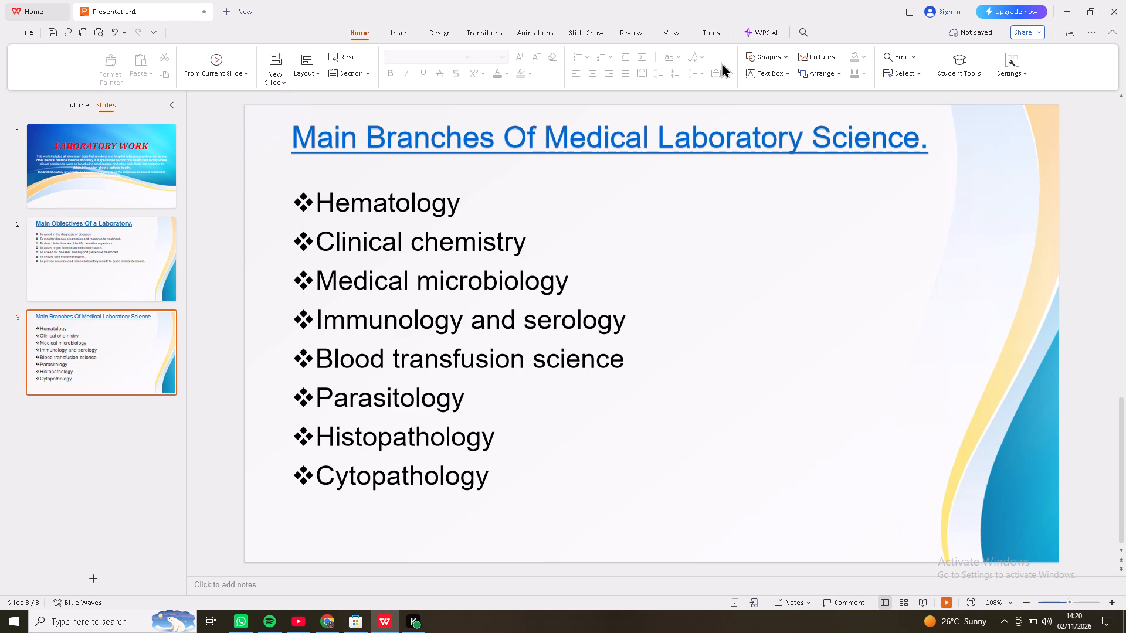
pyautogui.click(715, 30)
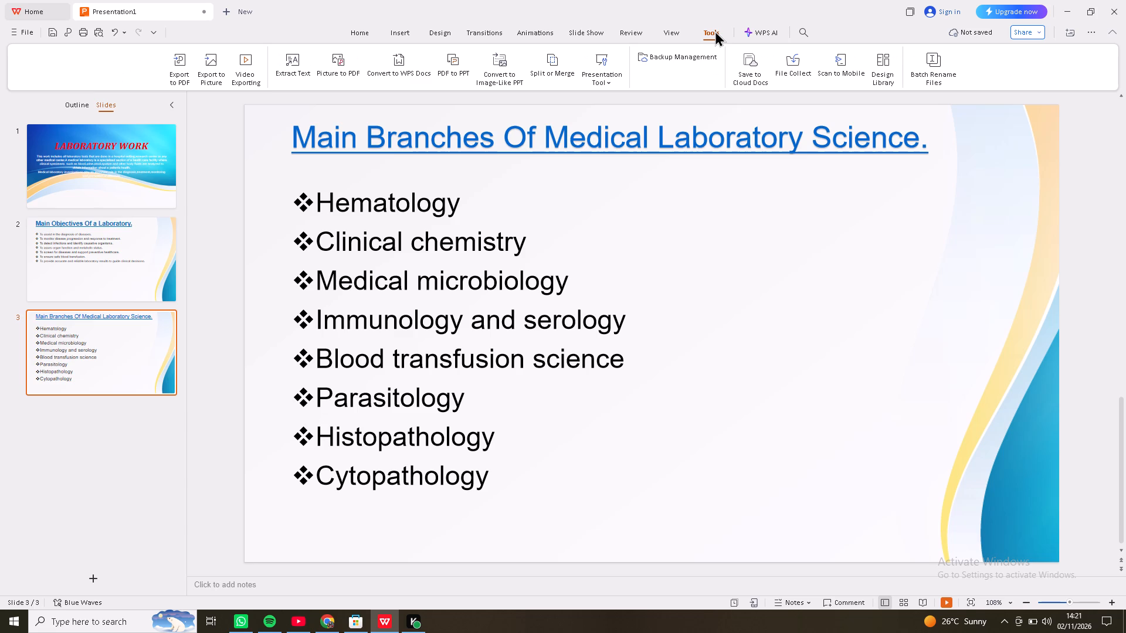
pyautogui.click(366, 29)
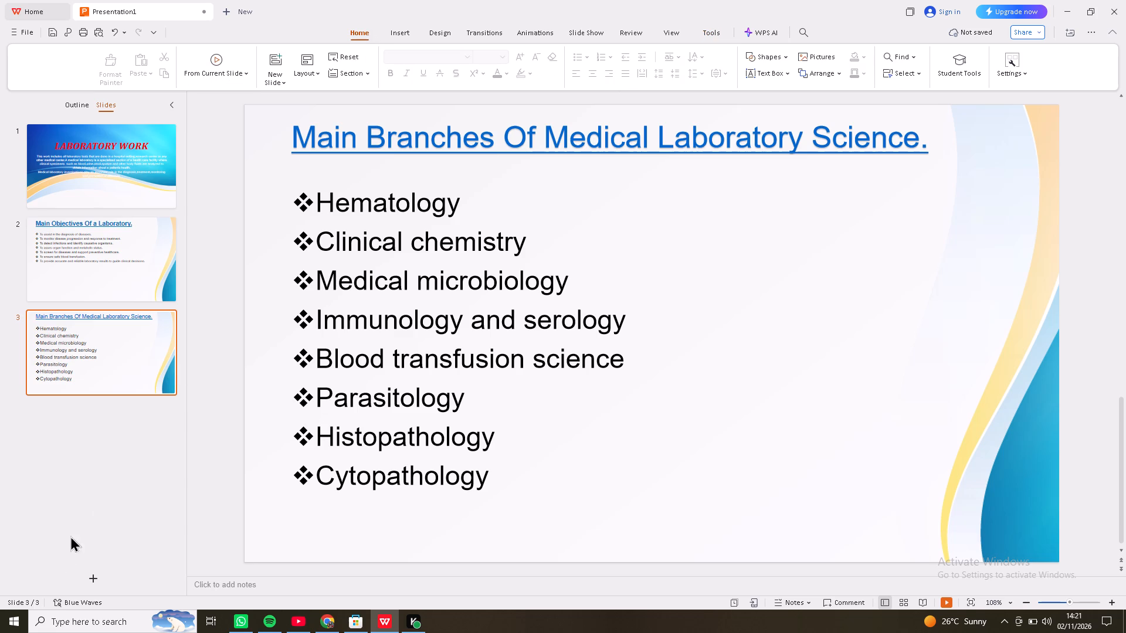
# Add a fourth slide and enter "HEMATOLOGY." as its title in capitals.
pyautogui.click(89, 576)
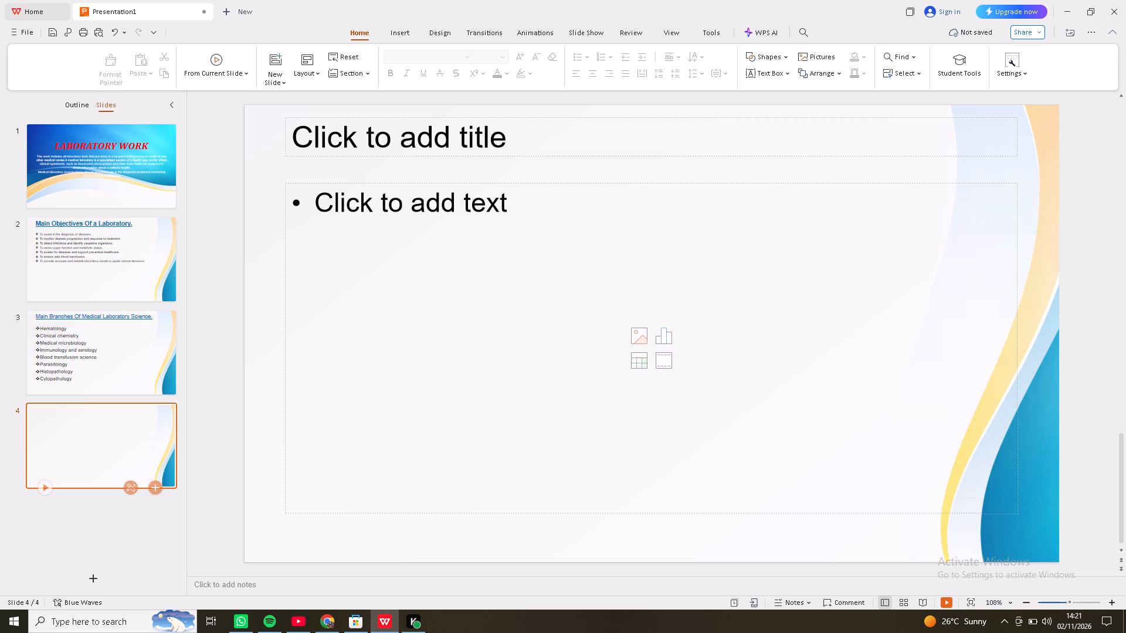
pyautogui.click(327, 142)
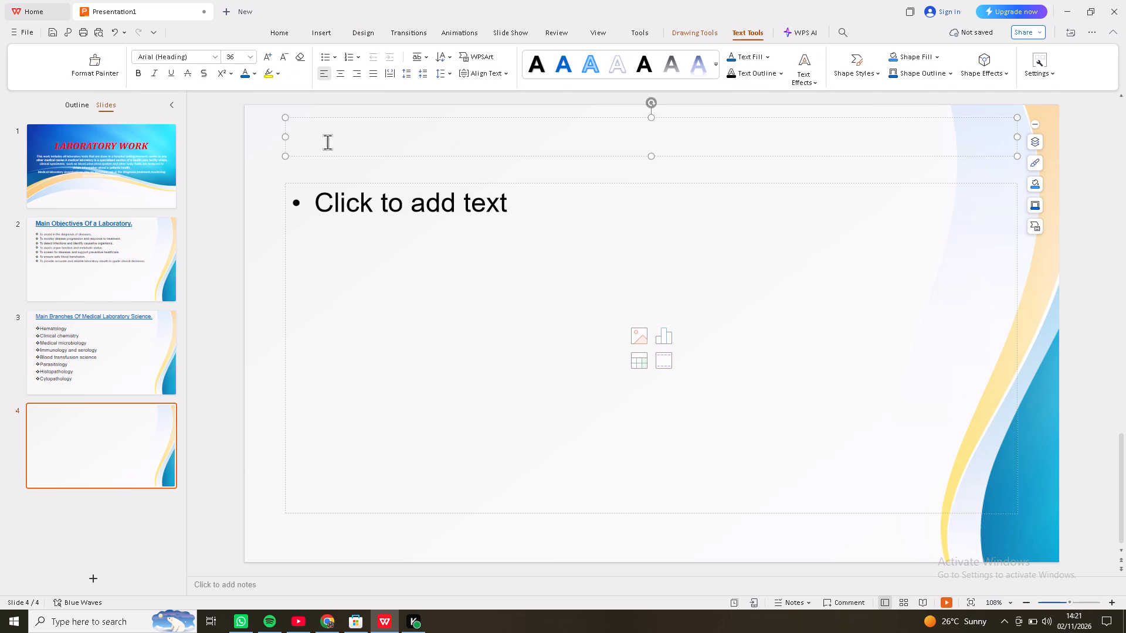
pyautogui.write('HE')
pyautogui.write('MA')
pyautogui.write('TOLOGY')
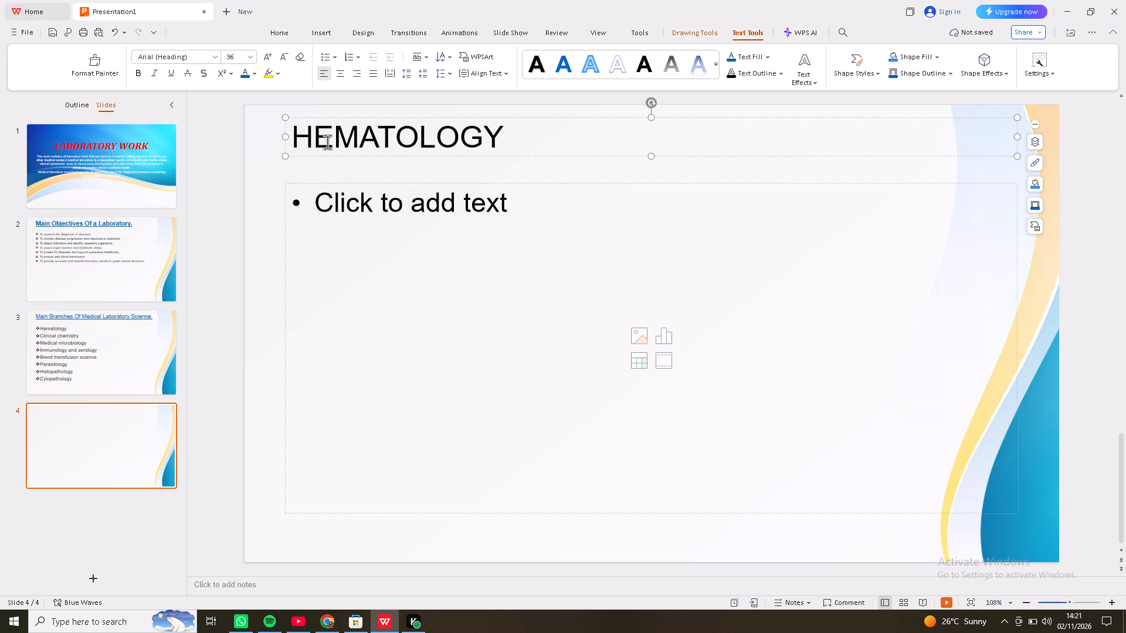
pyautogui.press('.')
# Apply the preset blue text style to the whole "HEMATOLOGY." title and underline it.
pyautogui.click(560, 67)
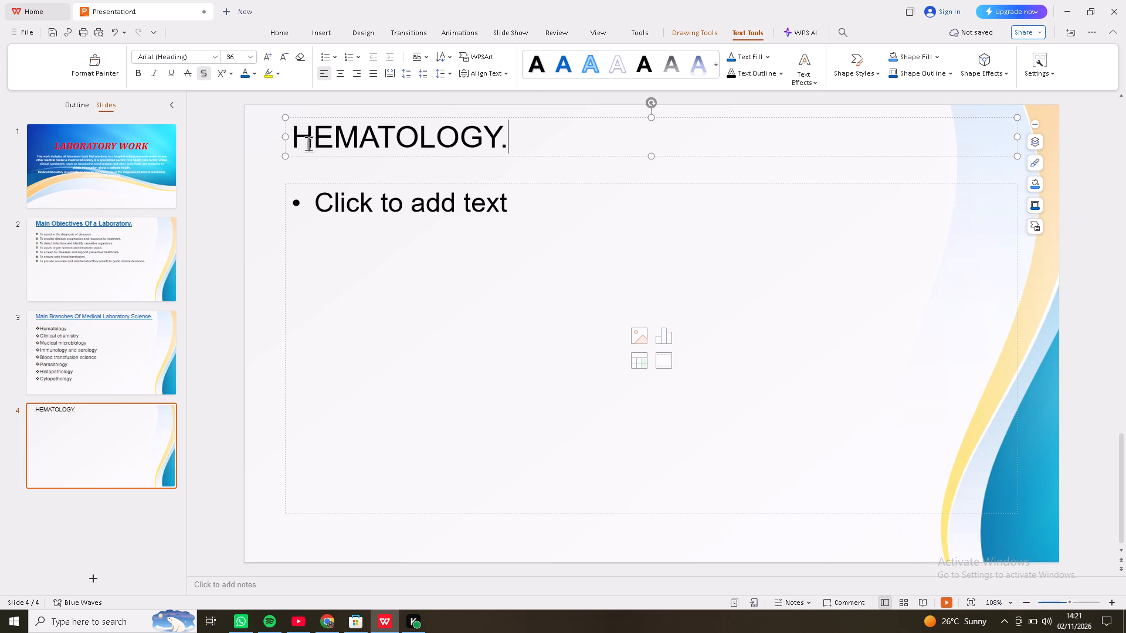
pyautogui.moveTo(295, 137); pyautogui.dragTo(411, 128)
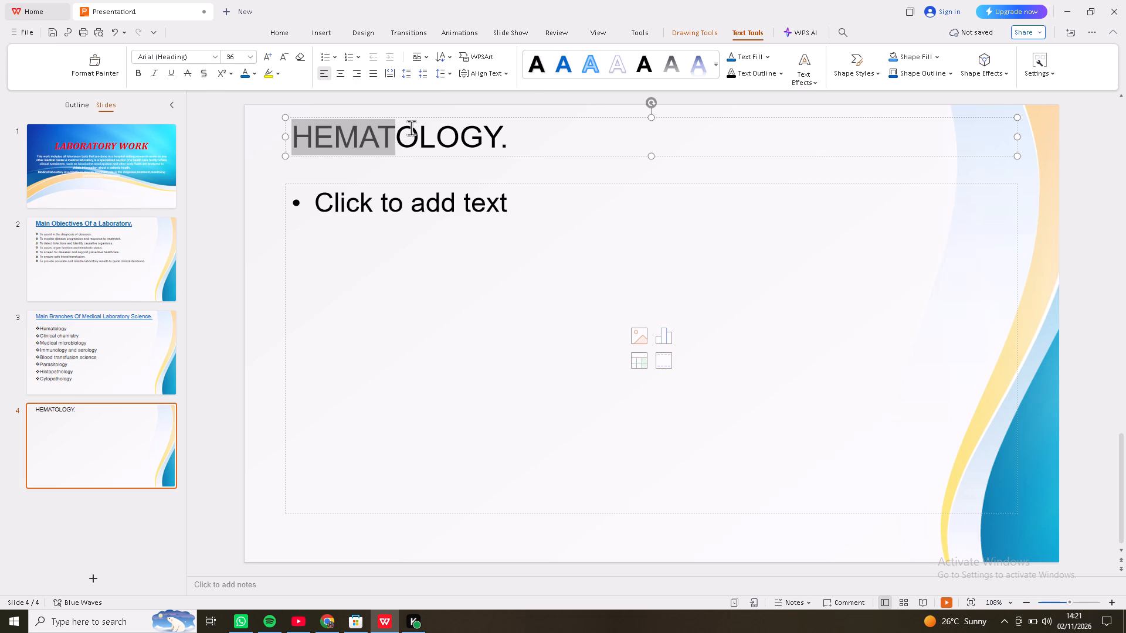
pyautogui.moveTo(411, 128); pyautogui.dragTo(507, 139)
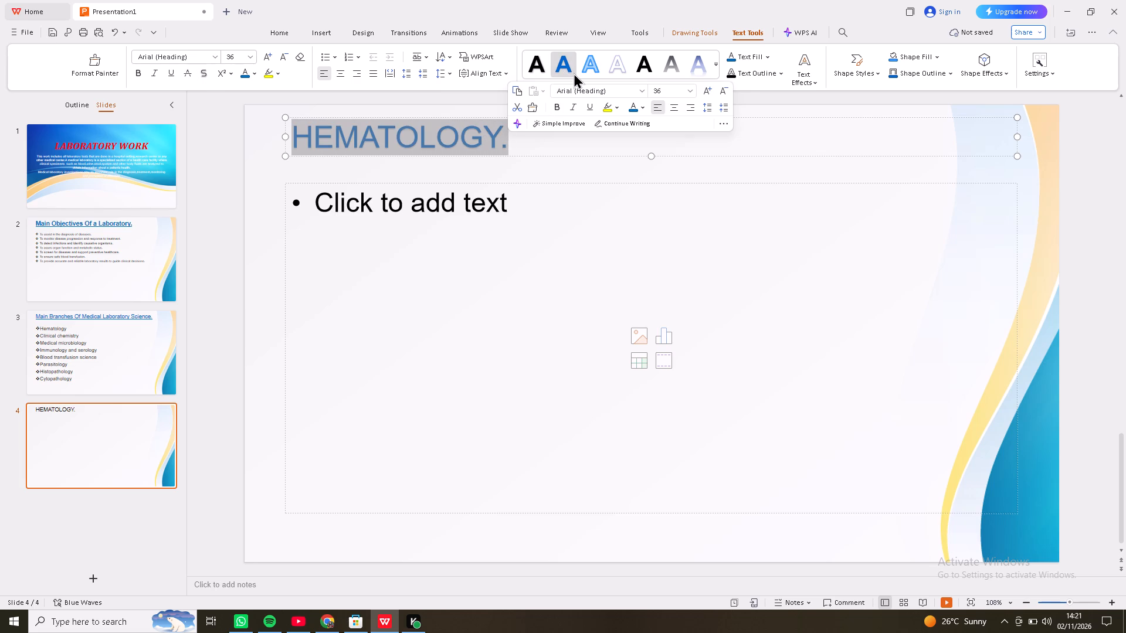
pyautogui.click(574, 73)
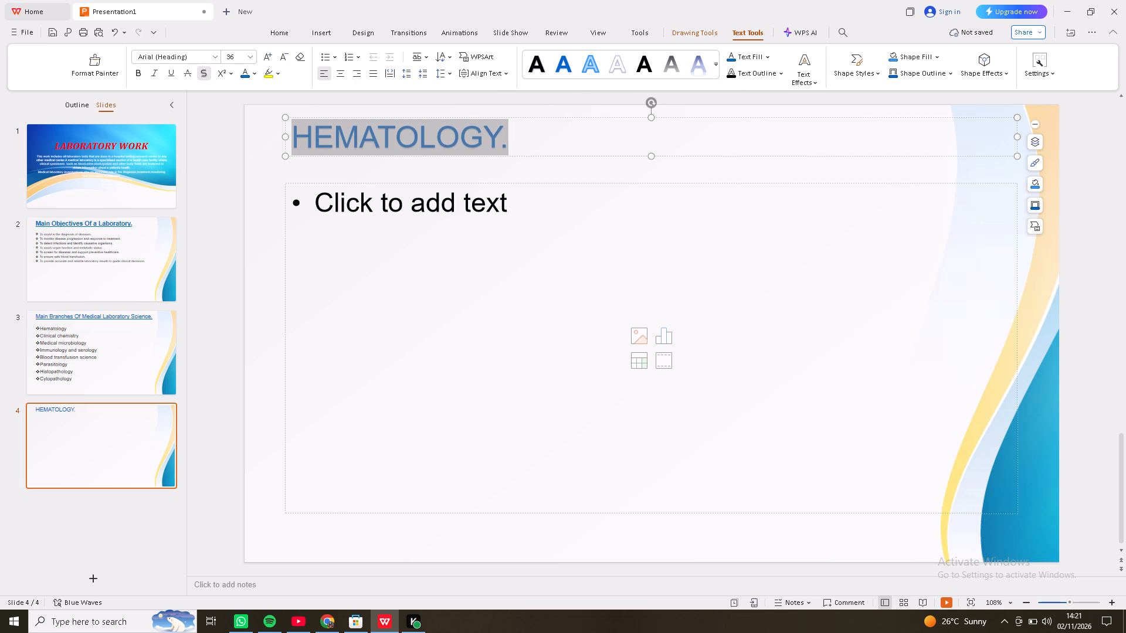
pyautogui.click(174, 75)
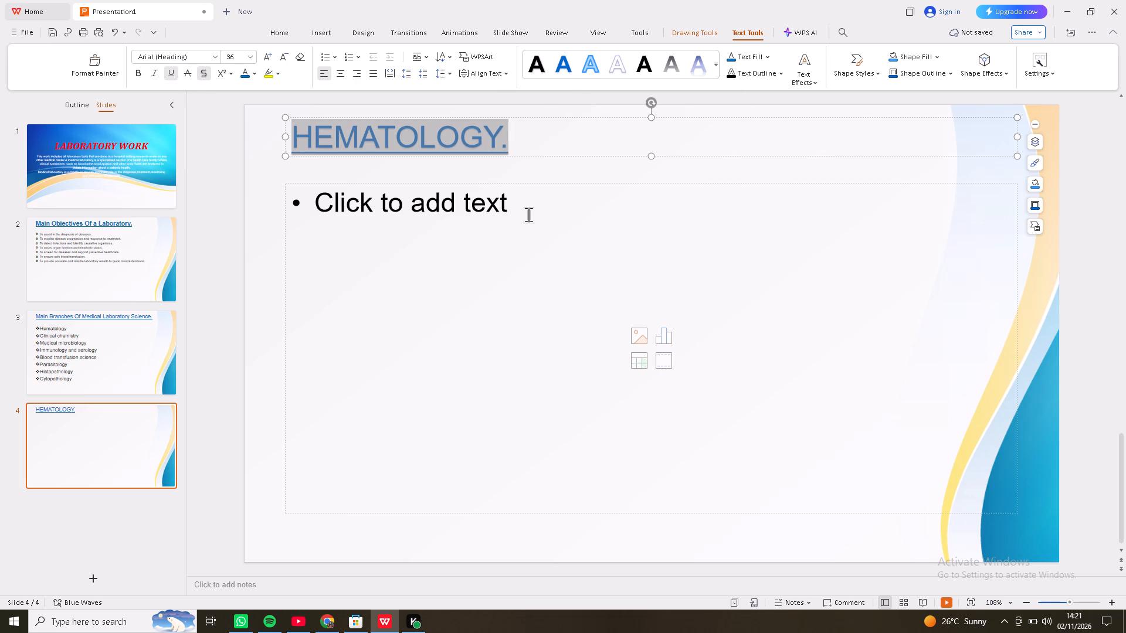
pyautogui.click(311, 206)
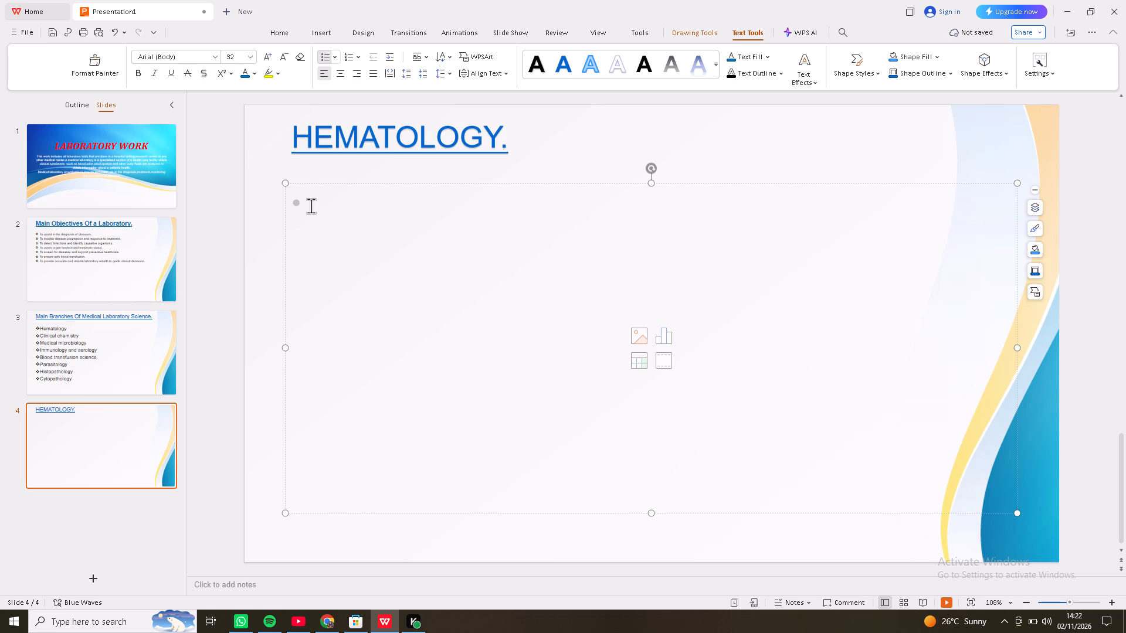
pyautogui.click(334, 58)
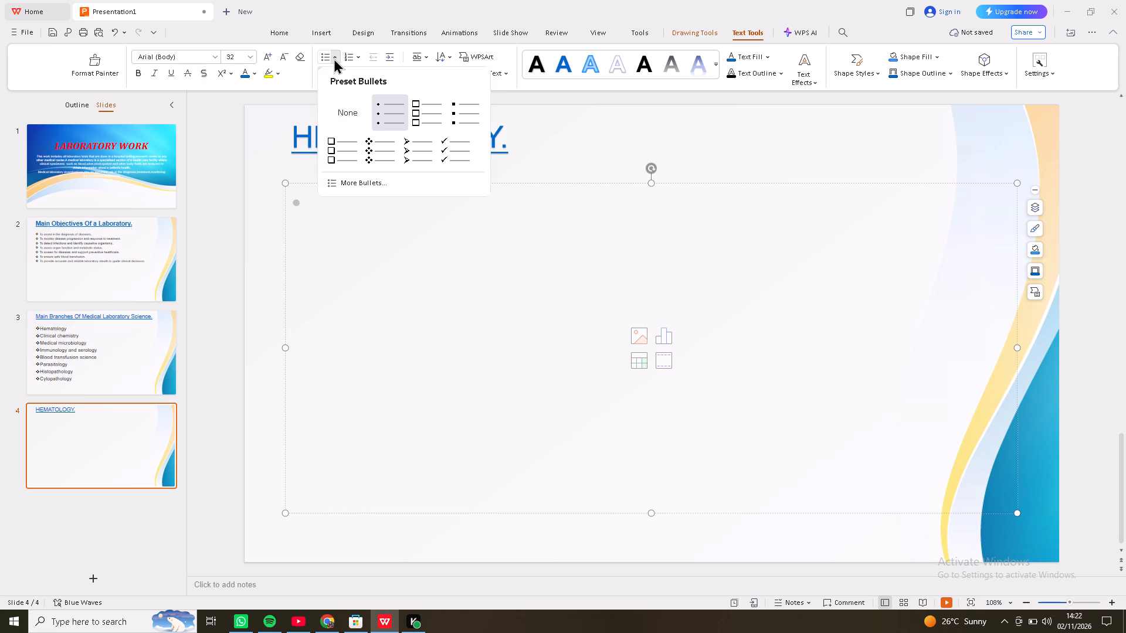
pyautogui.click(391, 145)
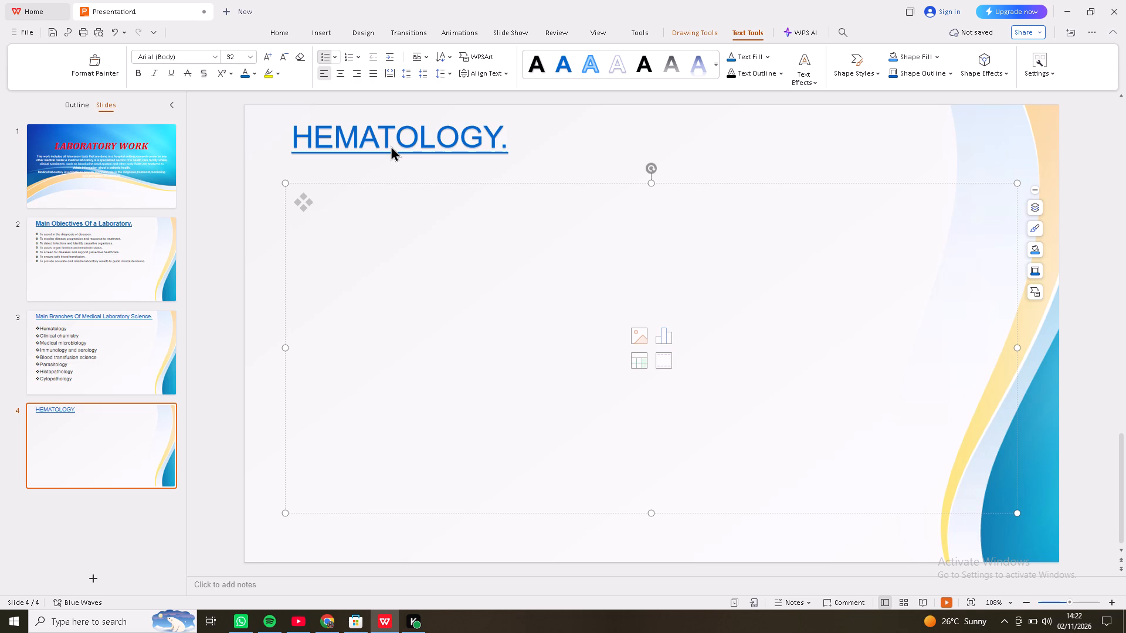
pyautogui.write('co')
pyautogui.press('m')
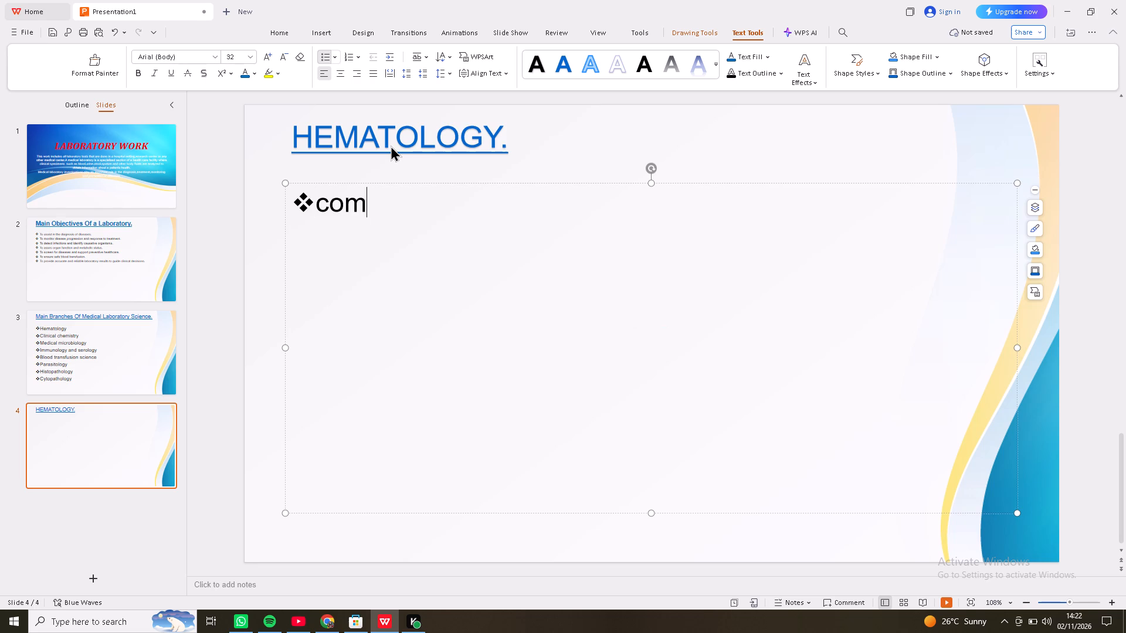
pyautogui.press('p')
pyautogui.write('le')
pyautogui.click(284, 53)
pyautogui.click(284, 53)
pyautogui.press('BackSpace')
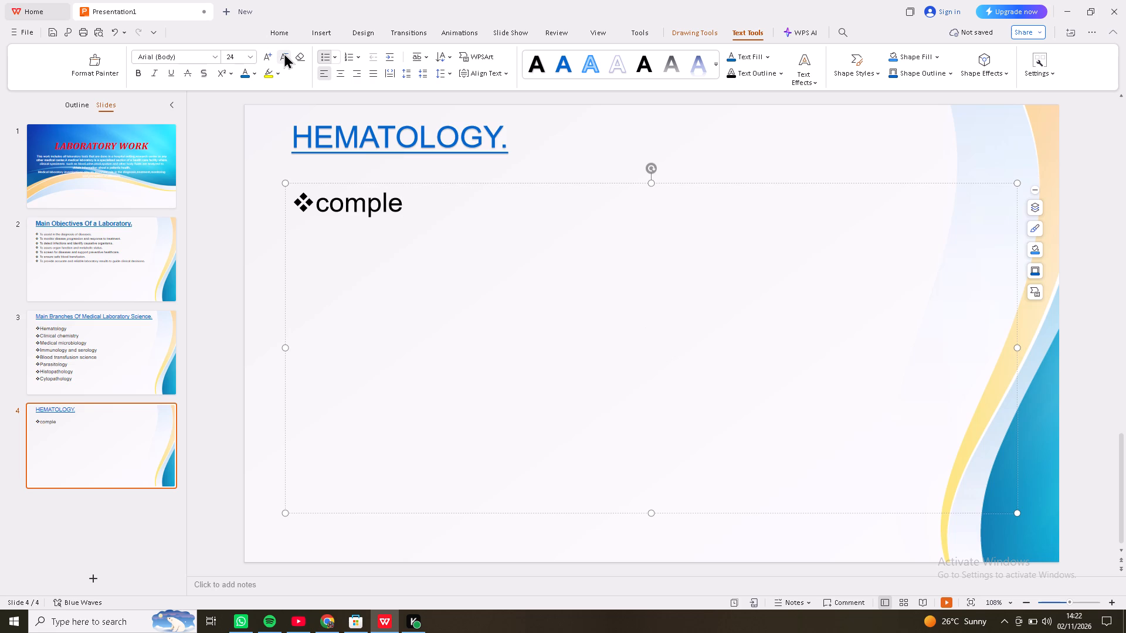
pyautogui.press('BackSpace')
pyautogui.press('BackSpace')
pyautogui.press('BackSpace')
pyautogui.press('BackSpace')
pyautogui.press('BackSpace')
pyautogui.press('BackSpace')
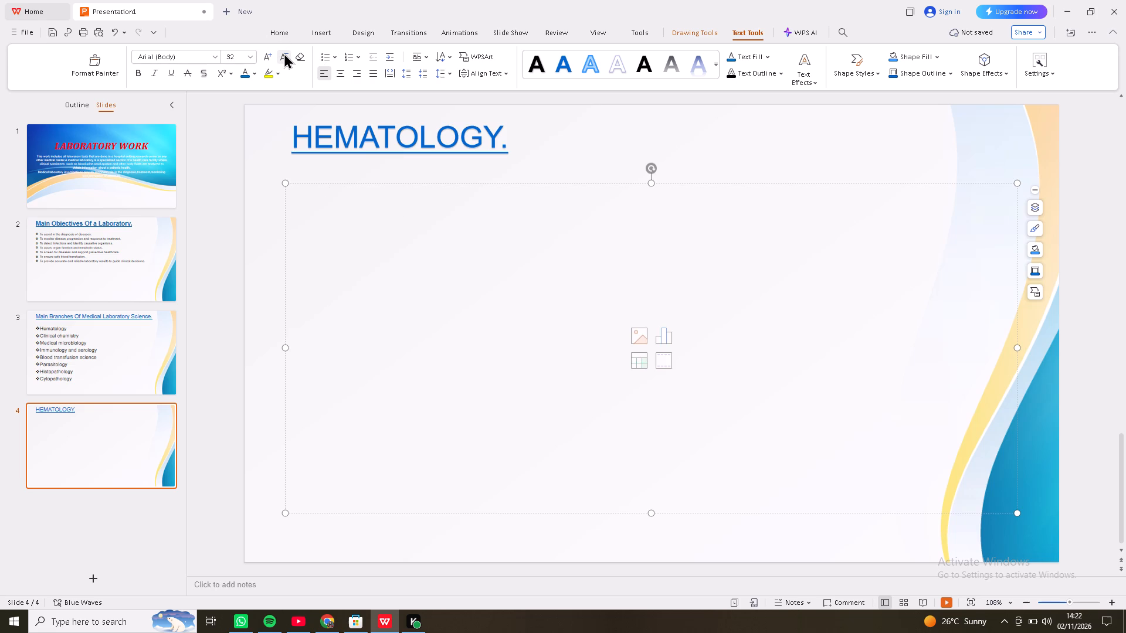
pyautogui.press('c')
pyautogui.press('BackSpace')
# Apply the four-diamond bullet style to the empty body text of the hematology slide and place the cursor there.
pyautogui.click(338, 52)
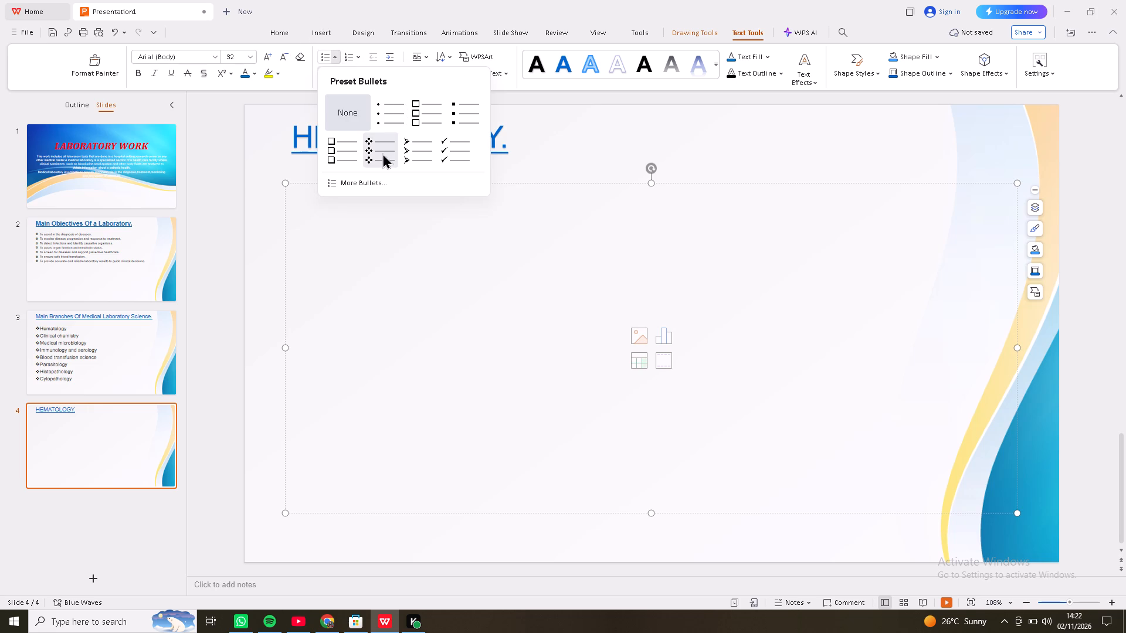
pyautogui.click(382, 153)
pyautogui.click(382, 153)
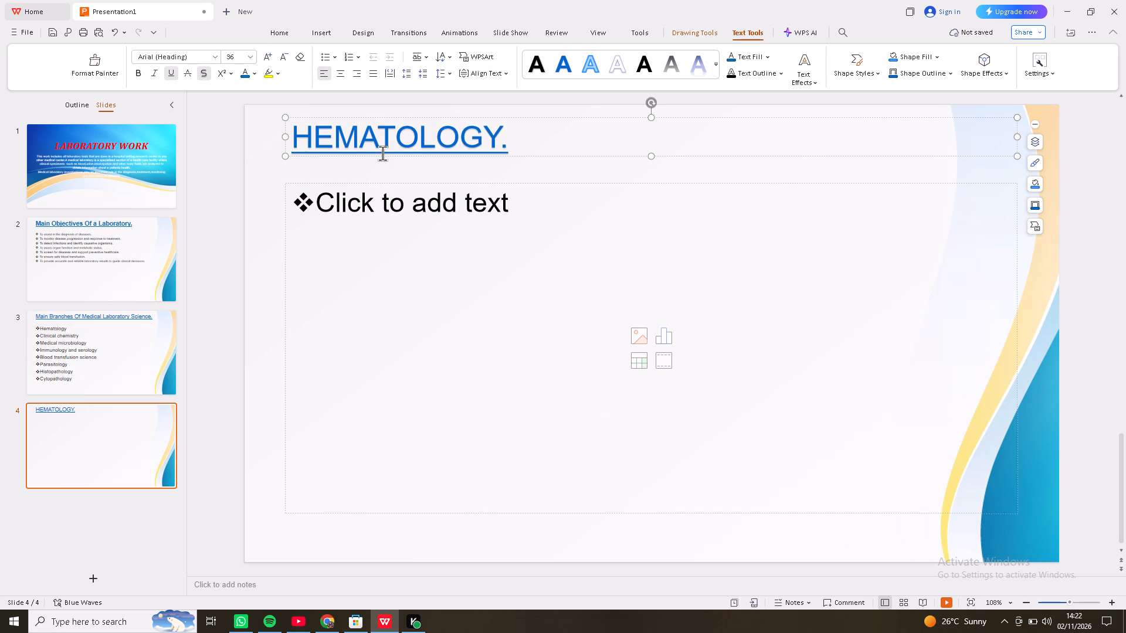
pyautogui.click(339, 213)
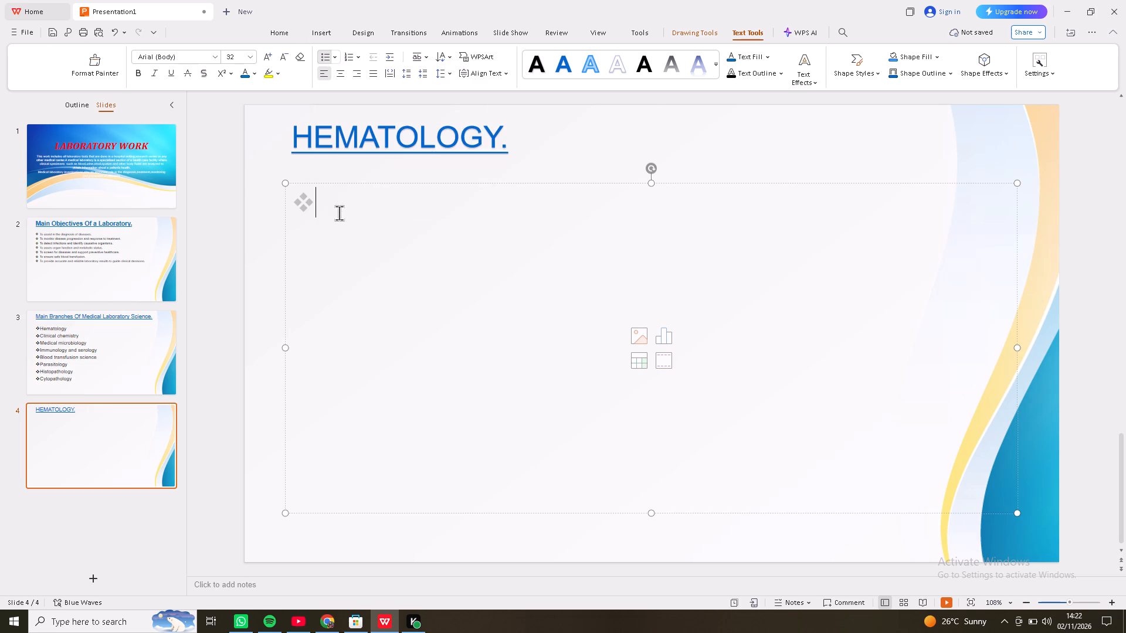
# Turn on bold for the first bullet of the hematology slide, leaving the bullet empty of trial letters.
pyautogui.press('c')
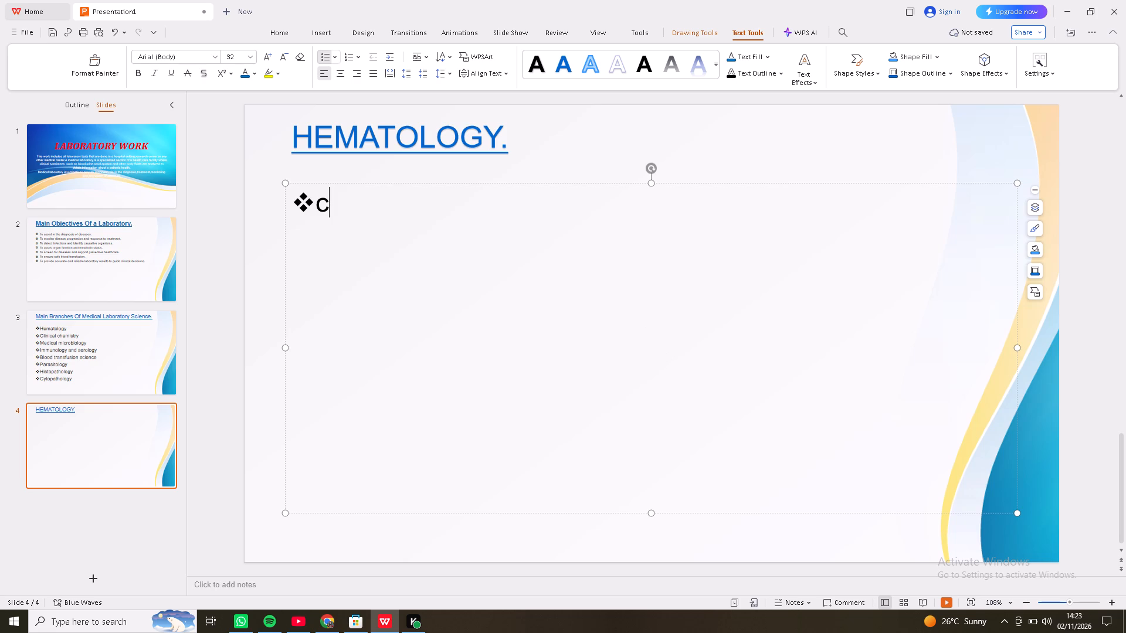
pyautogui.click(142, 72)
pyautogui.press('o')
pyautogui.press('BackSpace')
pyautogui.press('BackSpace')
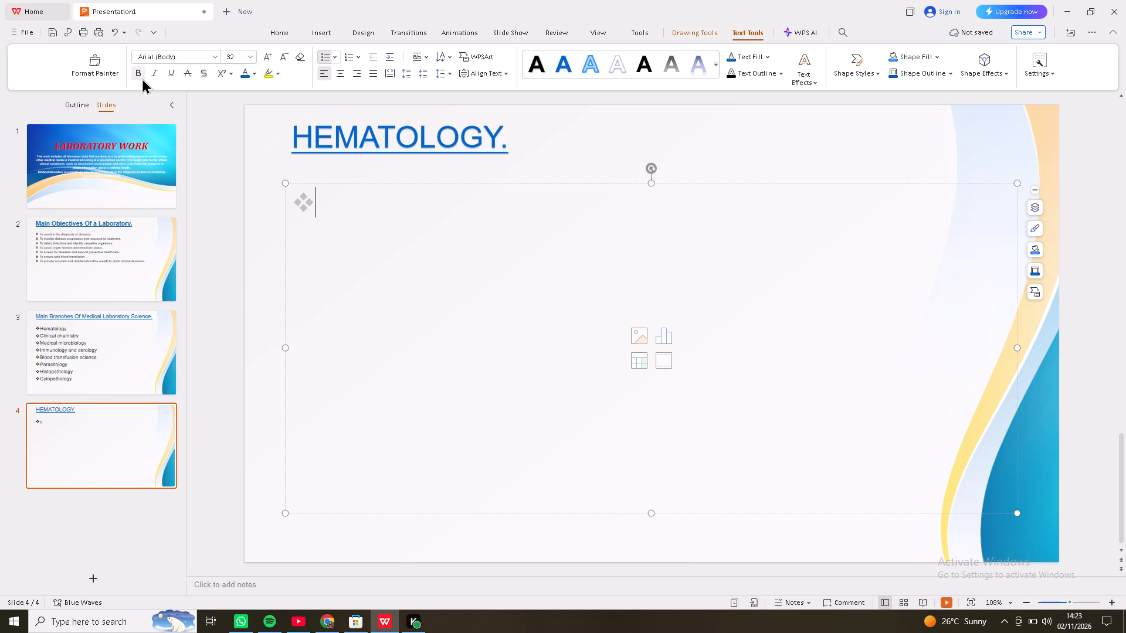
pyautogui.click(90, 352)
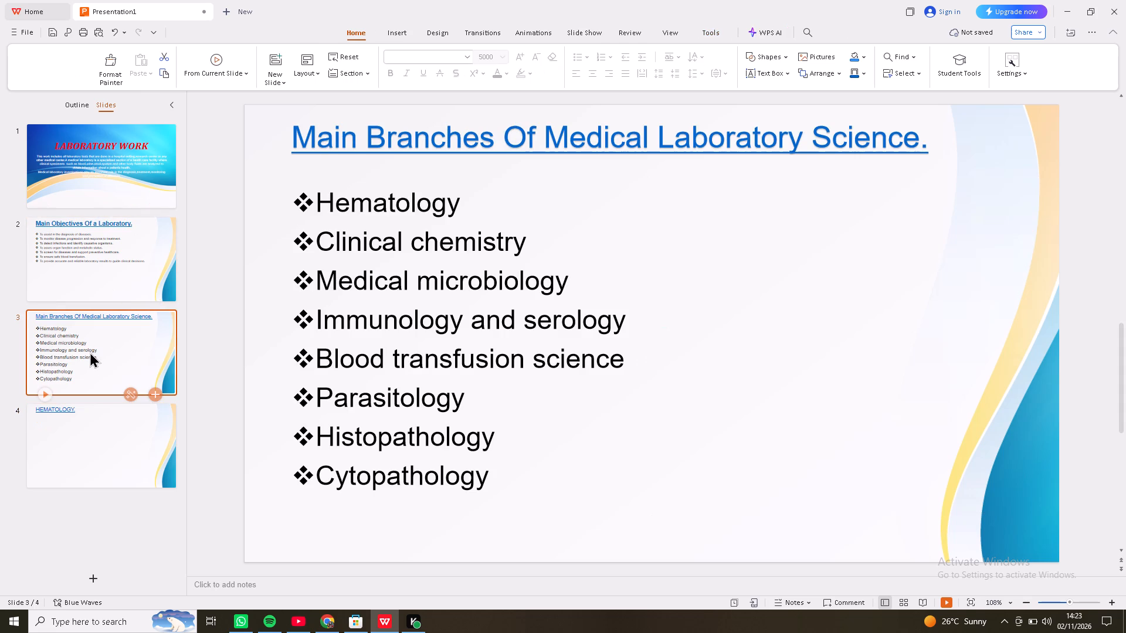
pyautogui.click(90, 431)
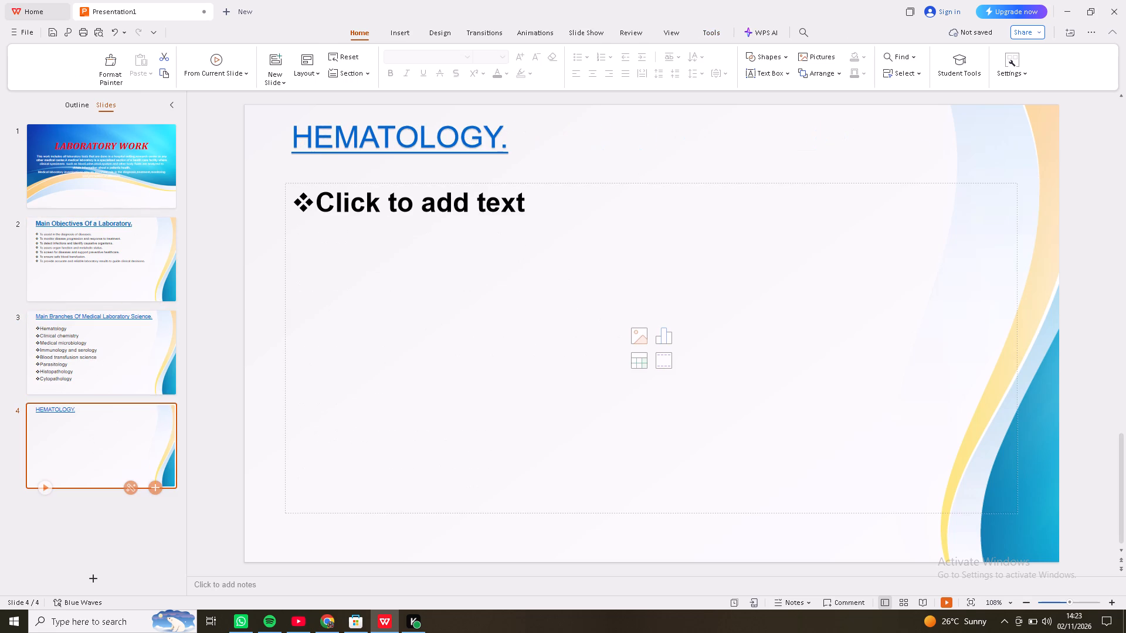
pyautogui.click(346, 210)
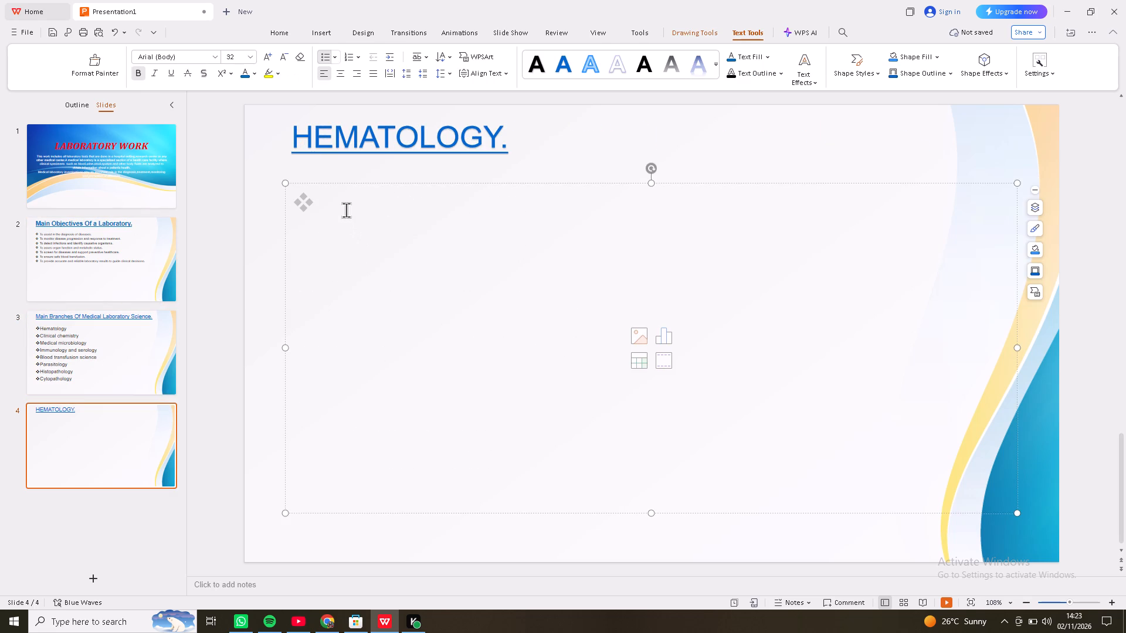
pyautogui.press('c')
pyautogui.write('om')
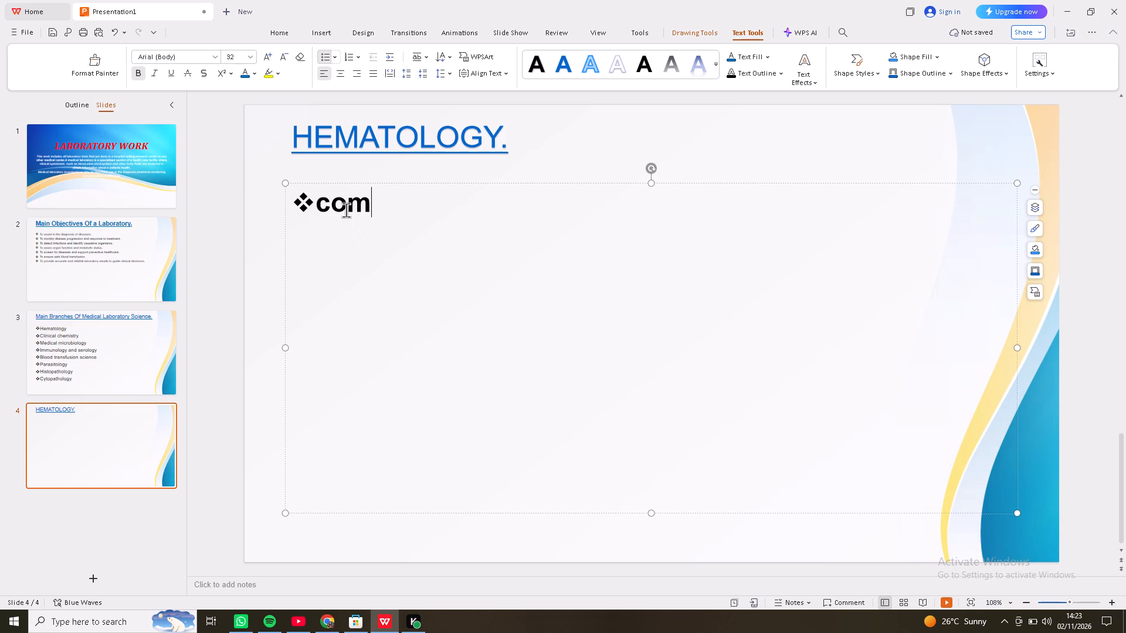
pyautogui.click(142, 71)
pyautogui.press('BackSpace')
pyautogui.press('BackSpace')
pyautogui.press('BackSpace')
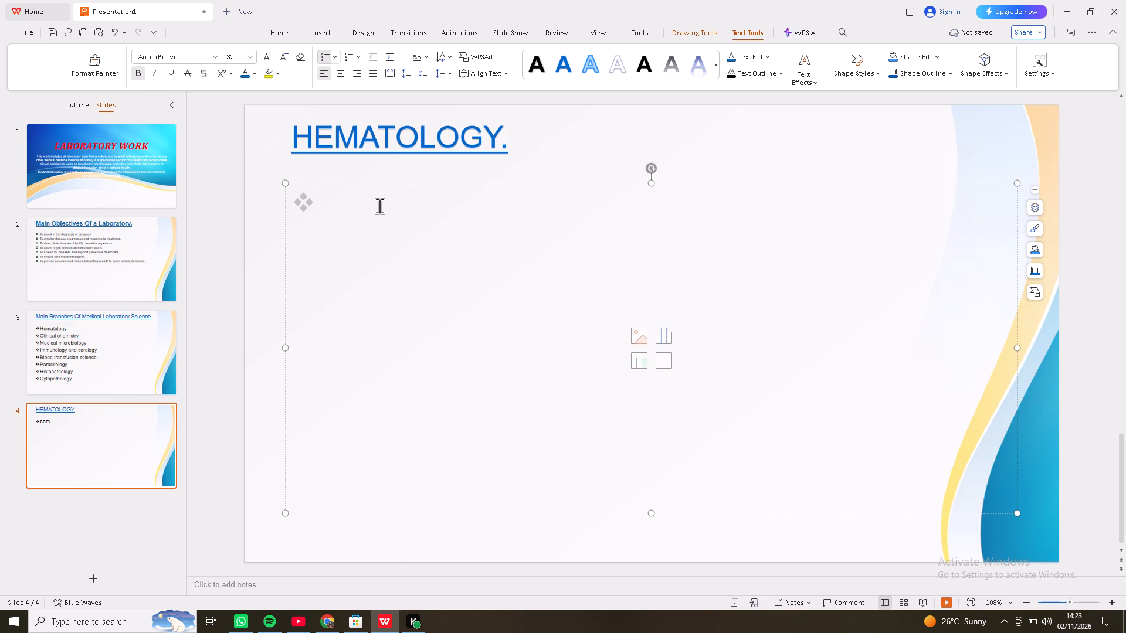
# Enter "complete blood count" as the first bullet of the hematology slide.
pyautogui.press('c')
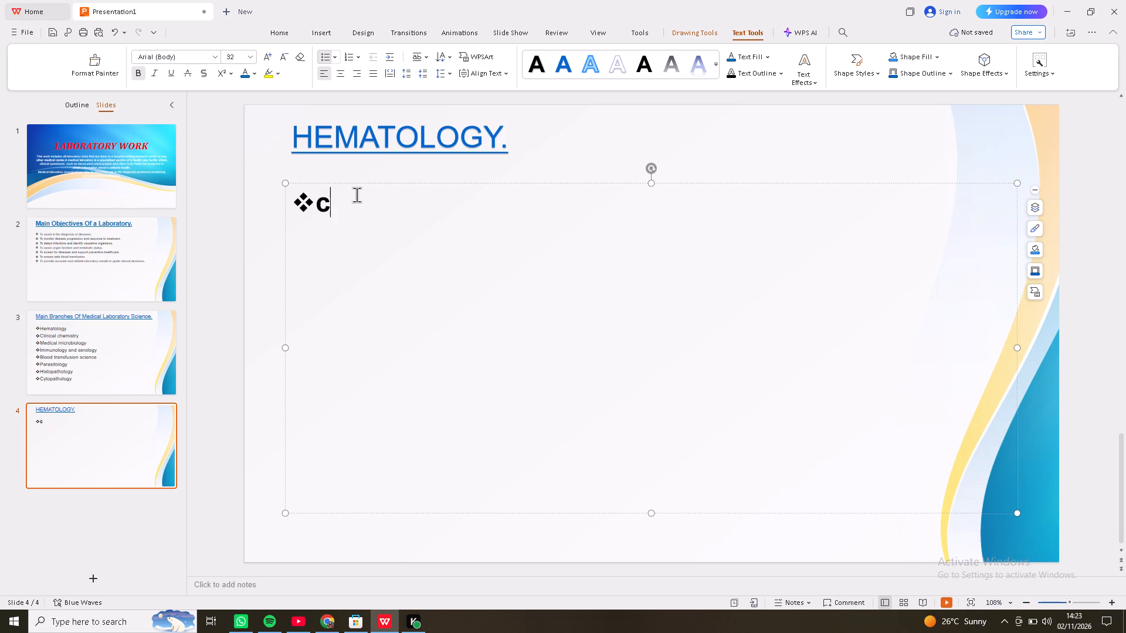
pyautogui.write('op')
pyautogui.press('BackSpace')
pyautogui.write('mple')
pyautogui.write('te')
pyautogui.press('space')
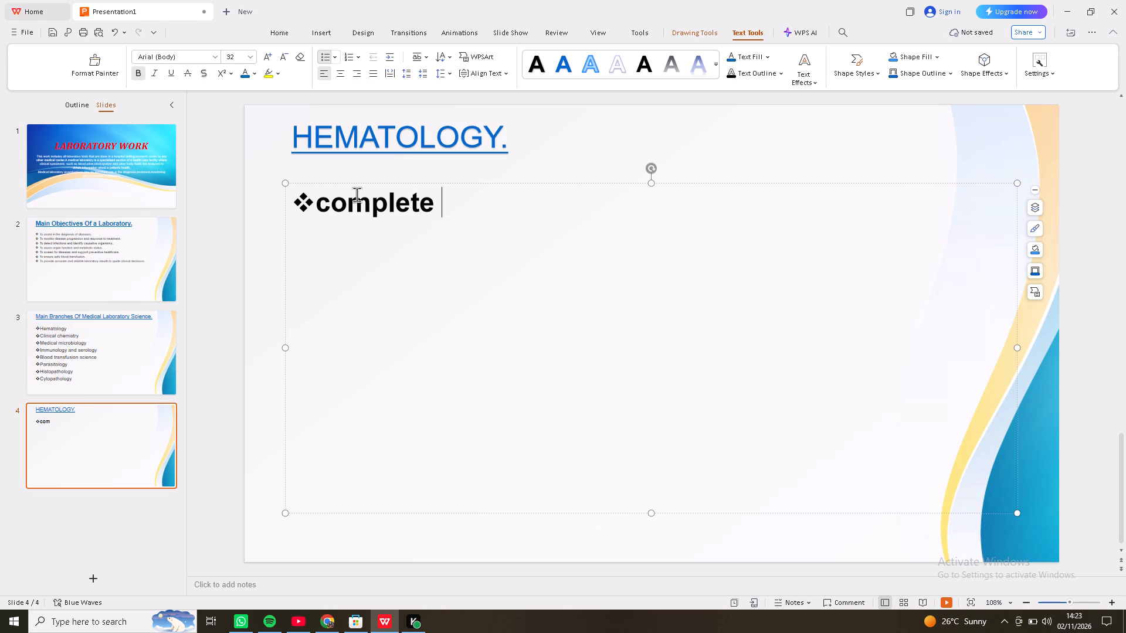
pyautogui.press('b')
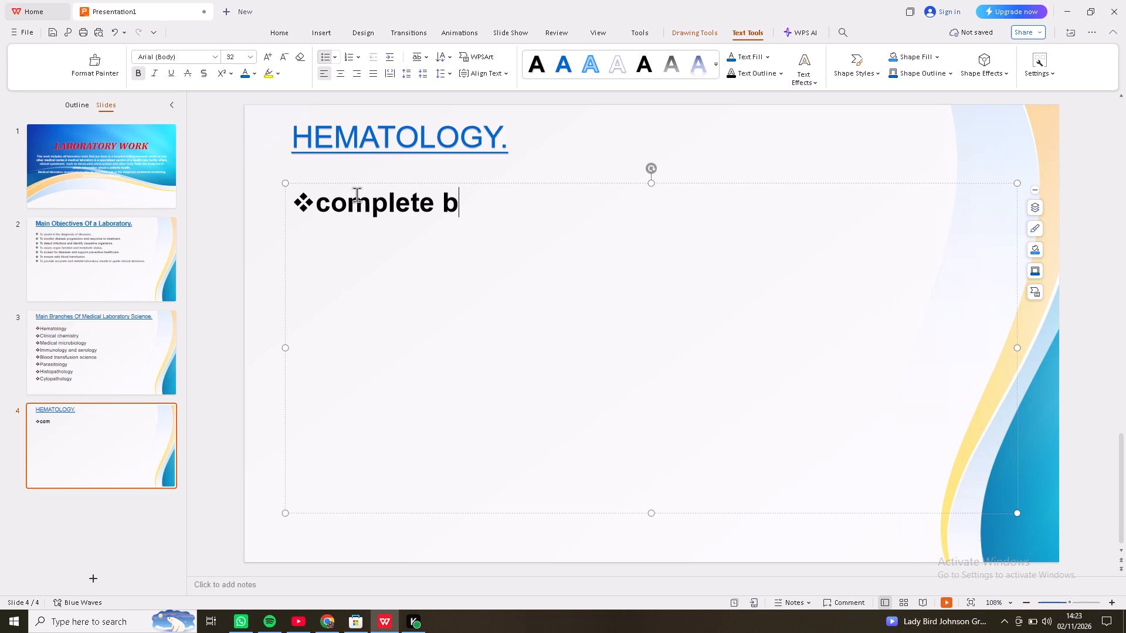
pyautogui.write('lood count')
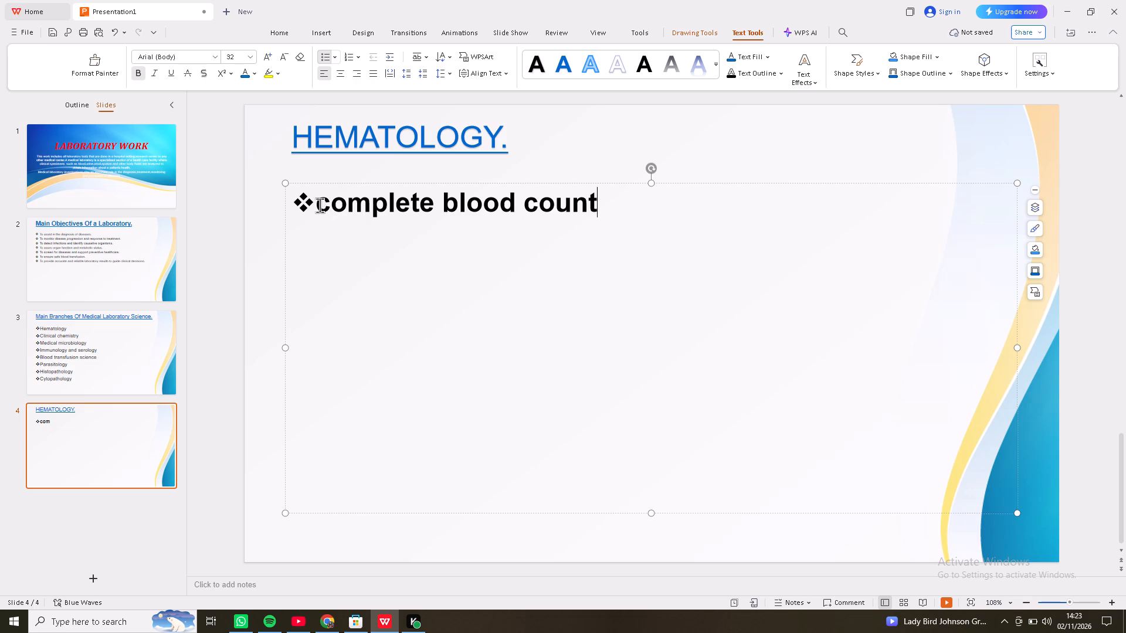
# Remove the bold from the "complete blood count" bullet and start an empty second bullet below it.
pyautogui.moveTo(320, 205); pyautogui.dragTo(600, 201)
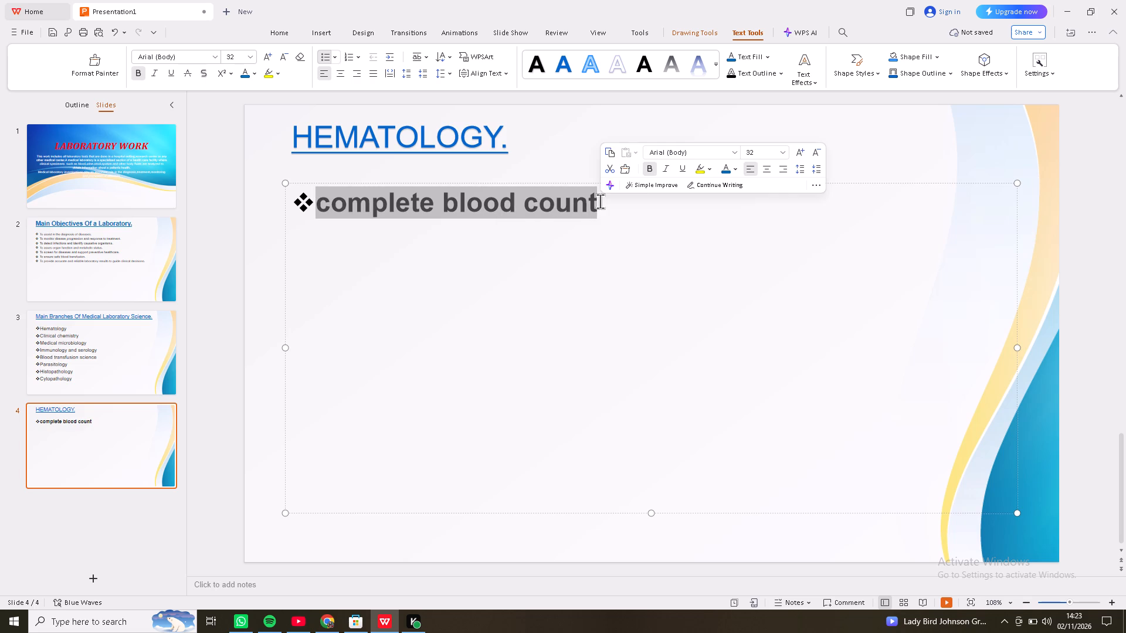
pyautogui.doubleClick(650, 171)
pyautogui.click(650, 171)
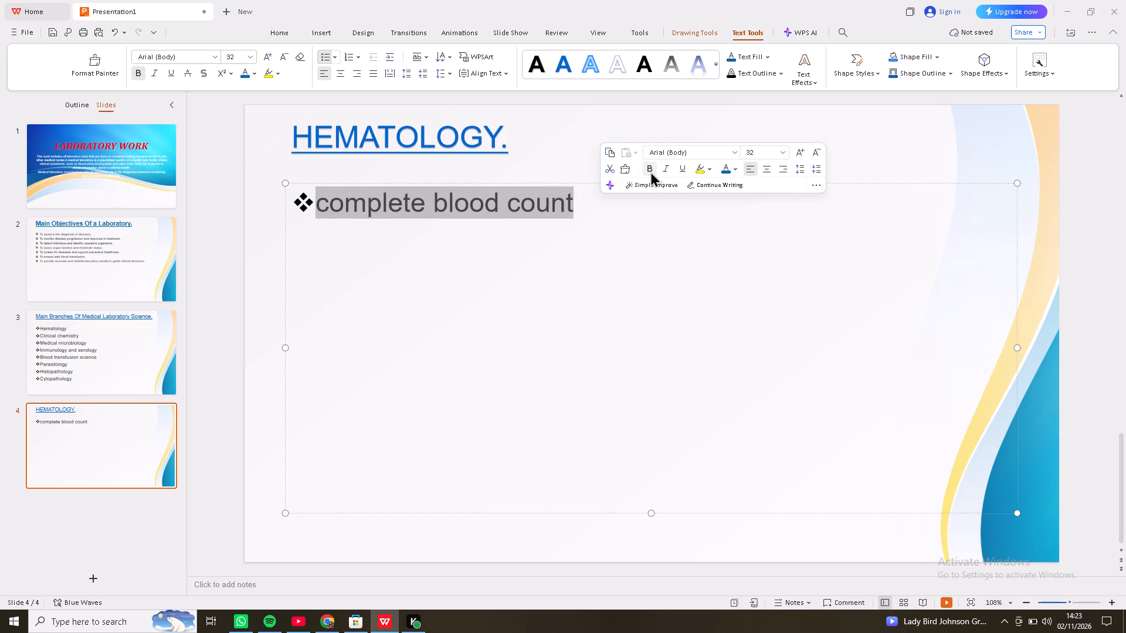
pyautogui.click(649, 217)
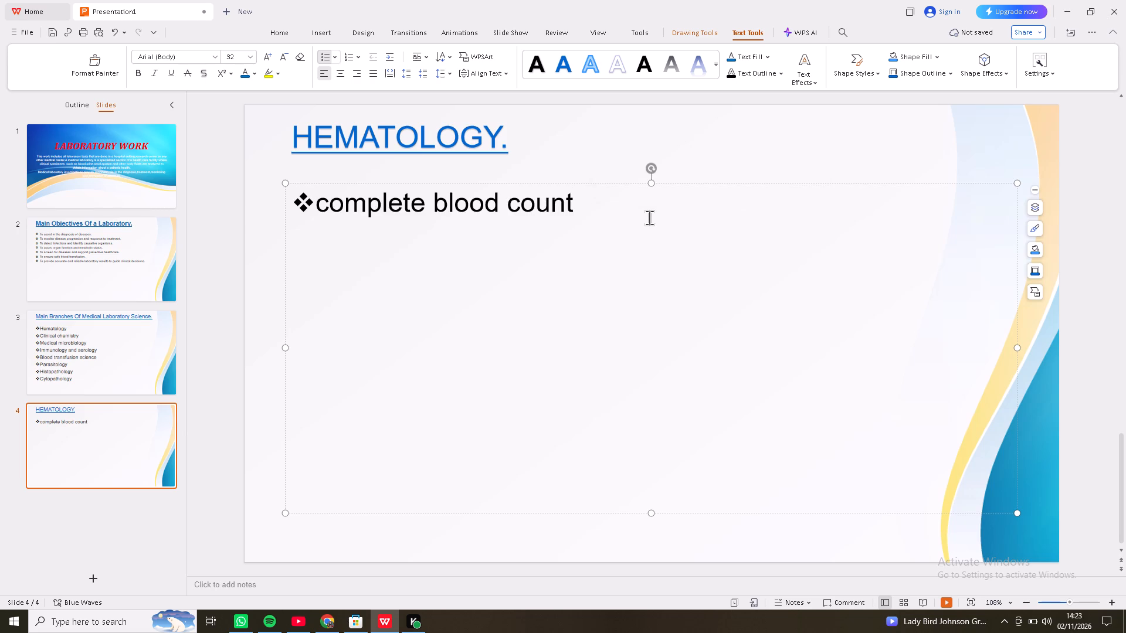
pyautogui.press('Return')
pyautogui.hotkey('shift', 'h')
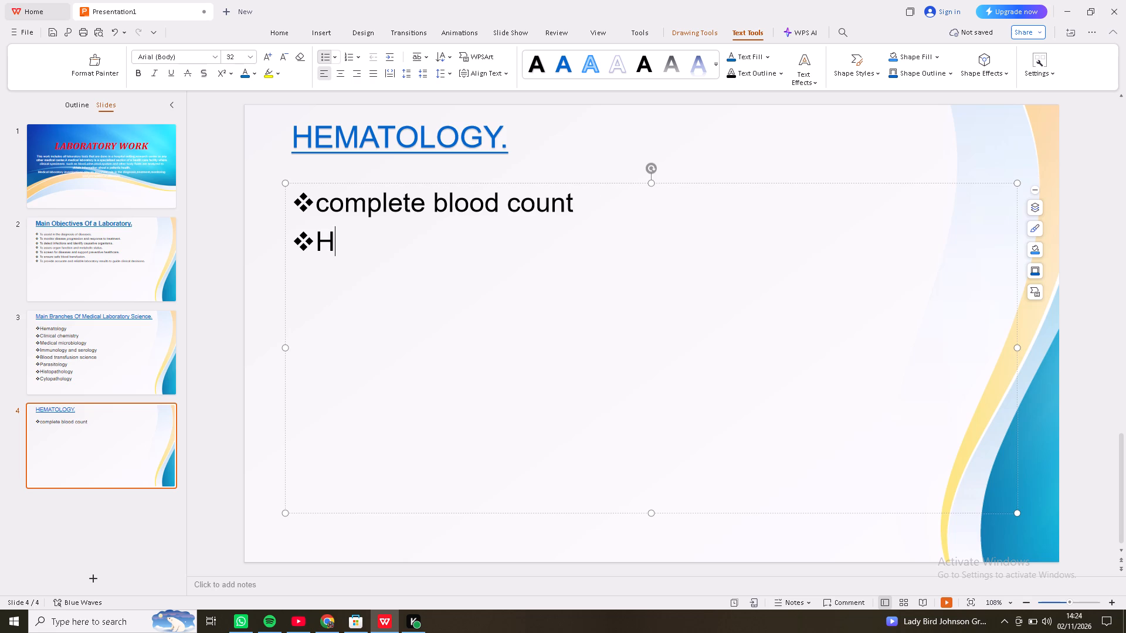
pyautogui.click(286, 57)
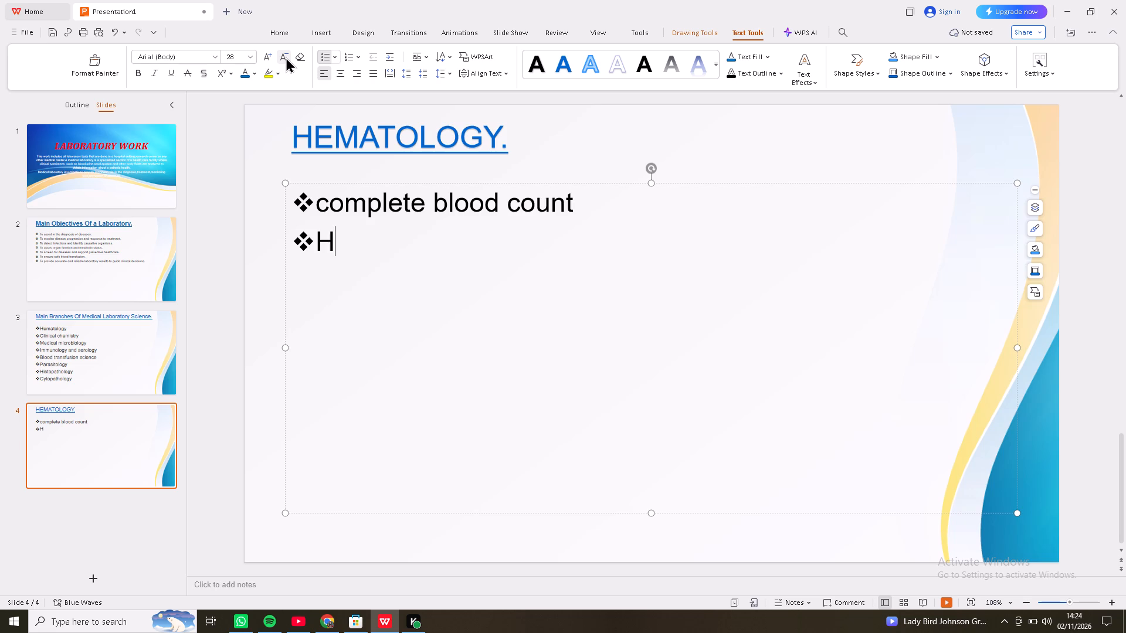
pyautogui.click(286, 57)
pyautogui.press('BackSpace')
# Enter "Hemoglobin estimation" as the second bullet of the hematology slide.
pyautogui.hotkey('shift', 'h')
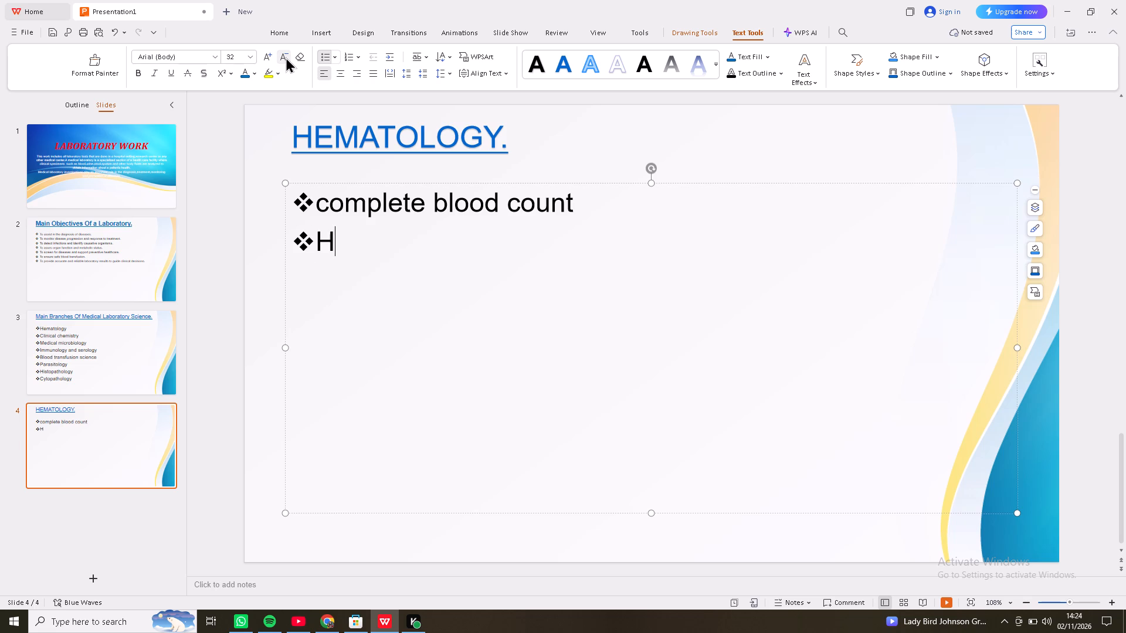
pyautogui.press('e')
pyautogui.press('m')
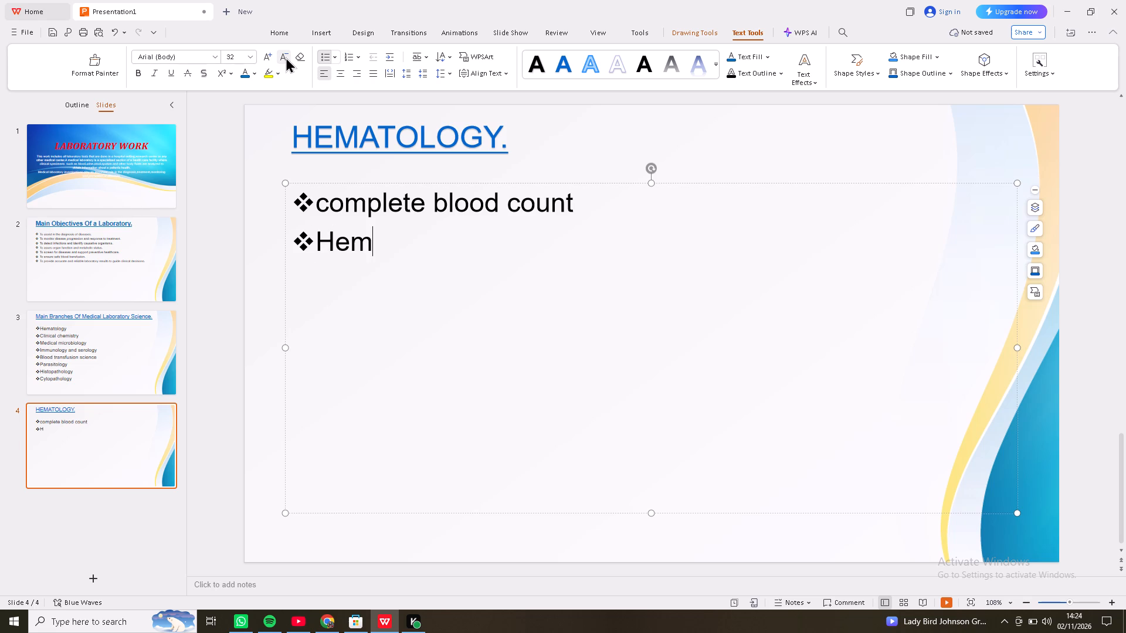
pyautogui.write('og')
pyautogui.write('lobin')
pyautogui.press('space')
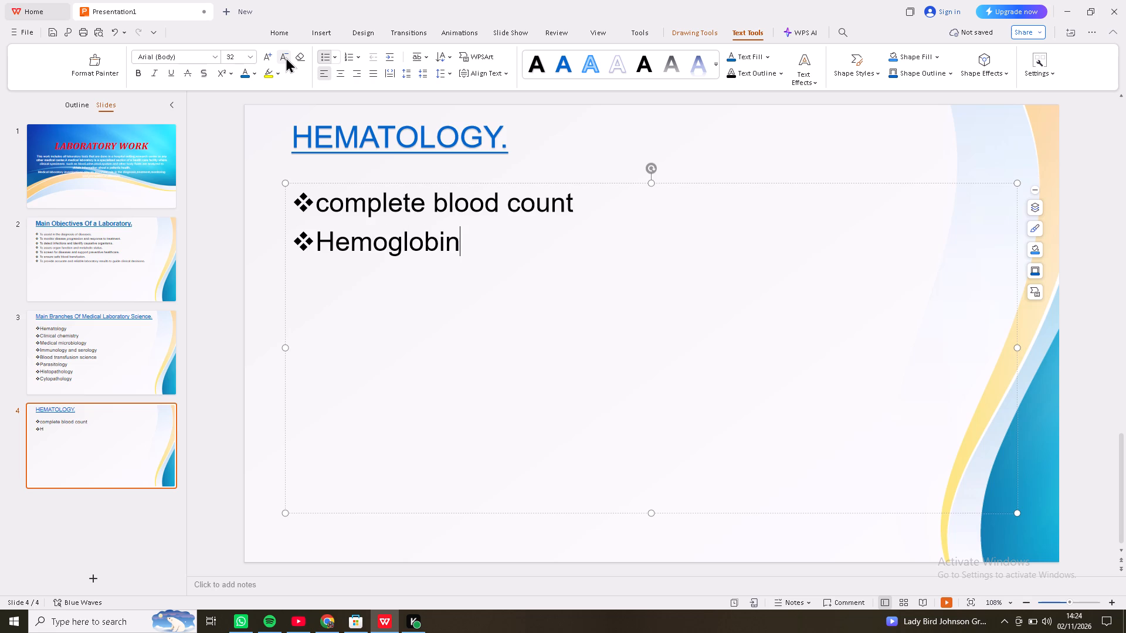
pyautogui.write('est')
pyautogui.write('imation')
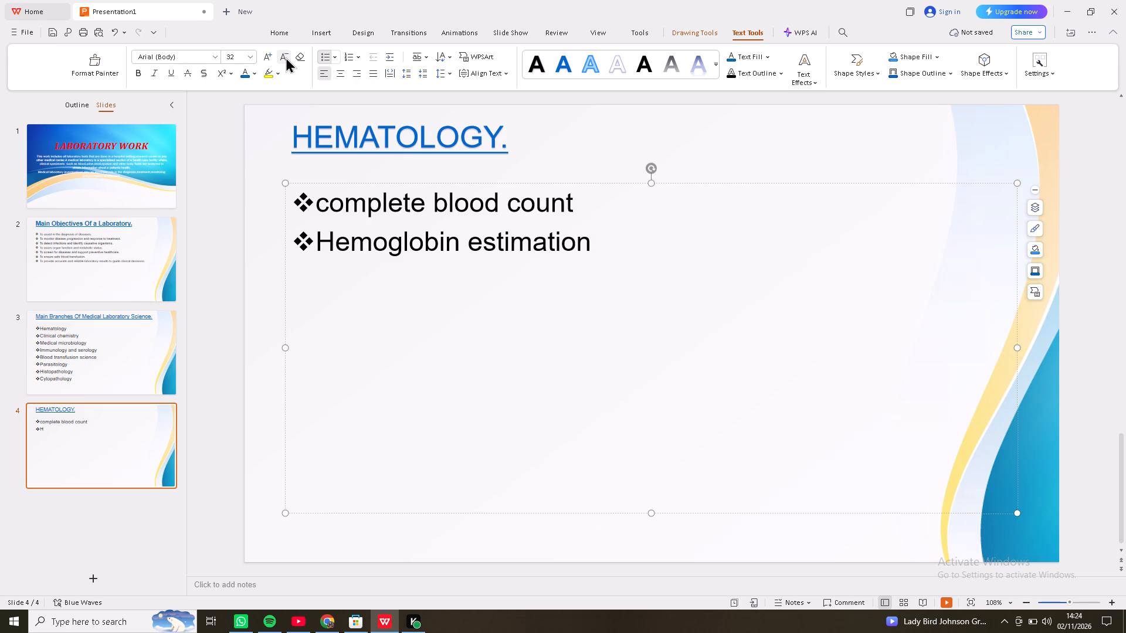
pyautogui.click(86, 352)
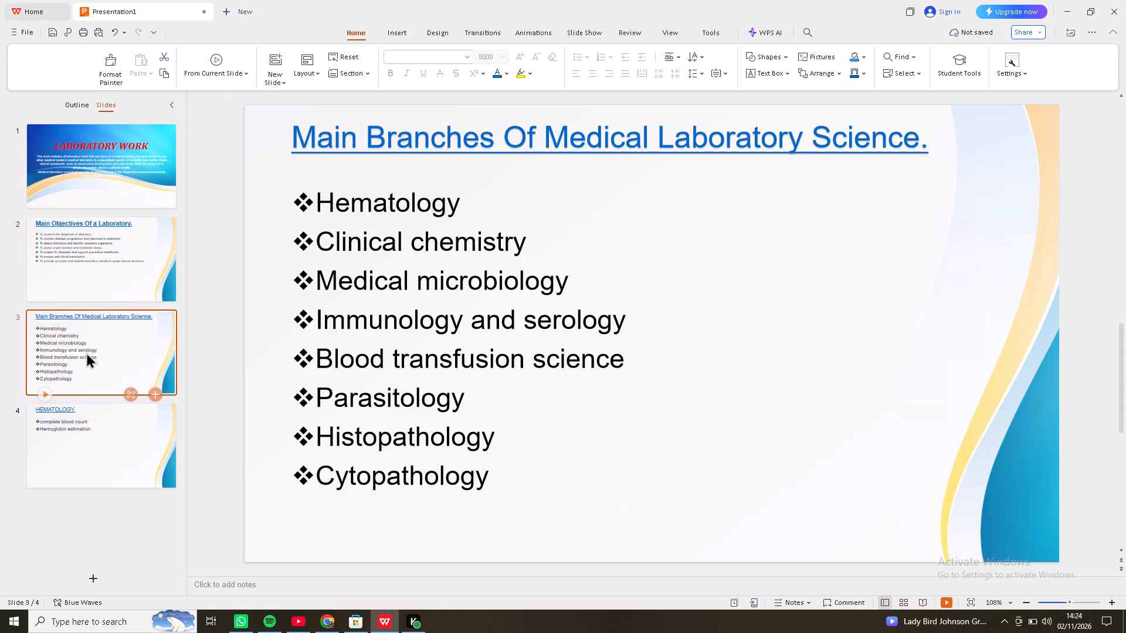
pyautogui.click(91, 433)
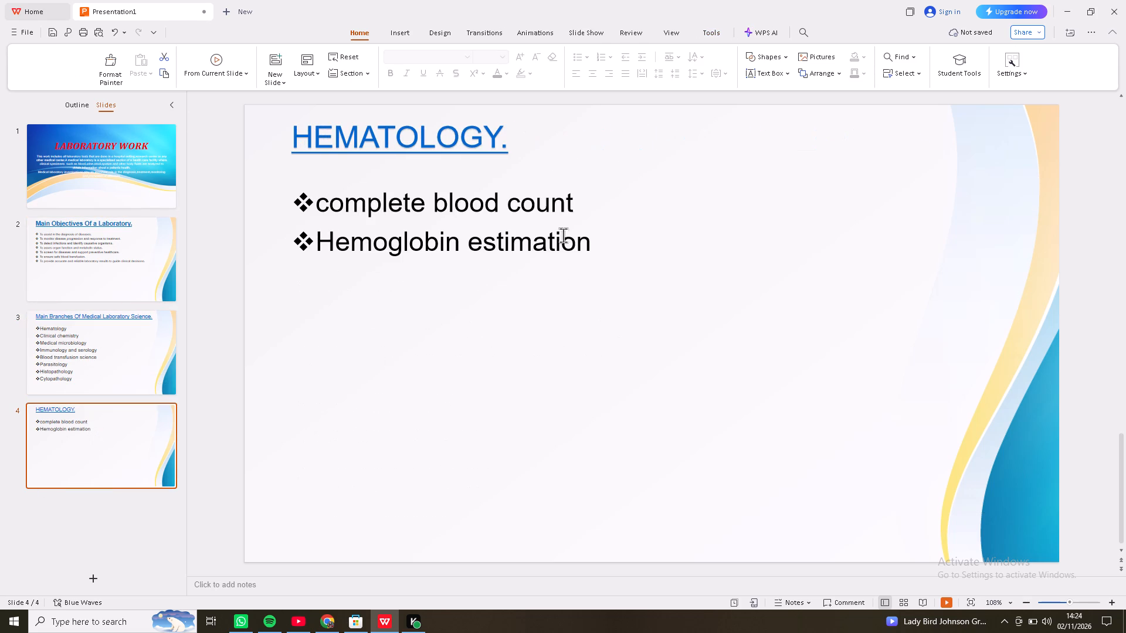
# Add a third bullet reading "Erythrocyte sedimentation rate" below "Hemoglobin estimation".
pyautogui.click(596, 244)
pyautogui.press('Return')
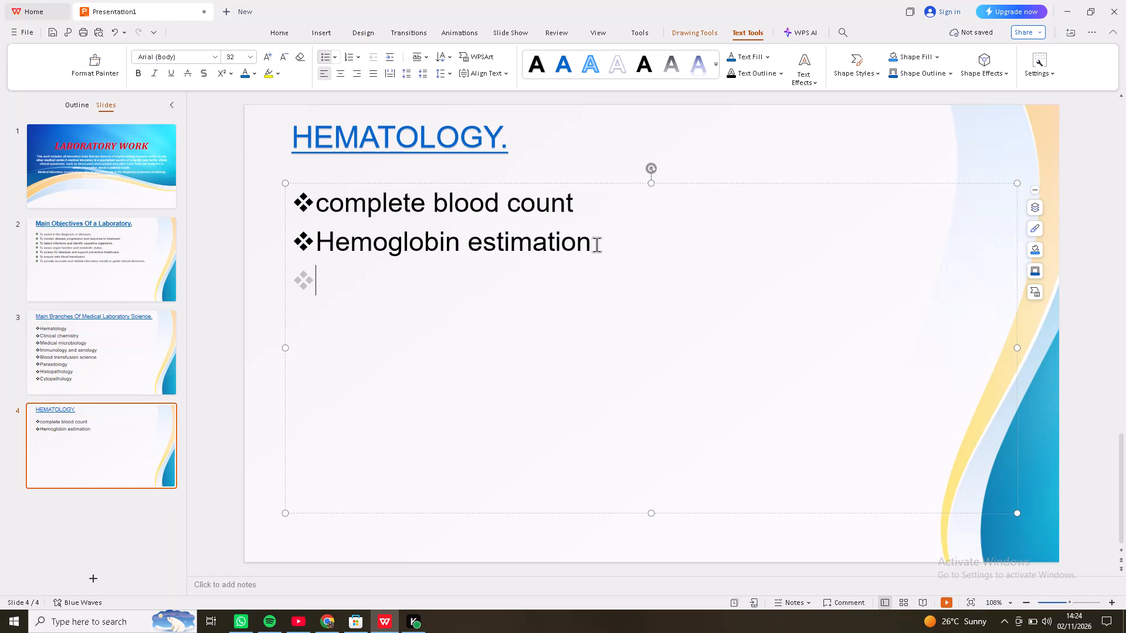
pyautogui.write('Ery')
pyautogui.write('throcyte')
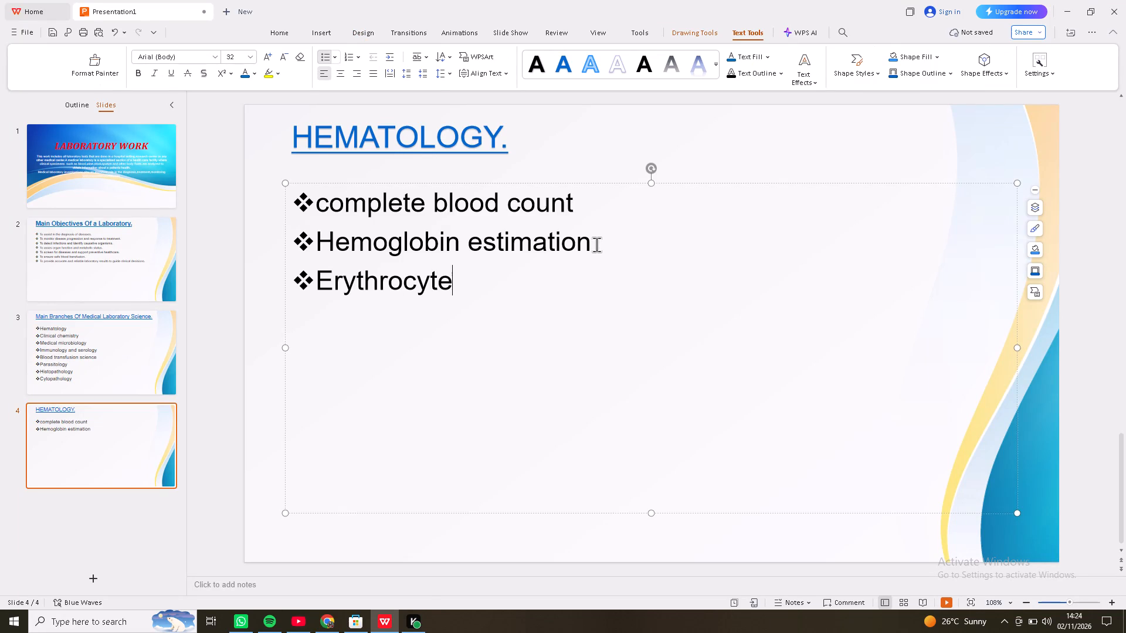
pyautogui.press('space')
pyautogui.write('sediment')
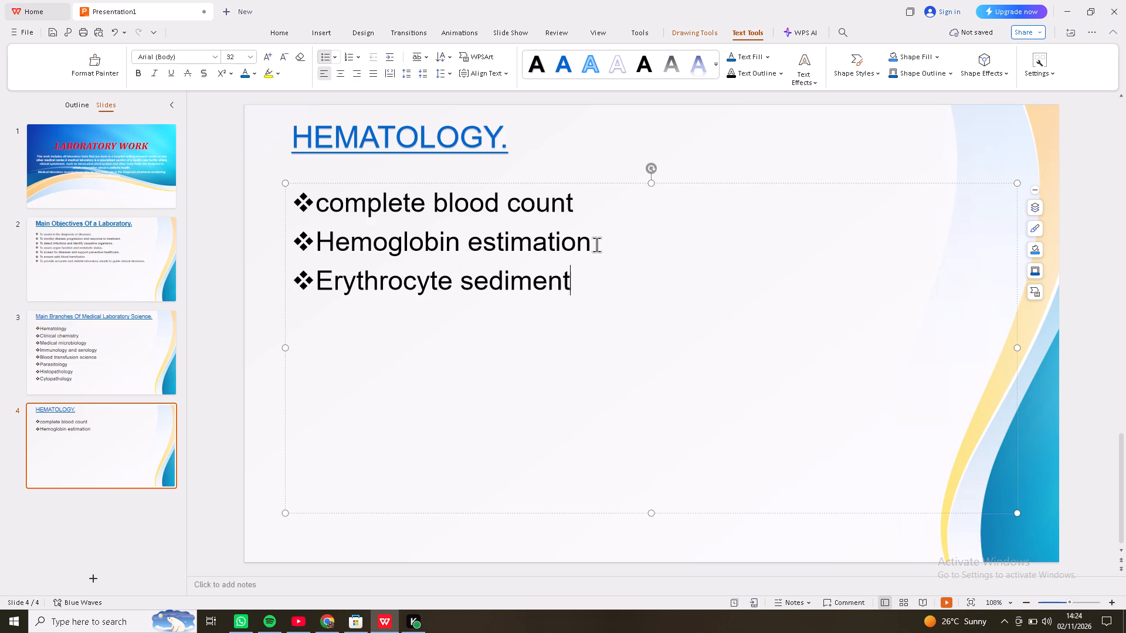
pyautogui.write('ation')
pyautogui.press('space')
pyautogui.write('rate')
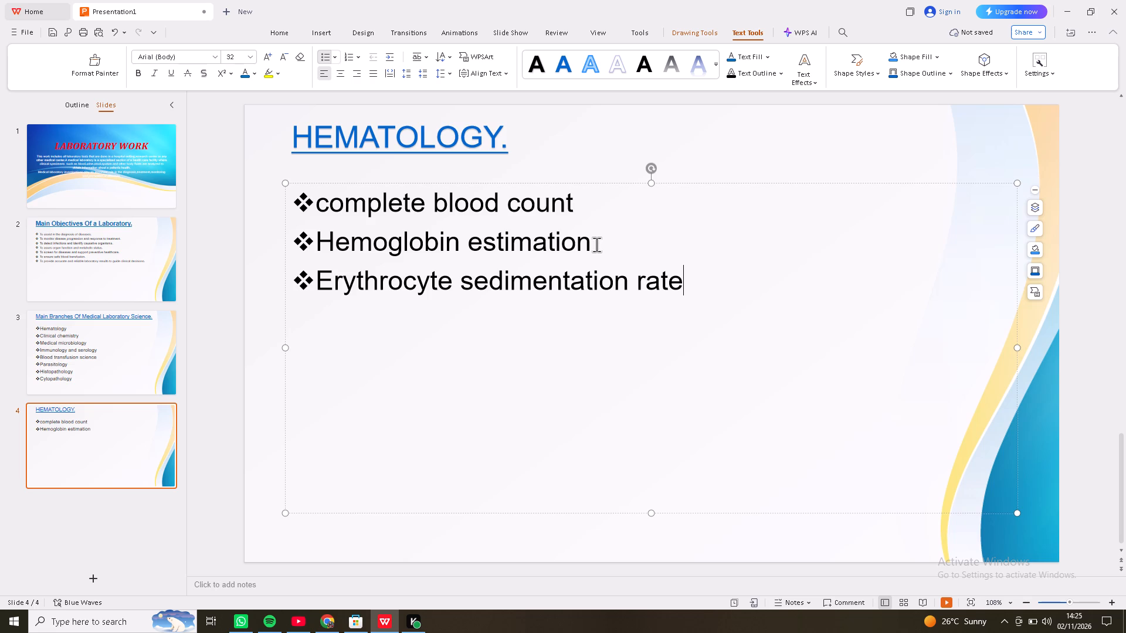
# Add "Reticulocyte count" and "Sickling test" as the fourth and fifth bullets of the hematology slide.
pyautogui.press('Return')
pyautogui.write('Reticu')
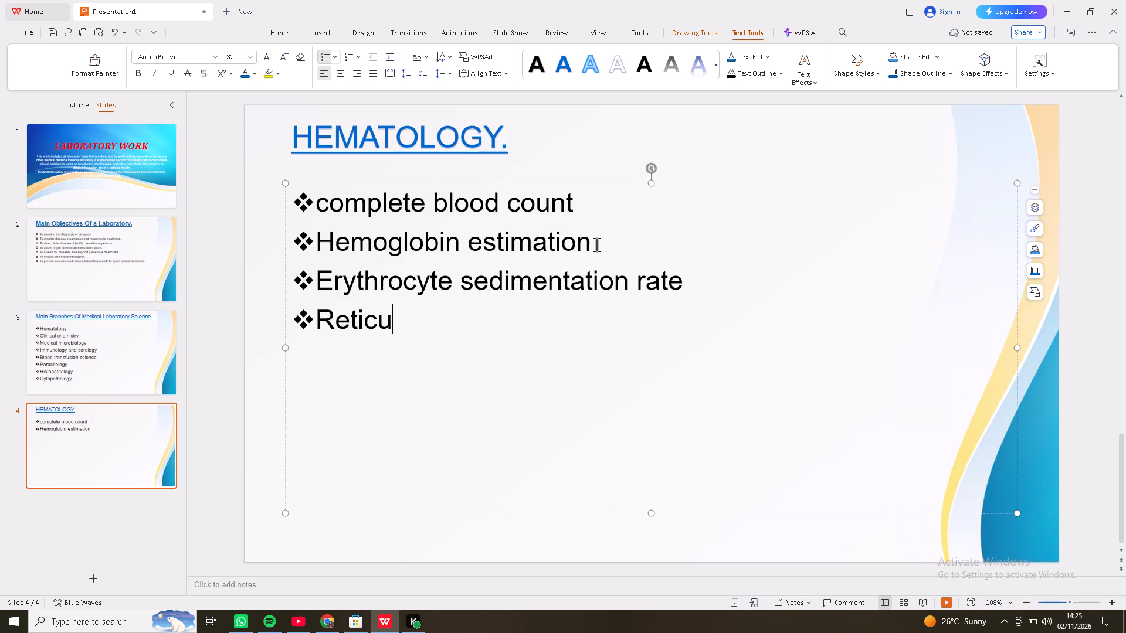
pyautogui.write('locyte count')
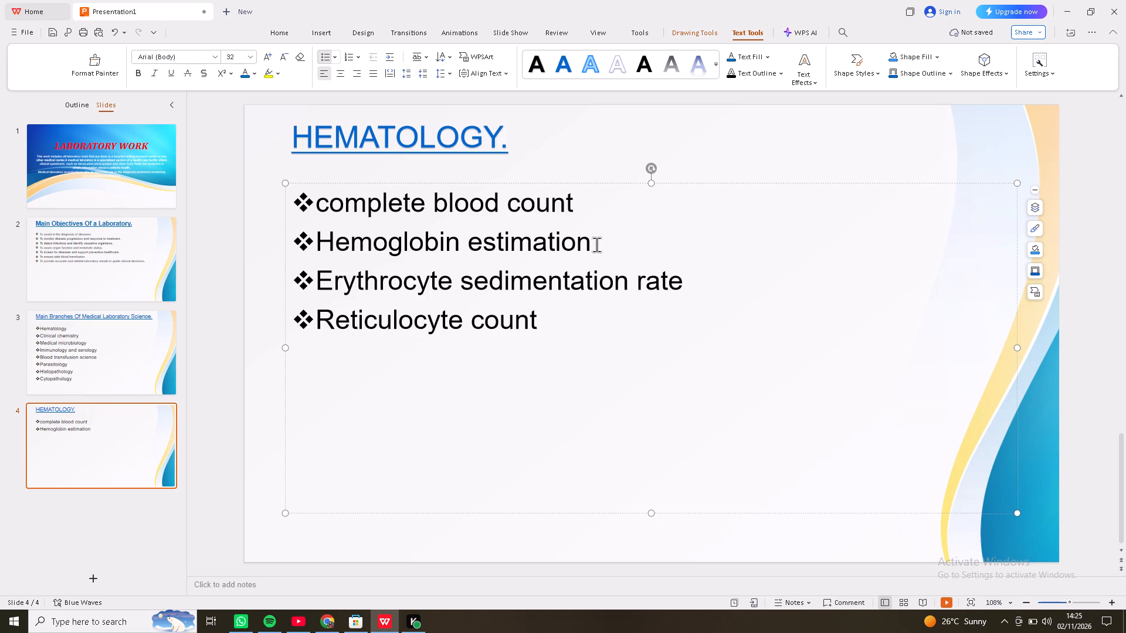
pyautogui.press('Return')
pyautogui.hotkey('shift', 's')
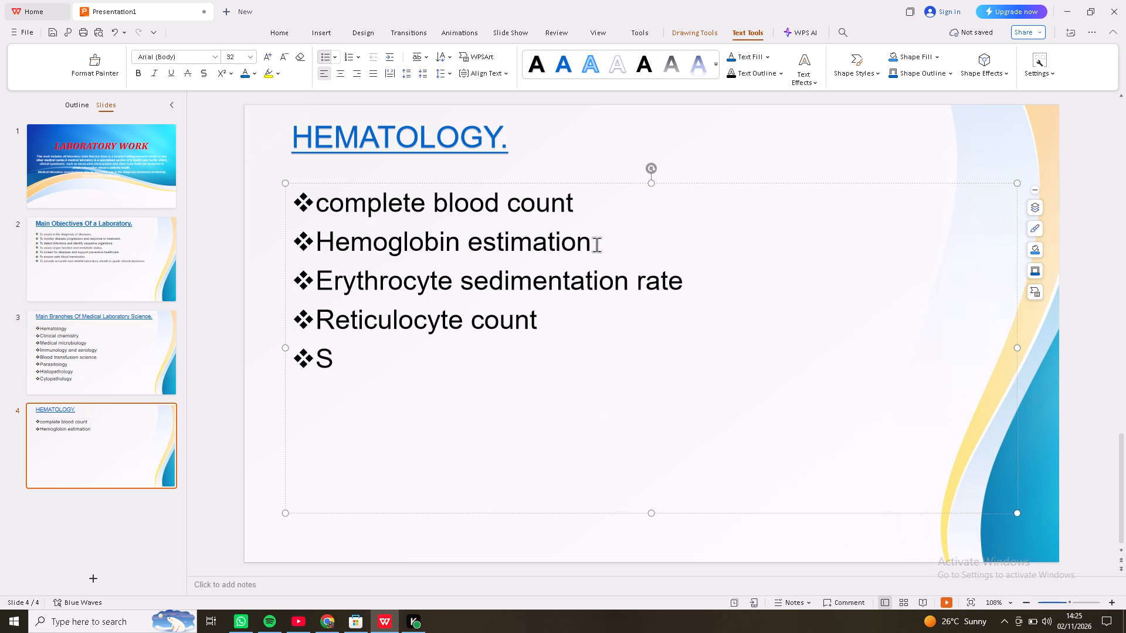
pyautogui.write('ickling')
pyautogui.press('space')
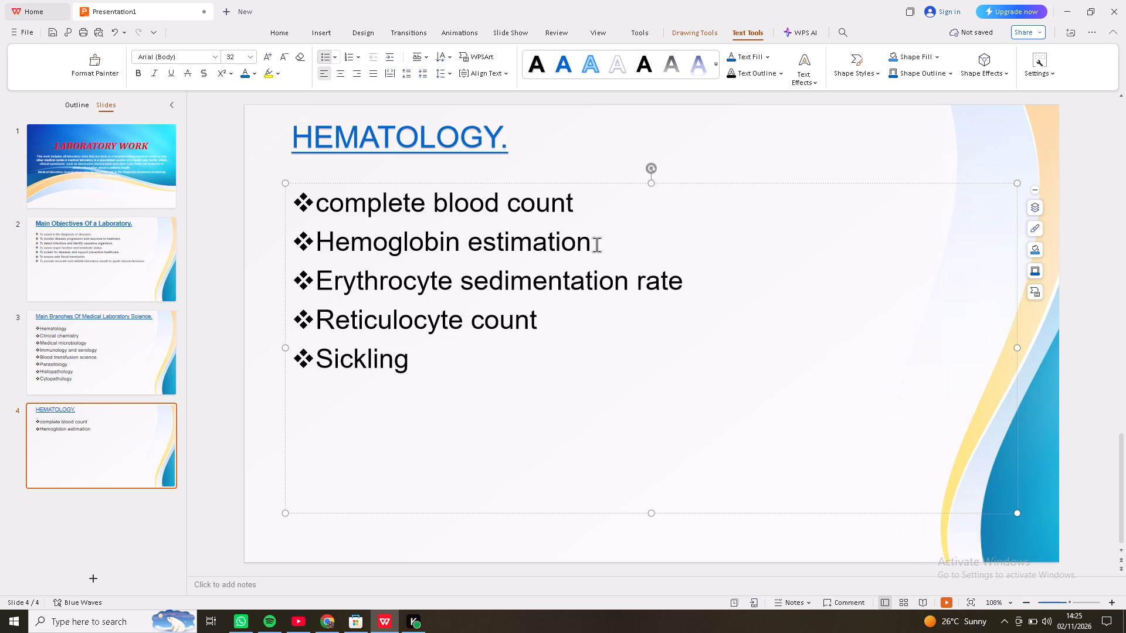
pyautogui.write('test')
# Add "Peripheral blood film" as the sixth bullet of the hematology slide, below "Sickling test".
pyautogui.press('Return')
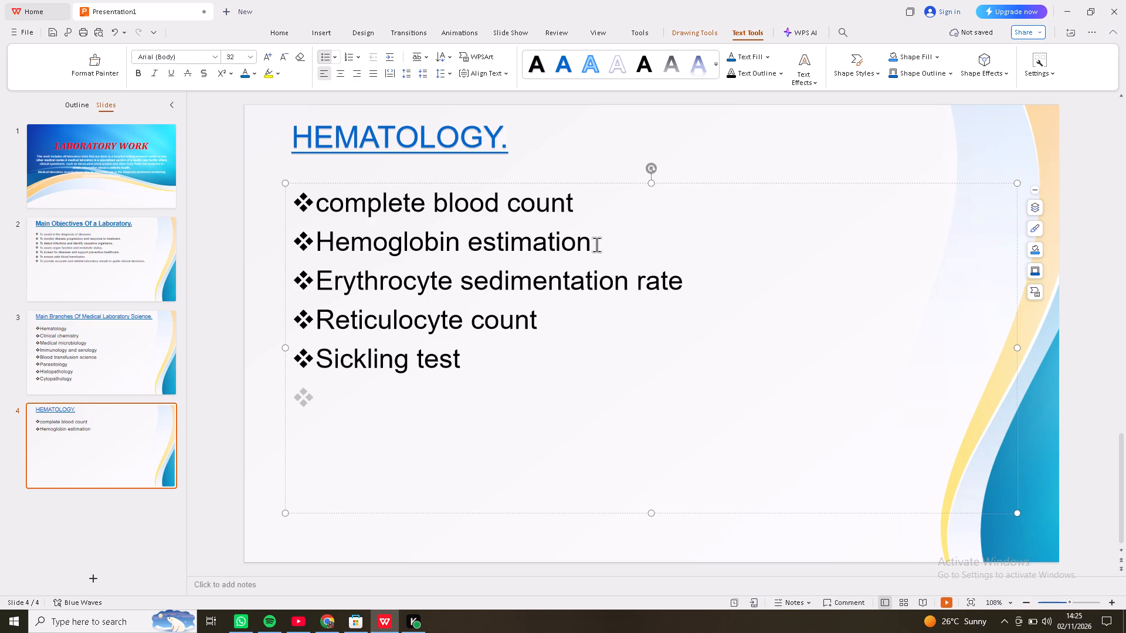
pyautogui.hotkey('shift', 'p')
pyautogui.write('erip')
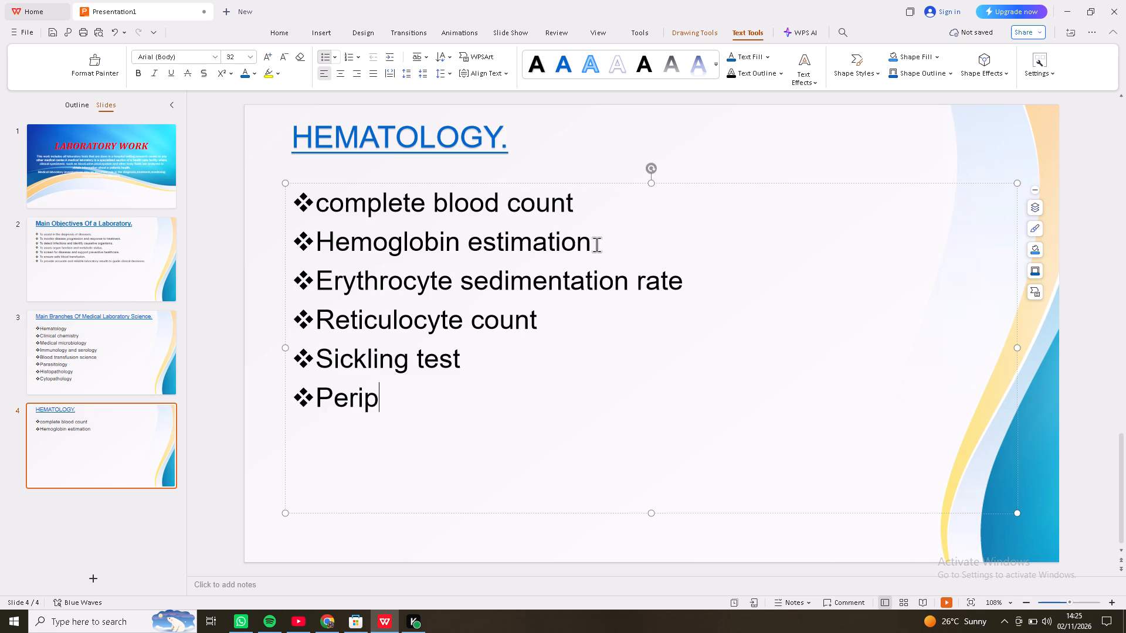
pyautogui.write('heral')
pyautogui.press('space')
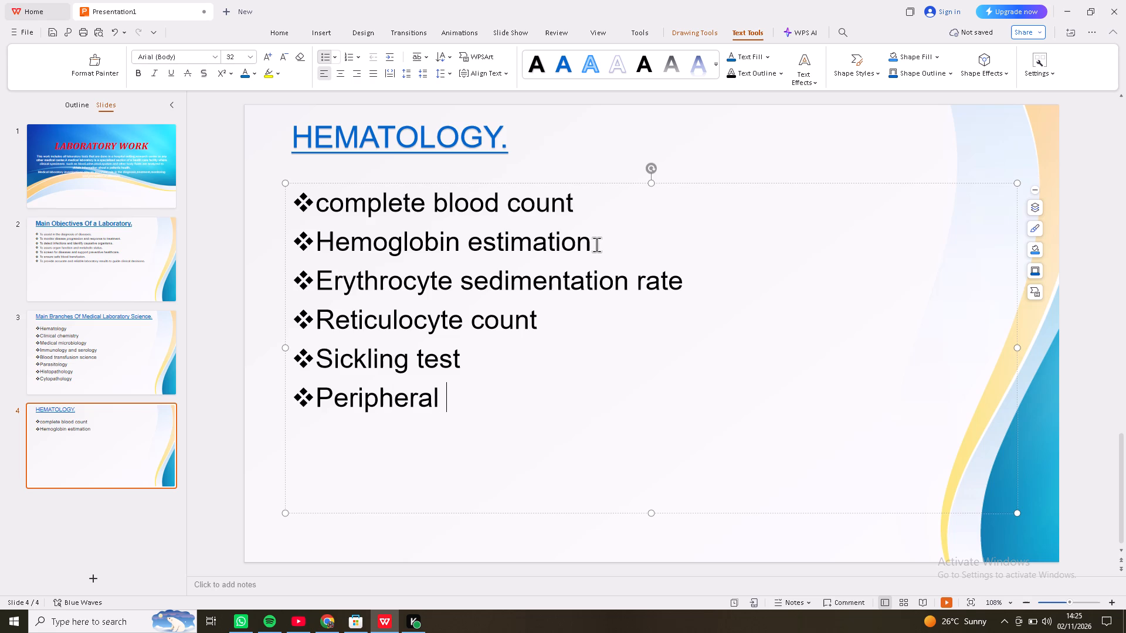
pyautogui.write('blood')
pyautogui.press('space')
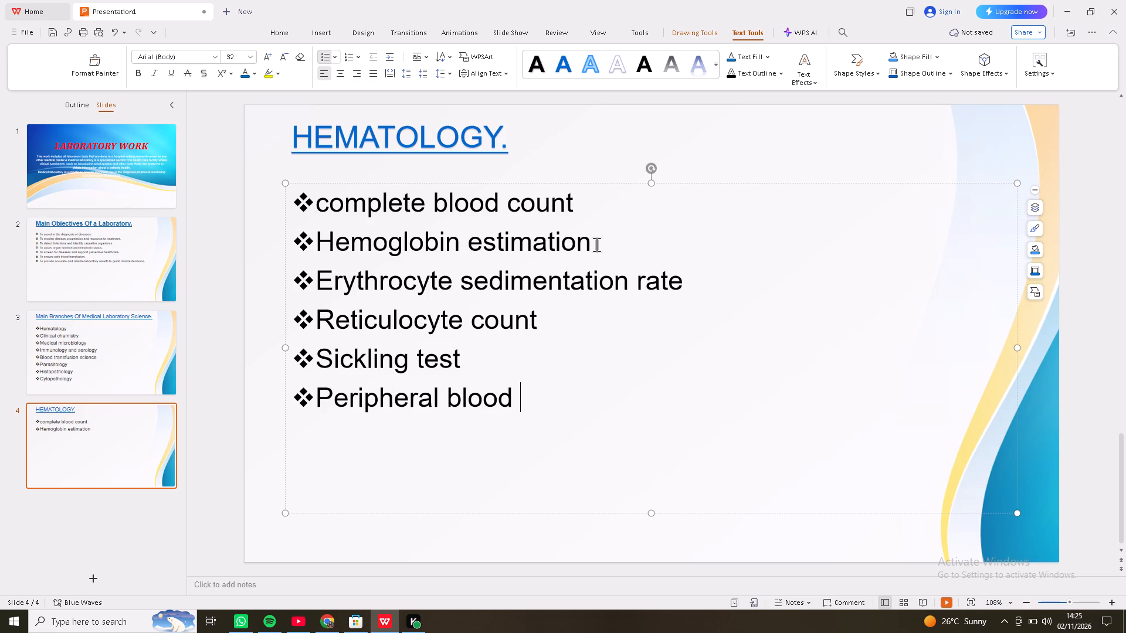
pyautogui.write('film')
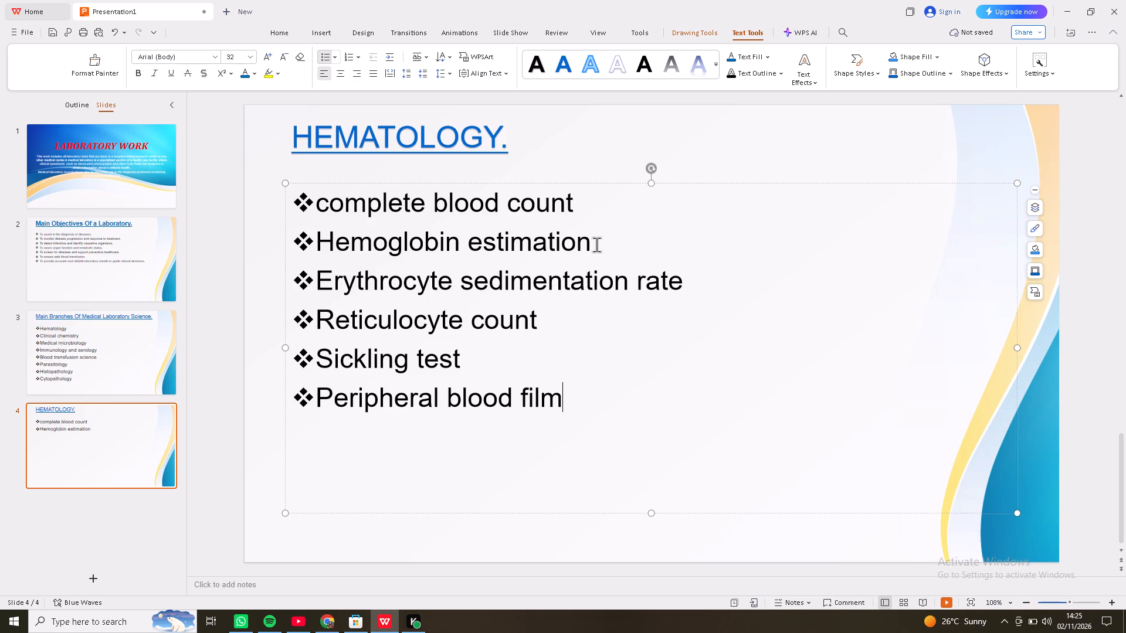
# Add a seventh bullet reading "Hemoglobin electrophoresis" to the hematology slide.
pyautogui.press('Return')
pyautogui.hotkey('shift', 'h')
pyautogui.write('emoglobin')
pyautogui.press('space')
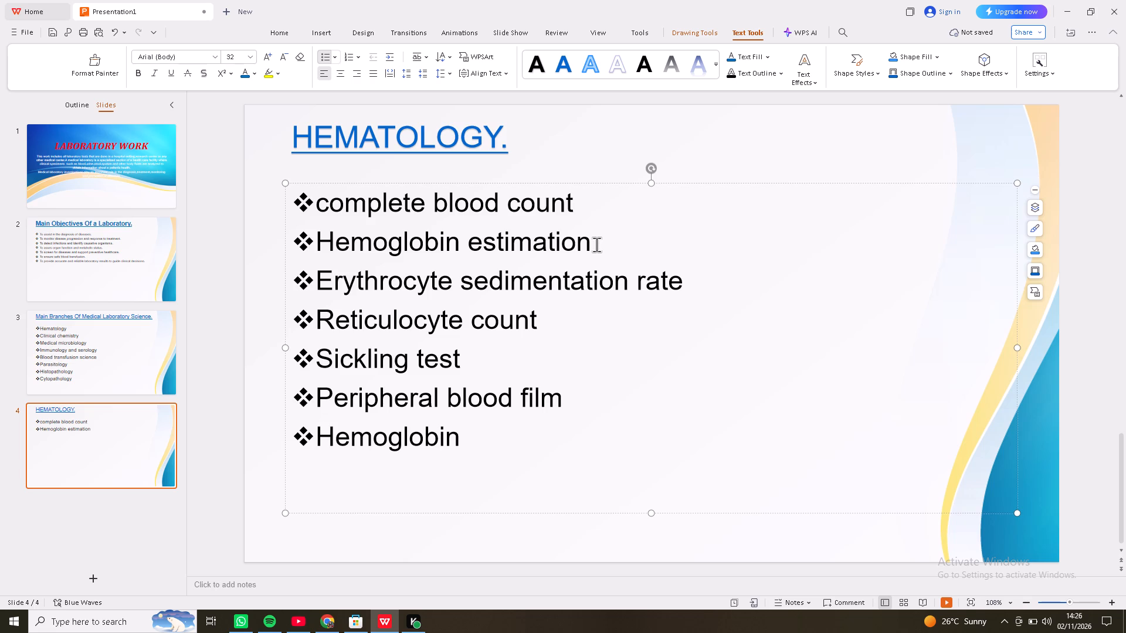
pyautogui.write('electropho')
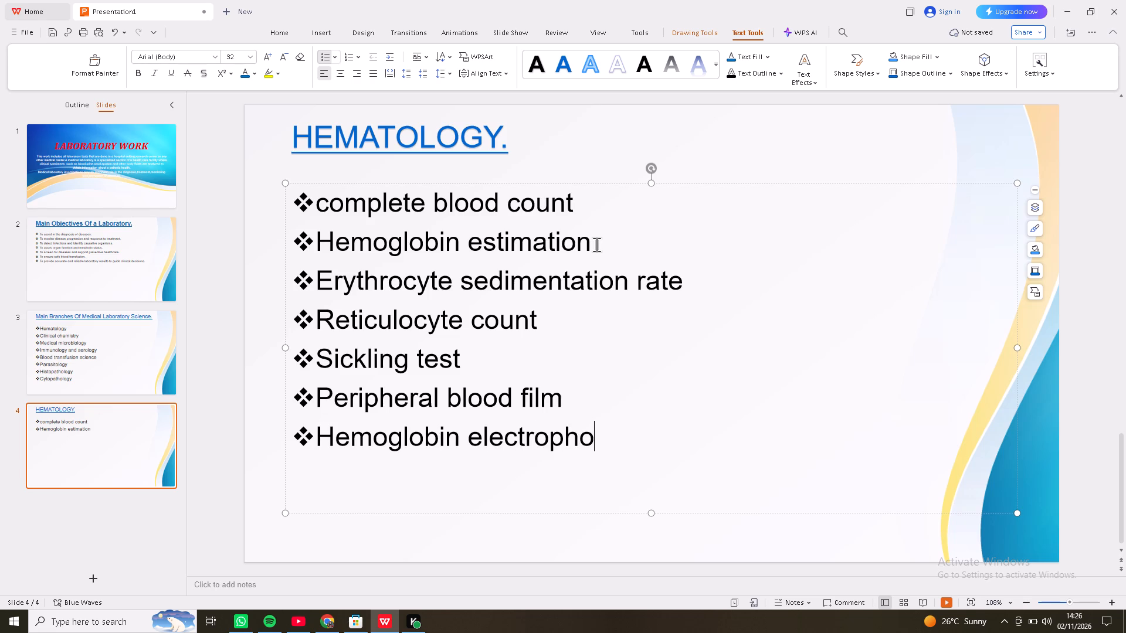
pyautogui.press('r')
pyautogui.write('esis')
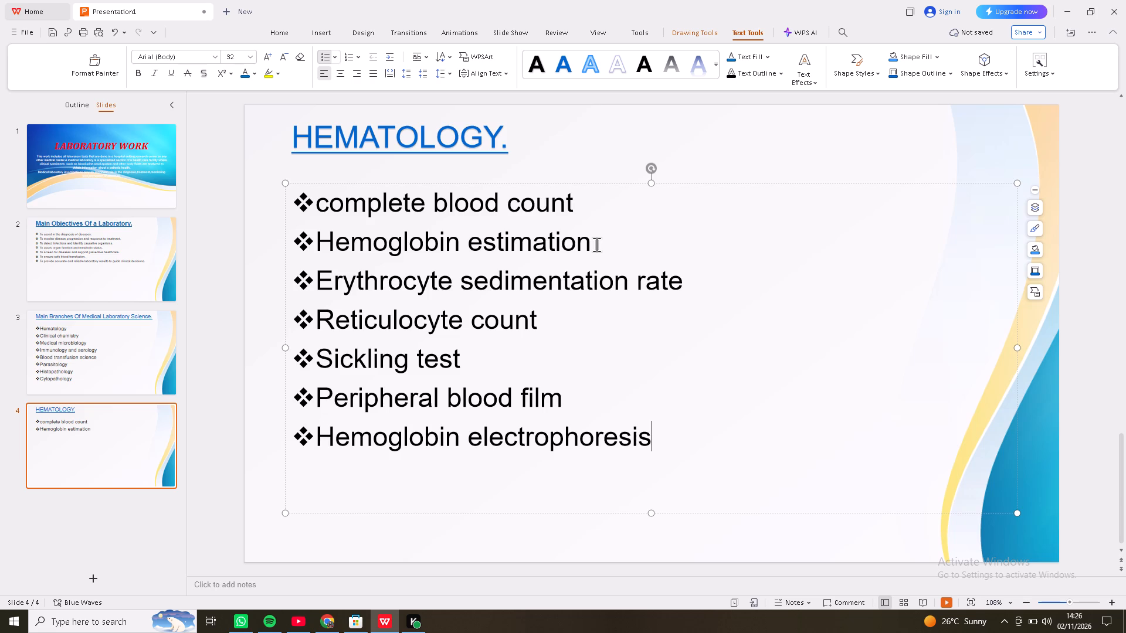
# Add "Coagulation tests" as the eighth bullet of the hematology slide, below "Hemoglobin electrophoresis".
pyautogui.press('Return')
pyautogui.hotkey('shift', 'c')
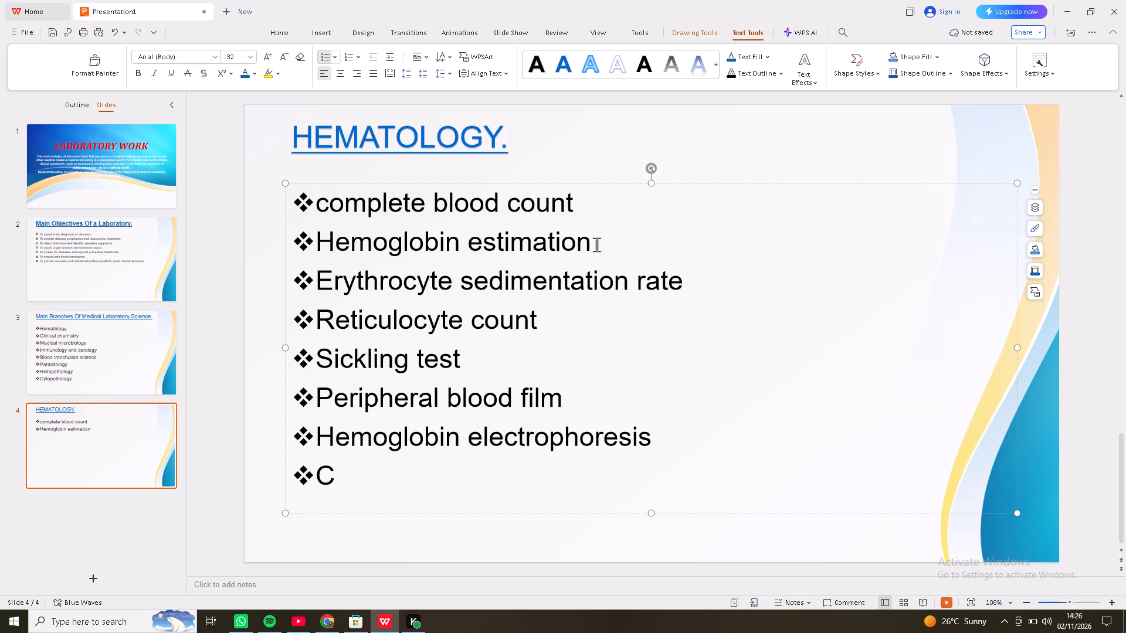
pyautogui.write('oagulation')
pyautogui.press('space')
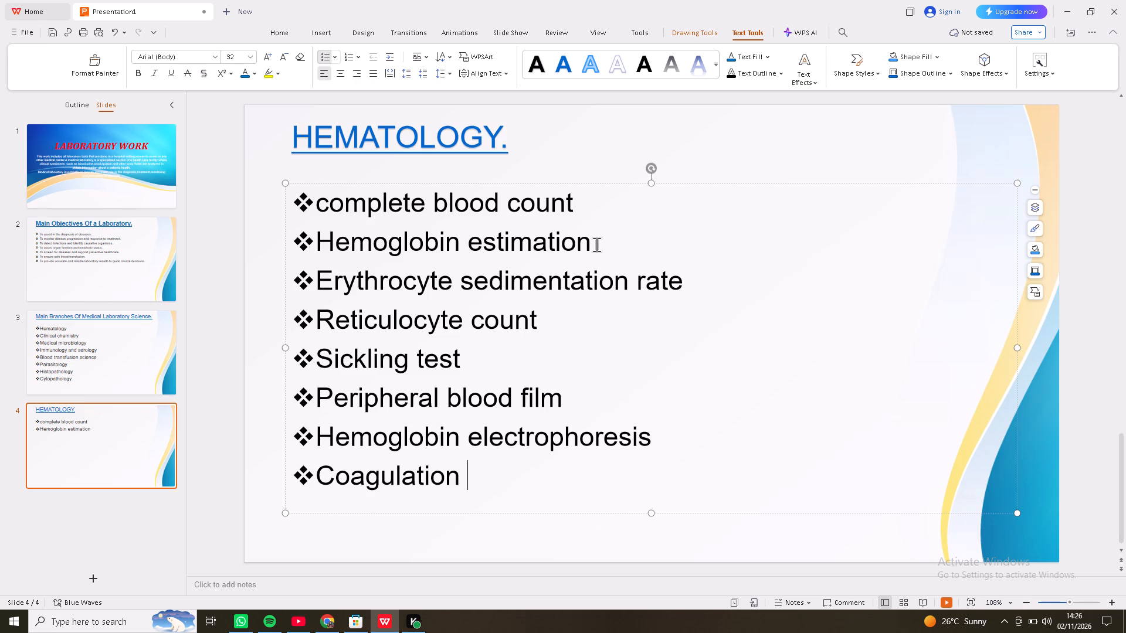
pyautogui.write('tes')
pyautogui.click(596, 244)
pyautogui.press('t')
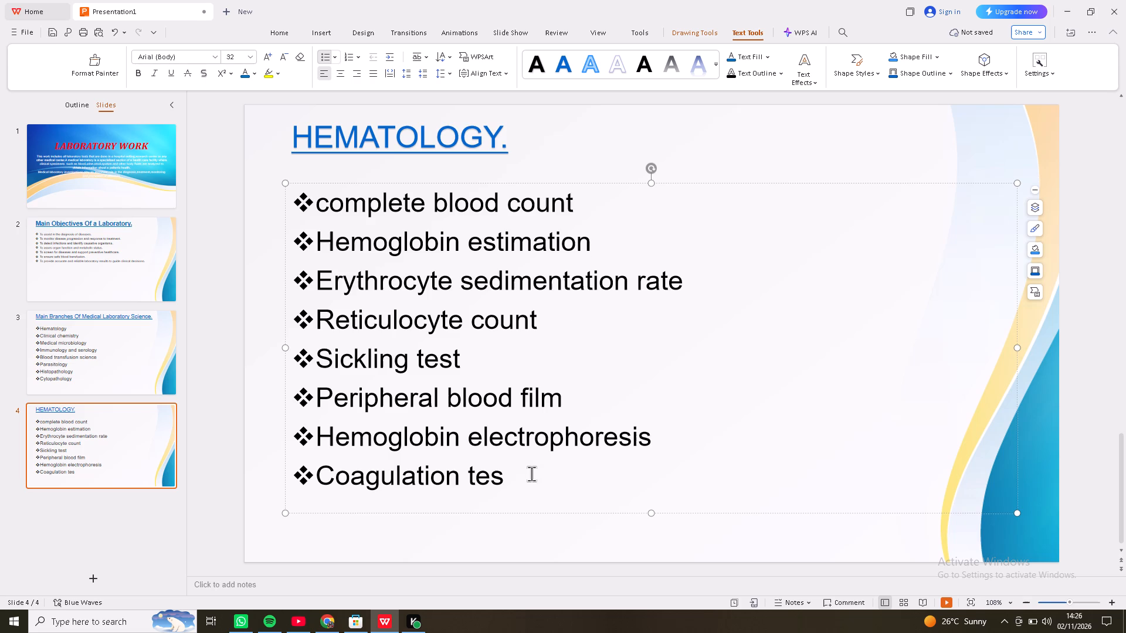
pyautogui.click(513, 481)
pyautogui.write('ts')
# Append the test abbreviations "{pt,aptt,INR}" directly after "Coagulation tests" in the last bullet.
pyautogui.hotkey('shift', '{')
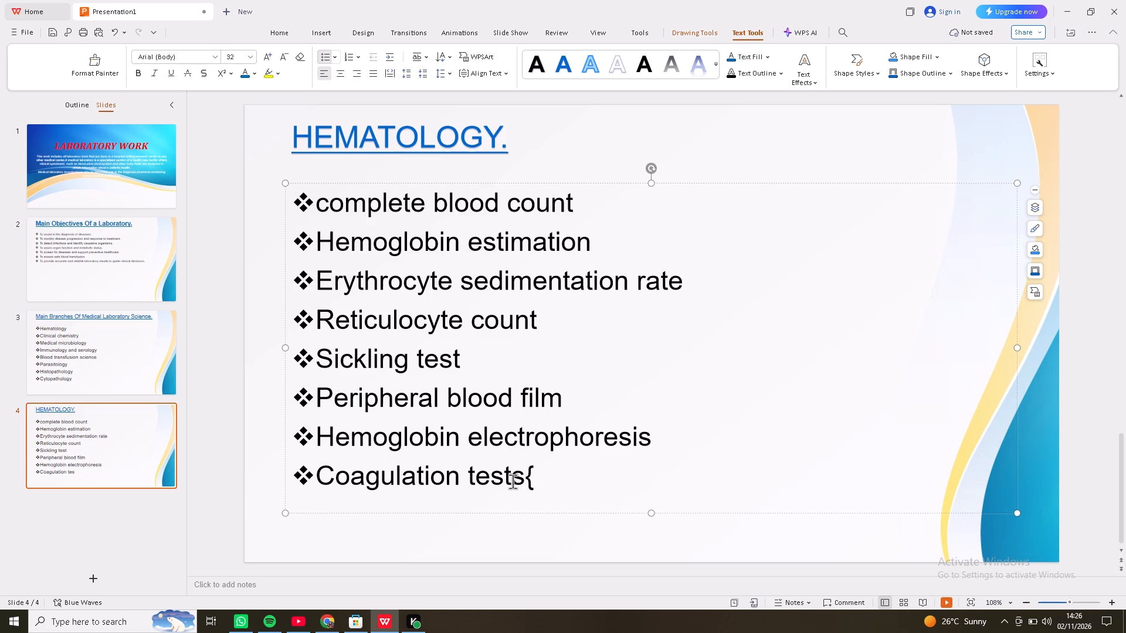
pyautogui.write('pt')
pyautogui.press(',')
pyautogui.write('aptt')
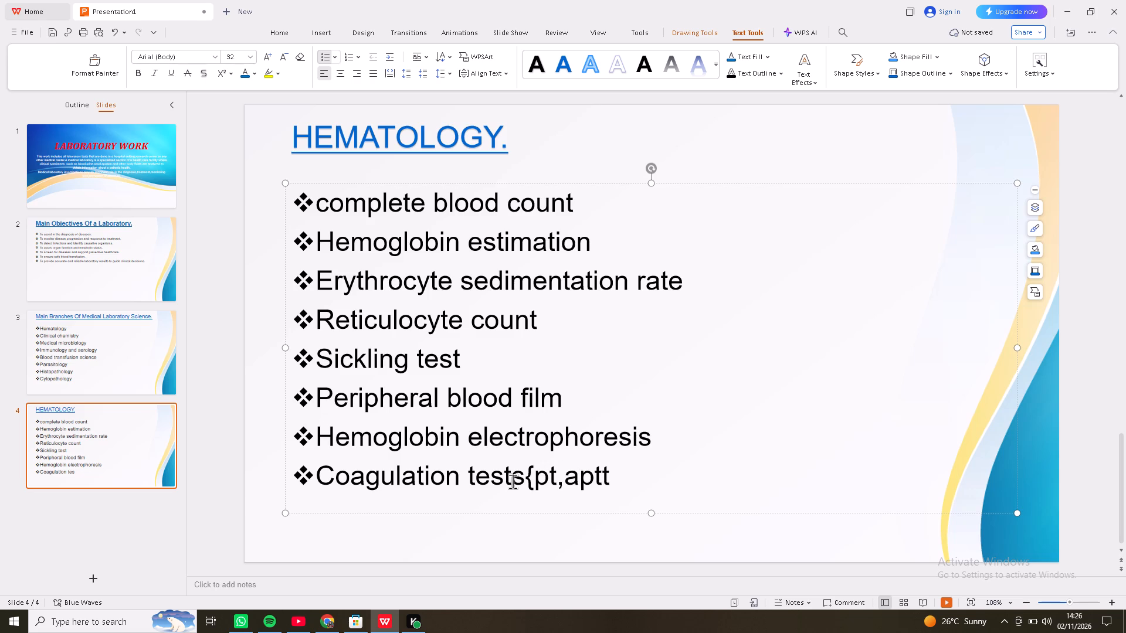
pyautogui.press(',')
pyautogui.write('IN')
pyautogui.hotkey('shift', 'r')
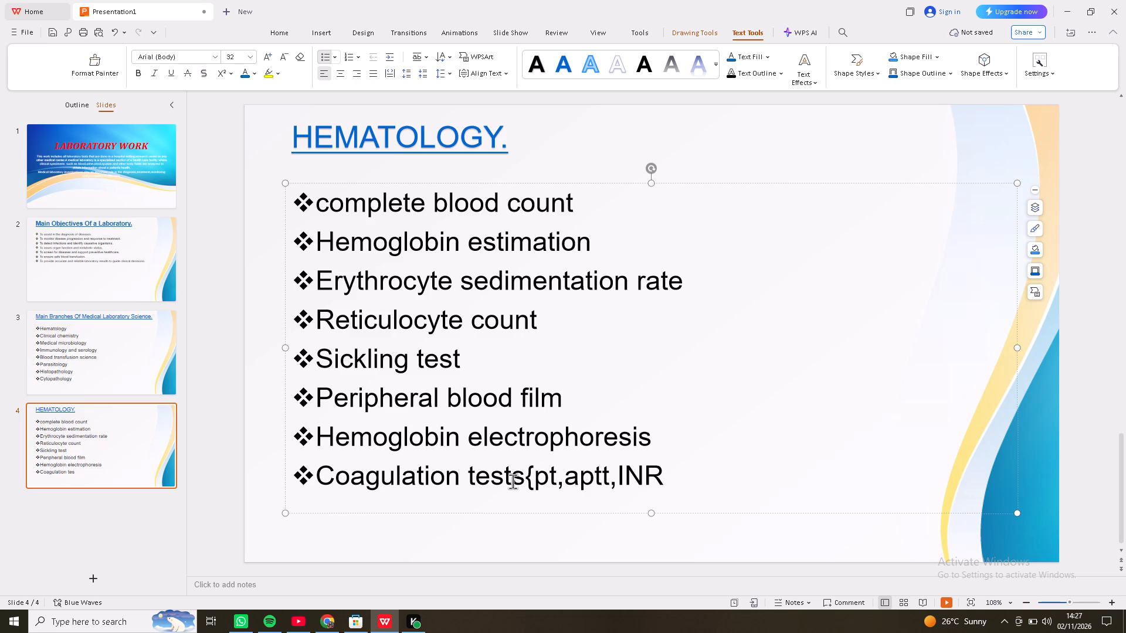
pyautogui.hotkey('shift', '}')
# Add a new title-and-content slide after the hematology slide.
pyautogui.click(96, 576)
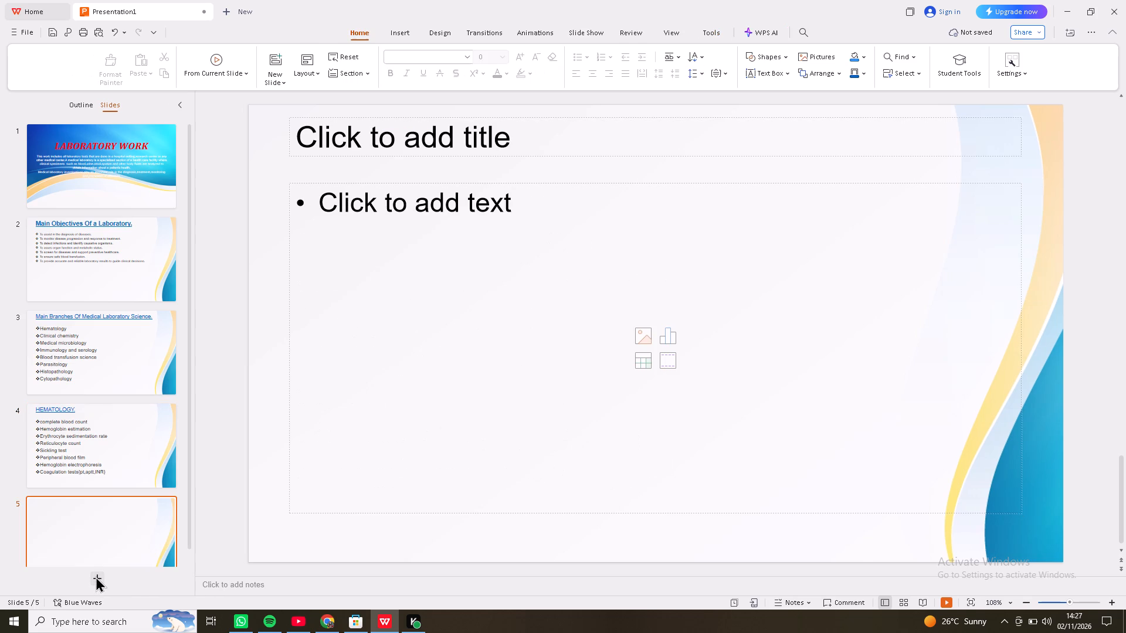
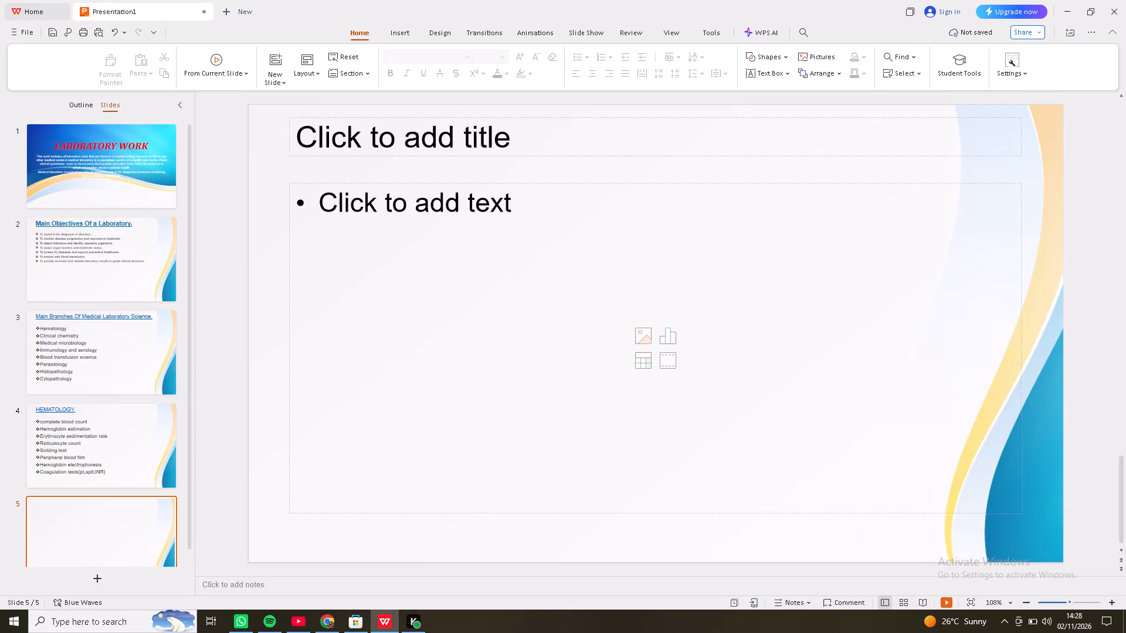
# Return to the hematology slide to review its title and bulleted list of tests.
pyautogui.click(104, 417)
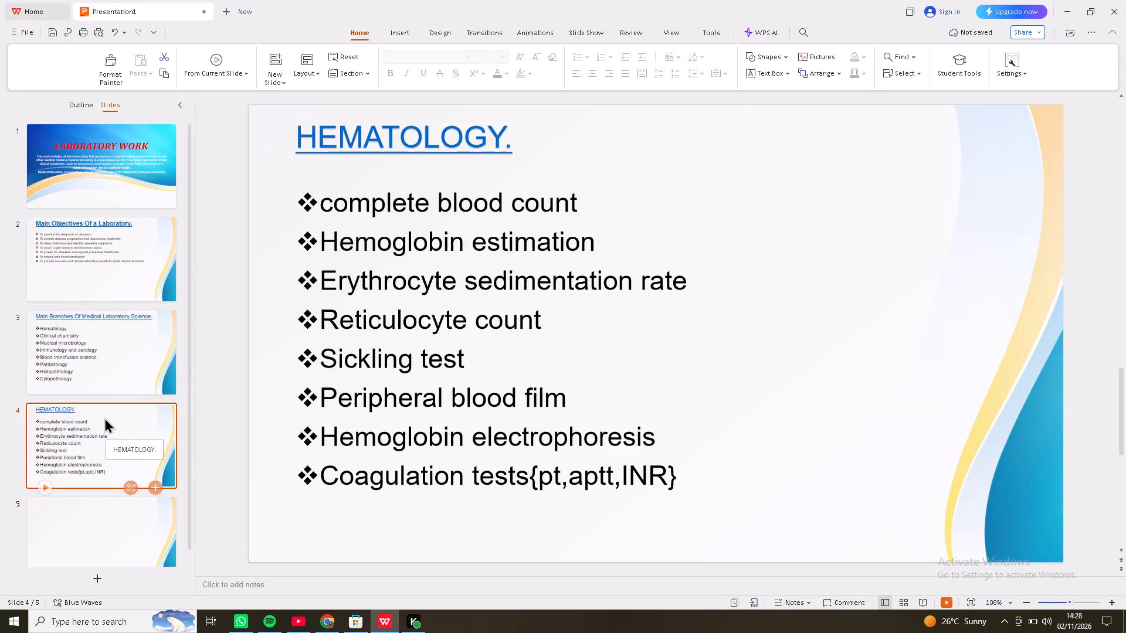
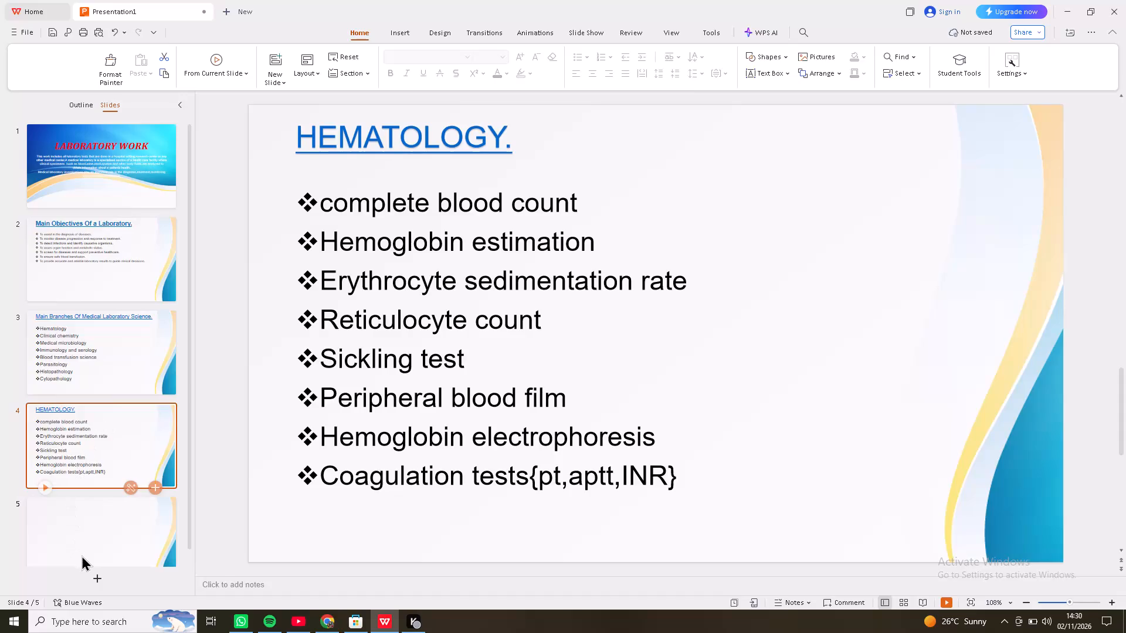
# Enter the title "CLINICAL CHEMISTRY." on the empty fifth slide.
pyautogui.click(82, 555)
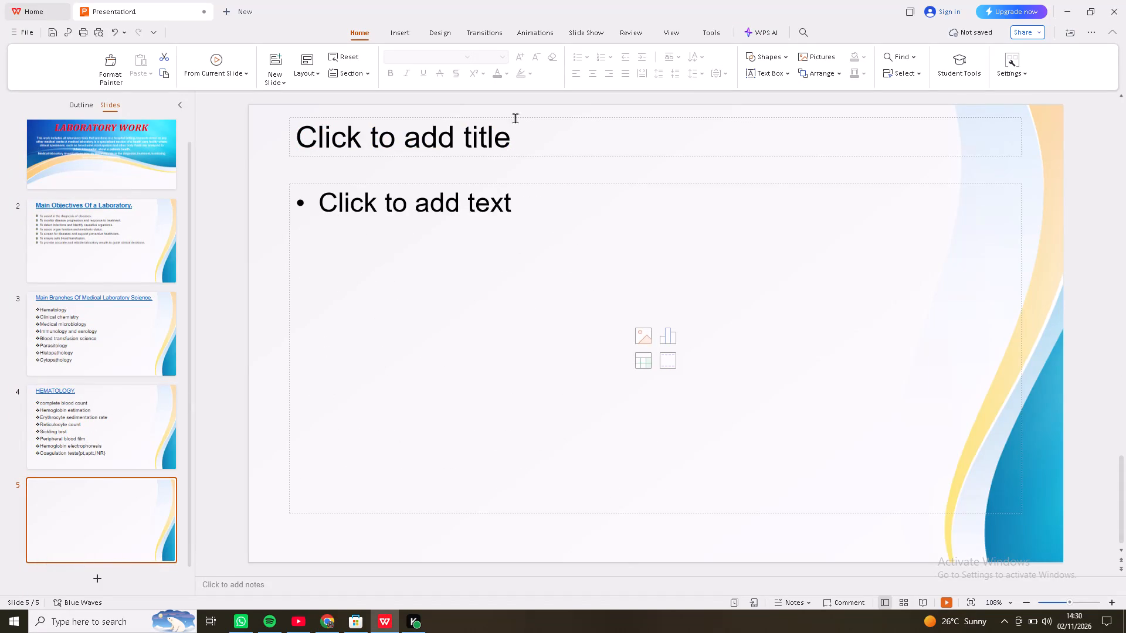
pyautogui.click(524, 140)
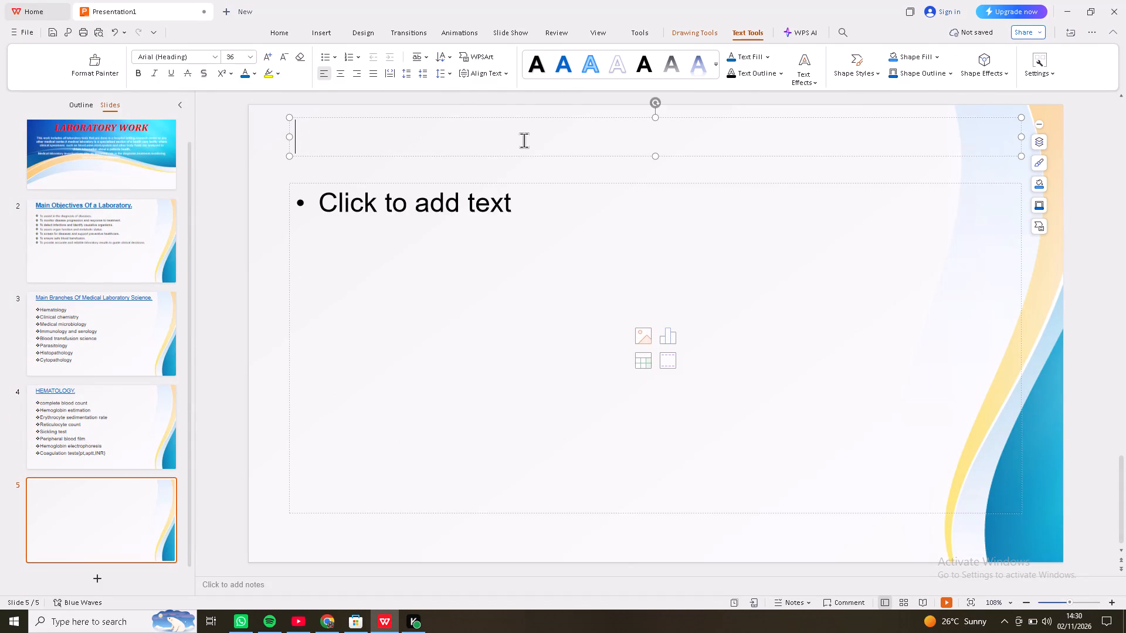
pyautogui.hotkey('shift', 'c')
pyautogui.write('LIN')
pyautogui.write('ICAL CHE')
pyautogui.write('MIST')
pyautogui.write('RY')
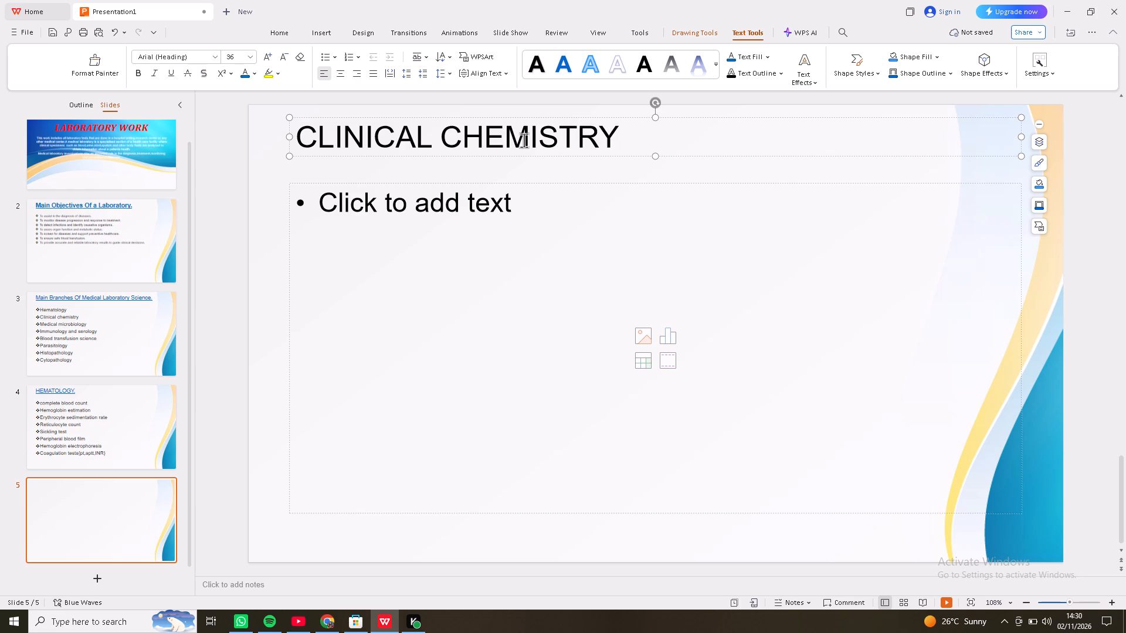
pyautogui.hotkey('shift', '>')
pyautogui.press('BackSpace')
pyautogui.hotkey('shift', '>')
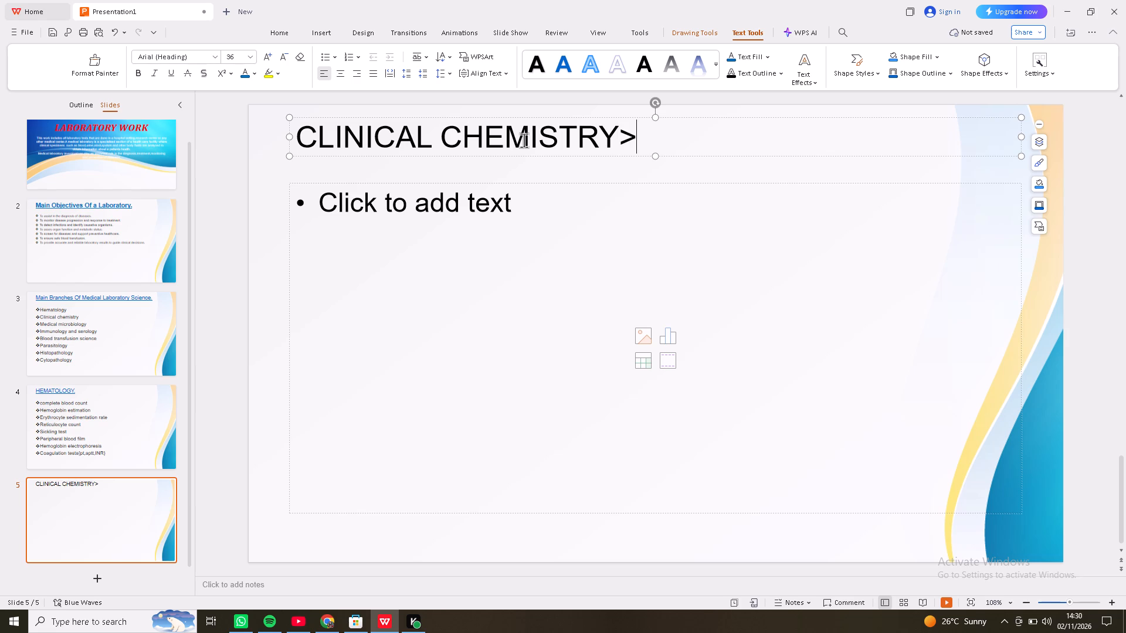
pyautogui.press('BackSpace')
pyautogui.press('.')
# Apply the solid blue preset text style to the whole clinical chemistry title.
pyautogui.moveTo(296, 134); pyautogui.dragTo(317, 131)
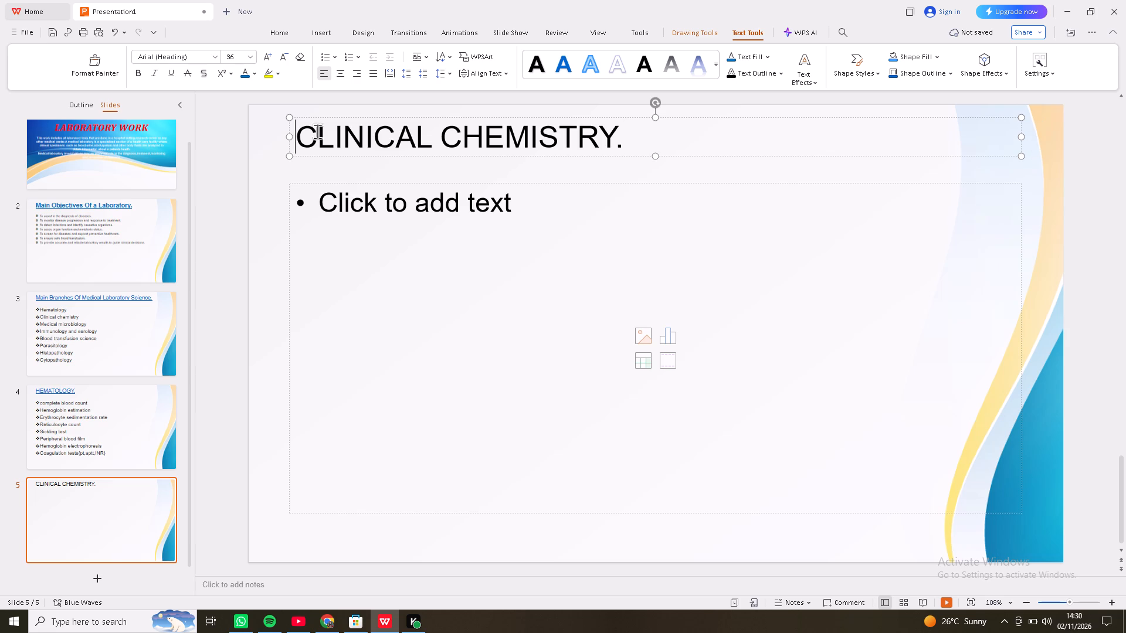
pyautogui.moveTo(317, 131); pyautogui.dragTo(633, 136)
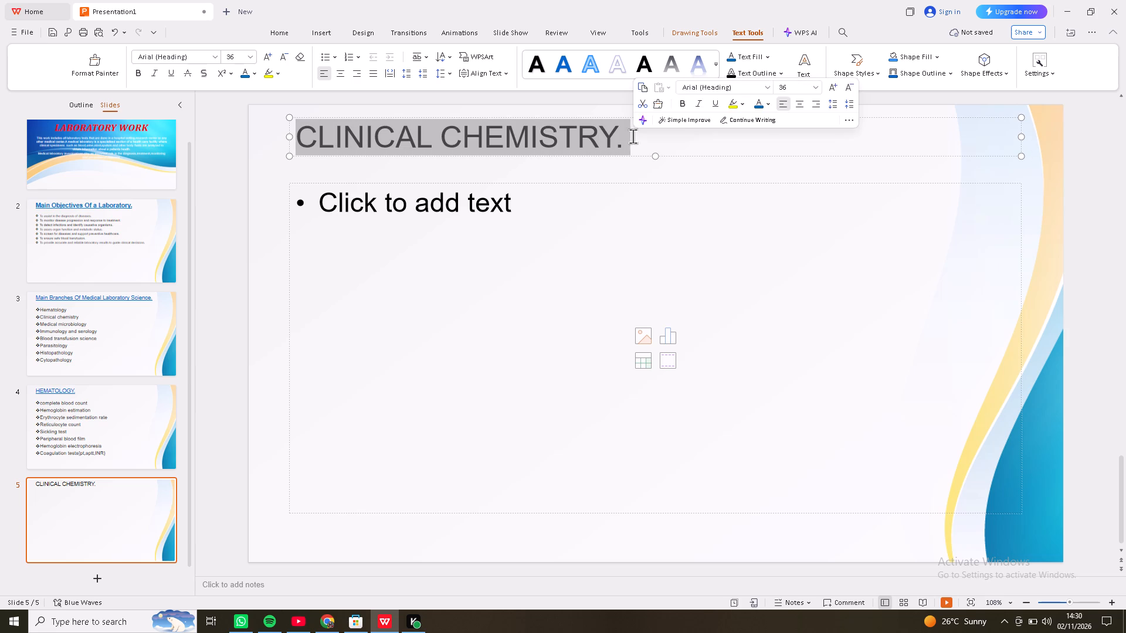
pyautogui.click(252, 73)
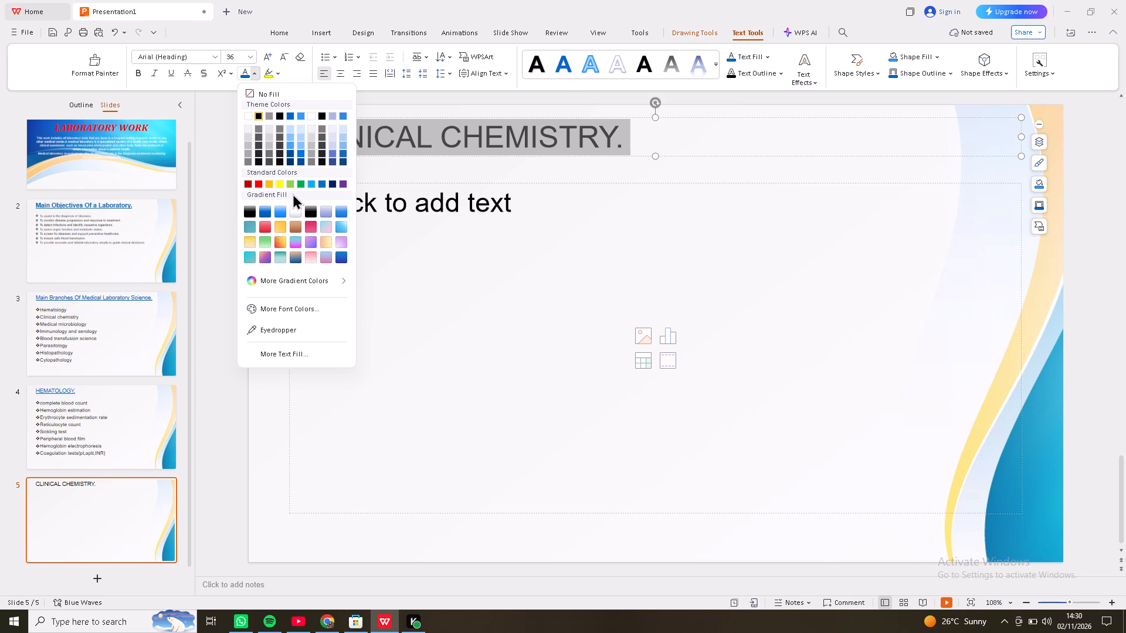
pyautogui.click(564, 70)
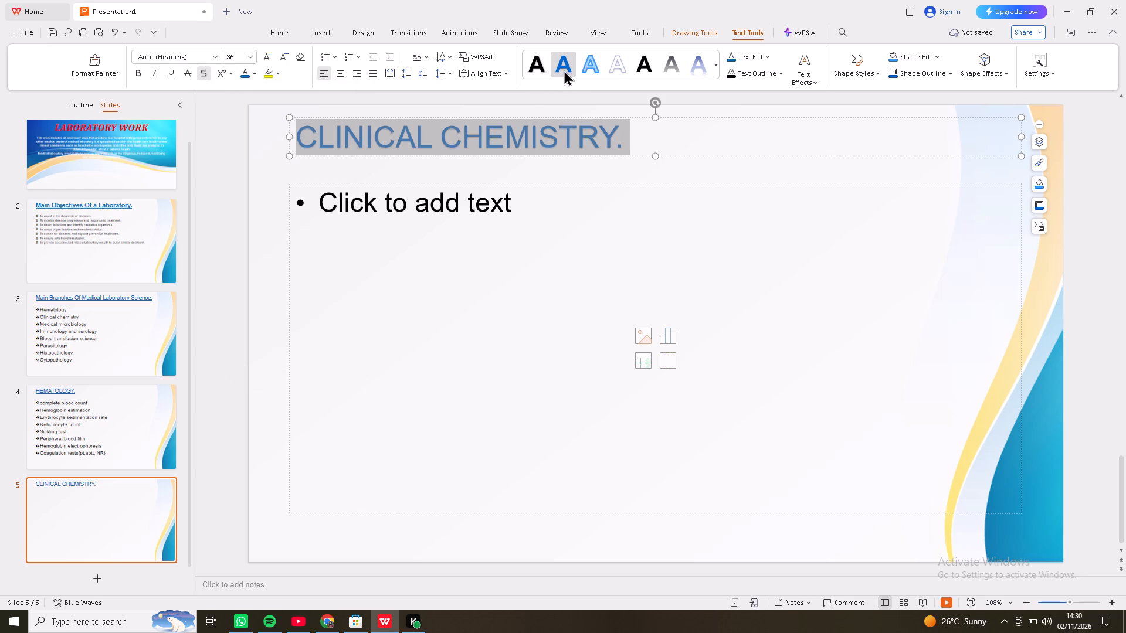
# Start a list with four-diamond bullets in the slide body, containing "Renal function tests" and "Liver function tests".
pyautogui.click(534, 214)
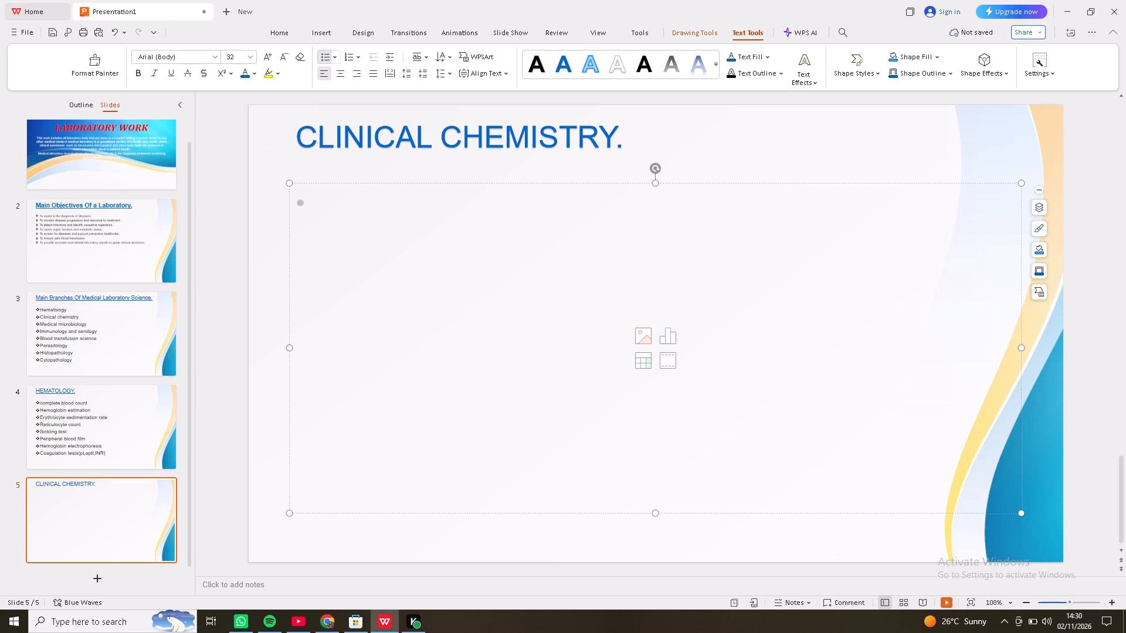
pyautogui.click(337, 57)
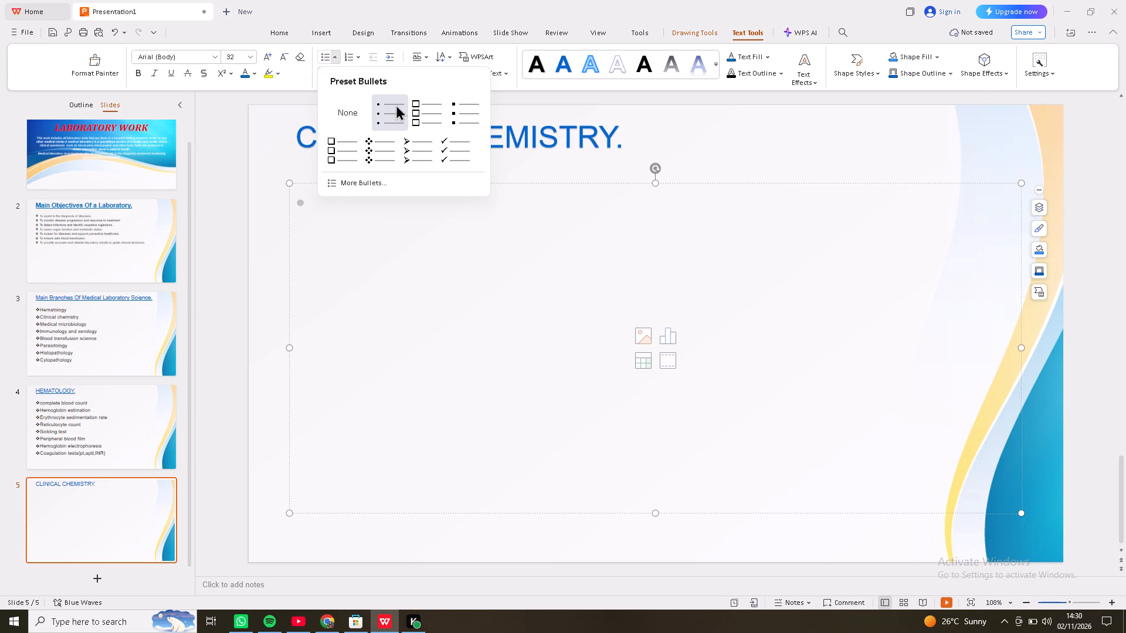
pyautogui.click(382, 143)
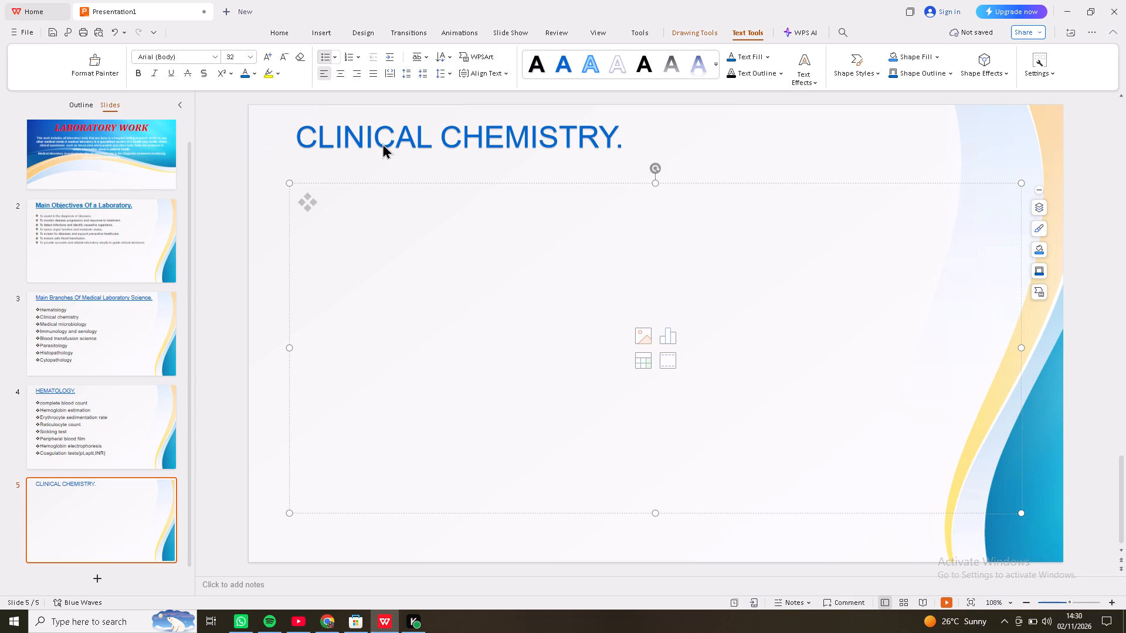
pyautogui.write('Re')
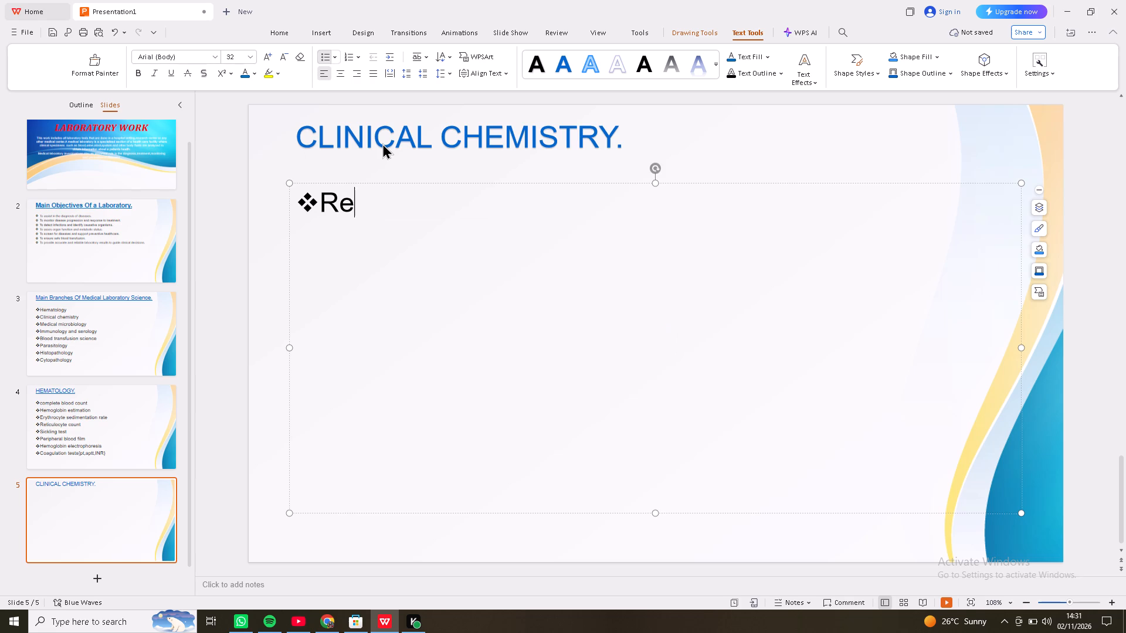
pyautogui.write('nal')
pyautogui.press('space')
pyautogui.write('function')
pyautogui.press('space')
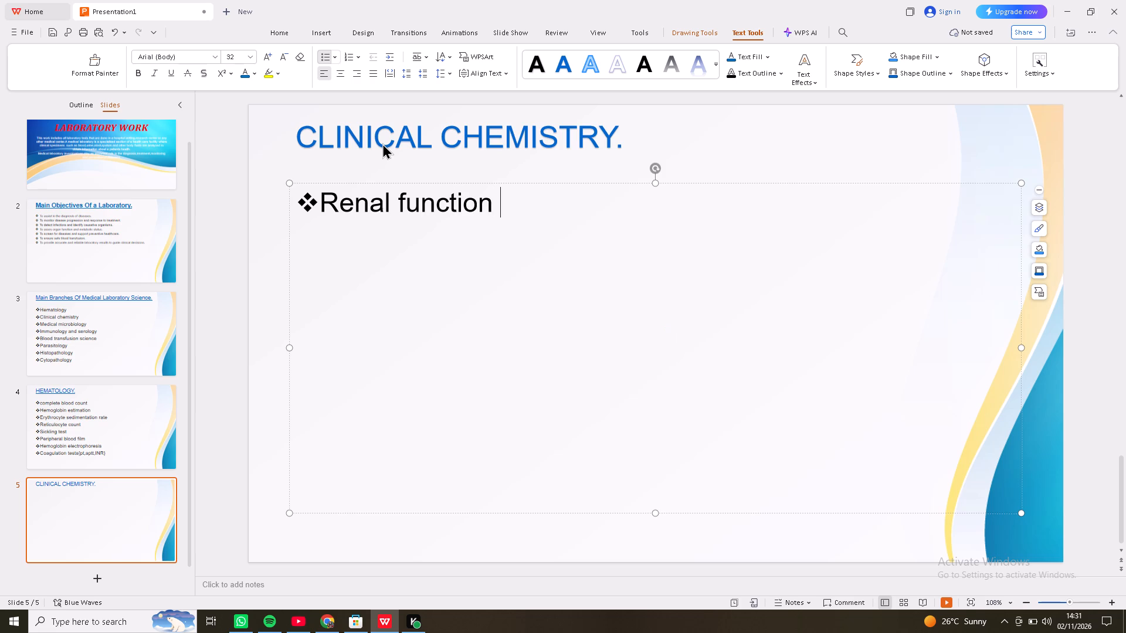
pyautogui.write('tests')
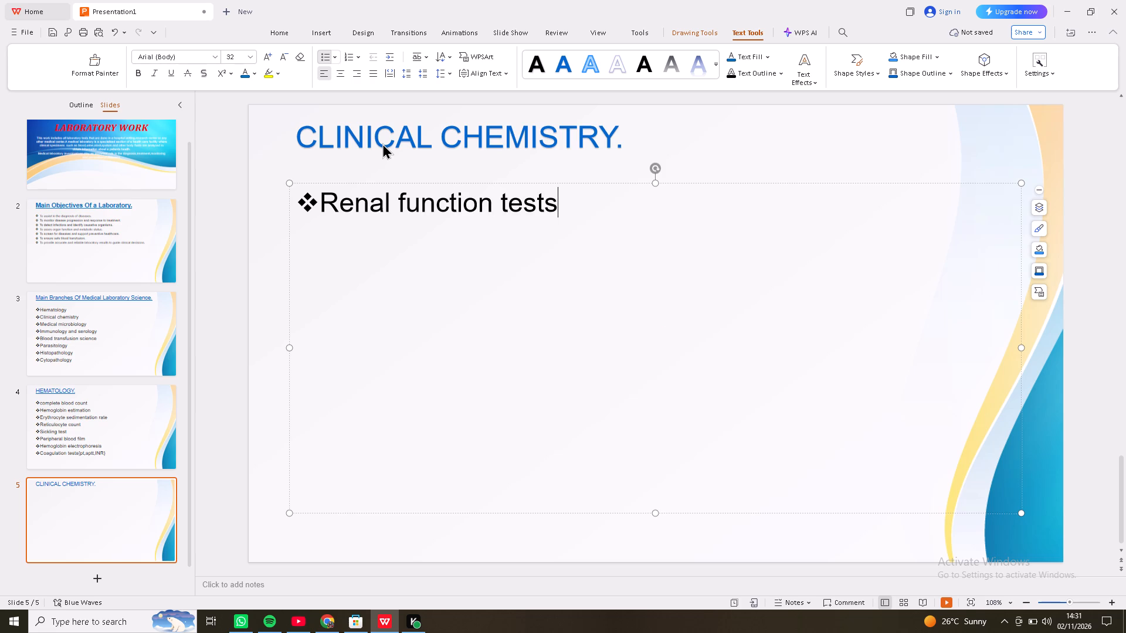
pyautogui.press('Return')
pyautogui.write('Li')
pyautogui.write('ver')
pyautogui.press('space')
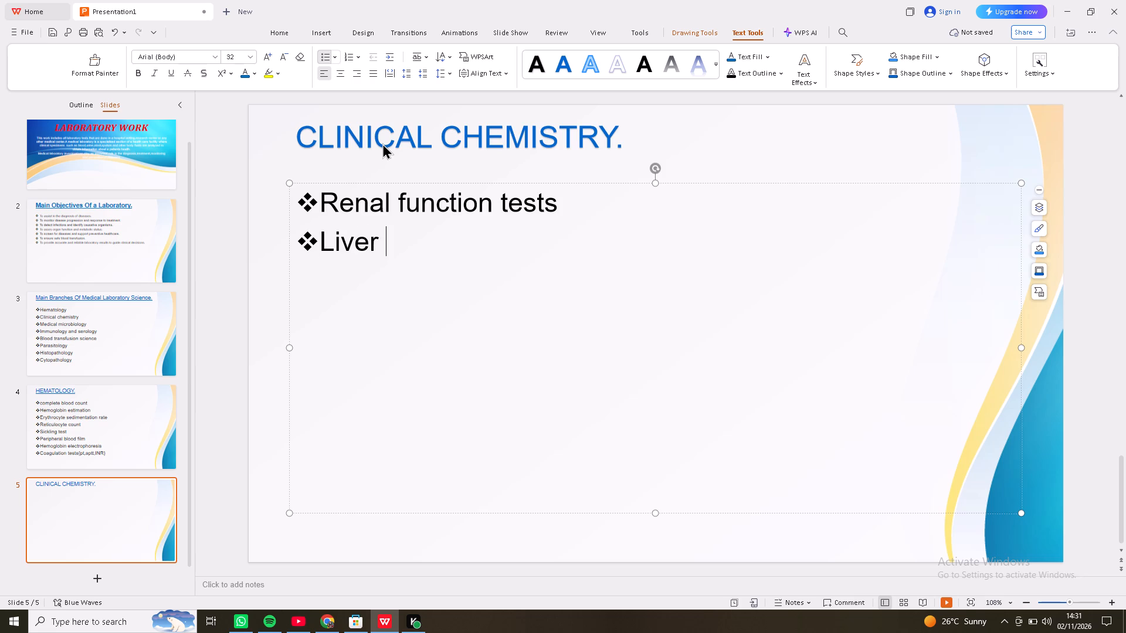
pyautogui.write('function tests')
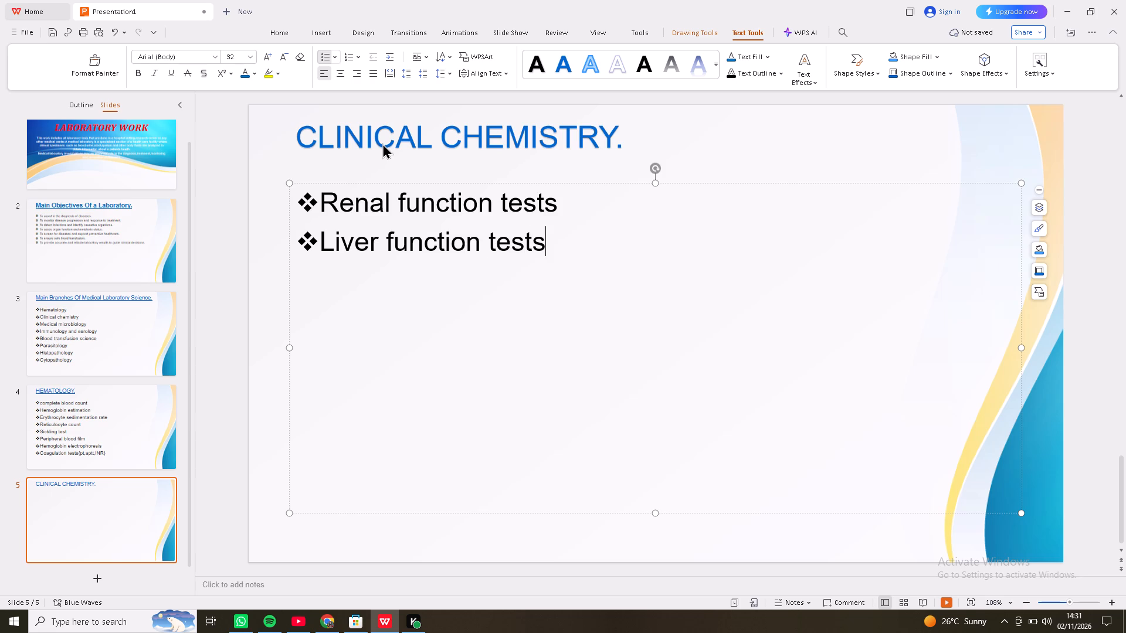
# Add the bullets "Electrolyte tests", "Lipid profile" and "Glucose tests" to the clinical chemistry list.
pyautogui.press('Return')
pyautogui.hotkey('shift', 'e')
pyautogui.write('lectrolyte te')
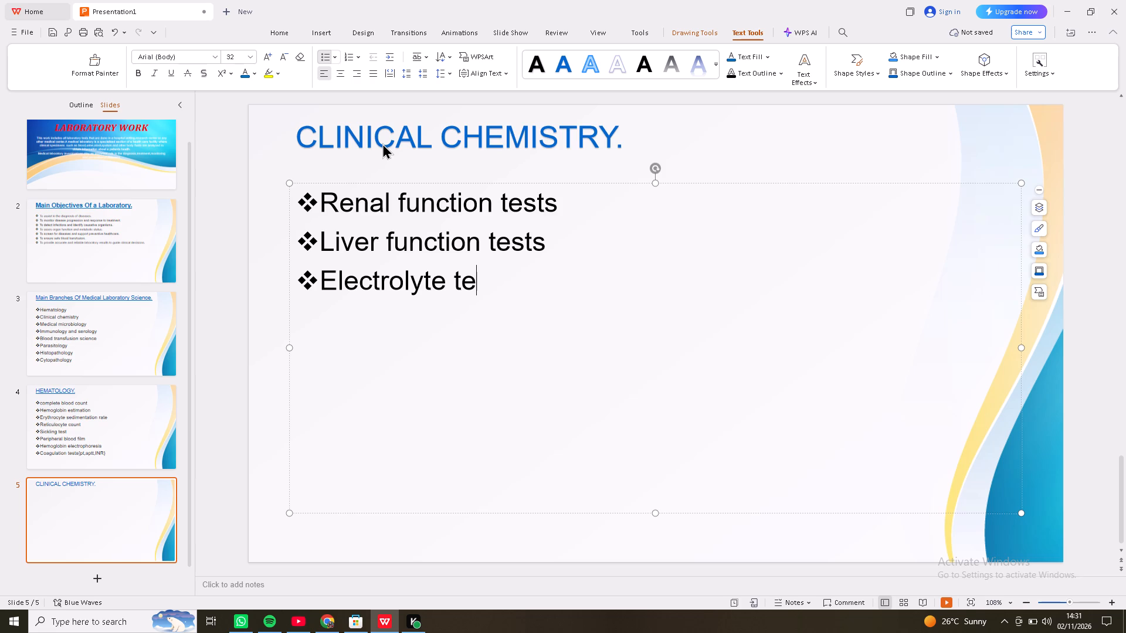
pyautogui.write('st')
pyautogui.press('s')
pyautogui.press('Return')
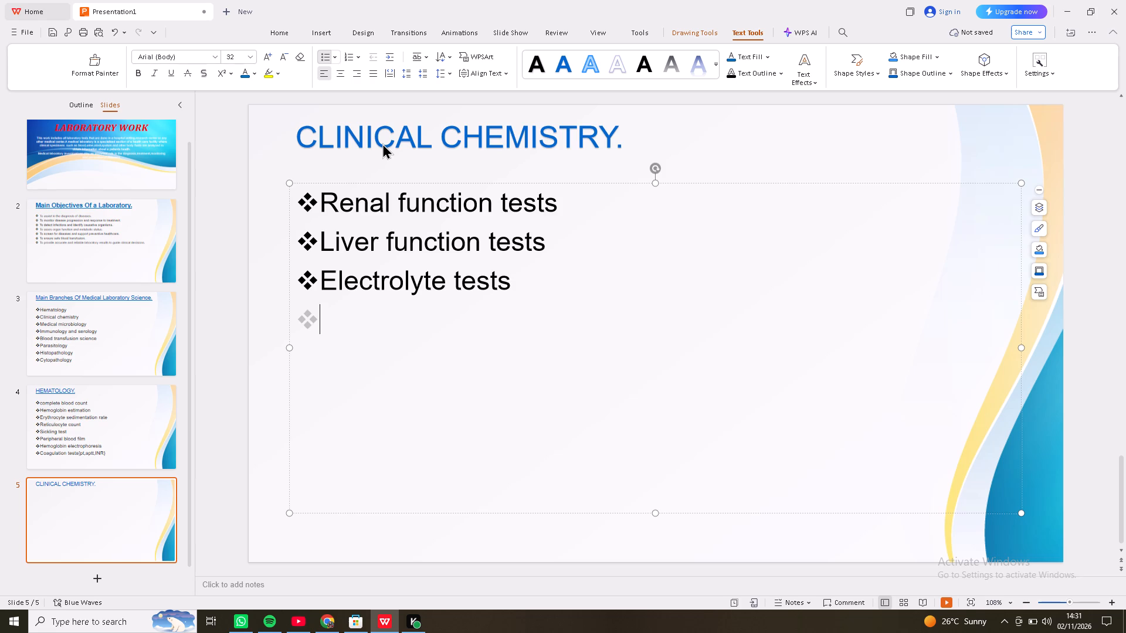
pyautogui.write('Lipid')
pyautogui.press('space')
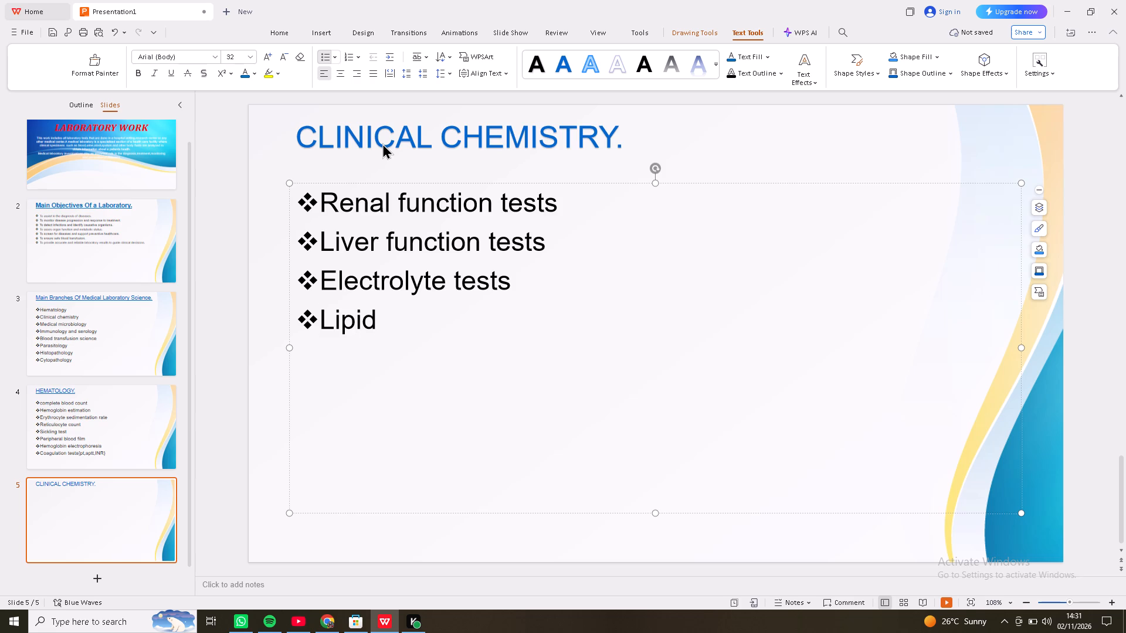
pyautogui.press('p')
pyautogui.write('rofi')
pyautogui.write('le')
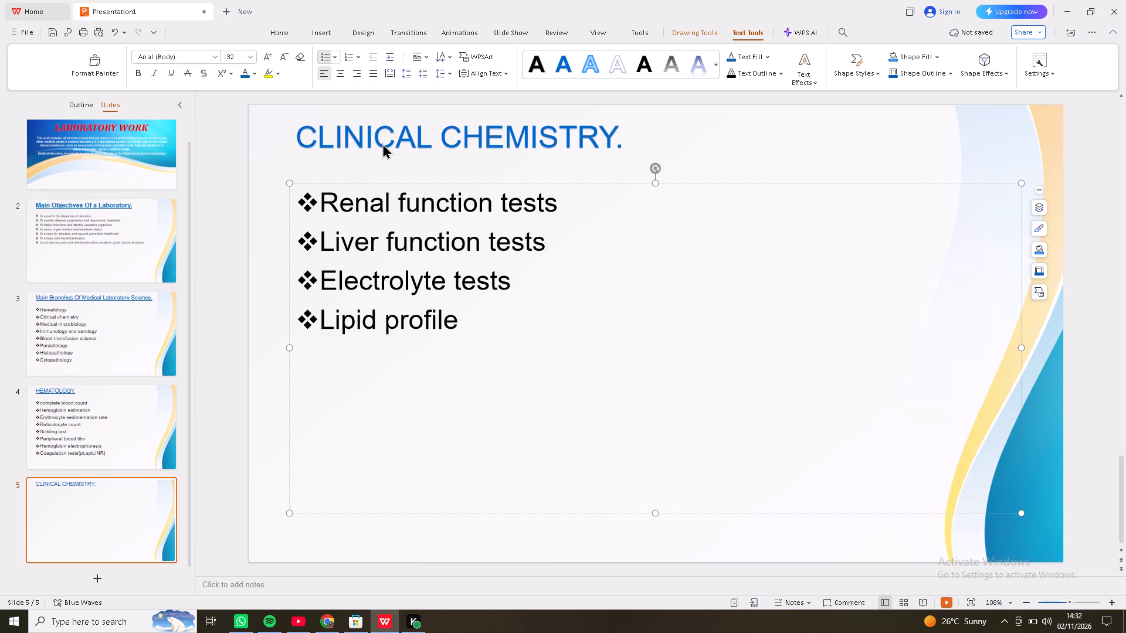
pyautogui.press('Return')
pyautogui.hotkey('shift', 'g')
pyautogui.write('lucose tests')
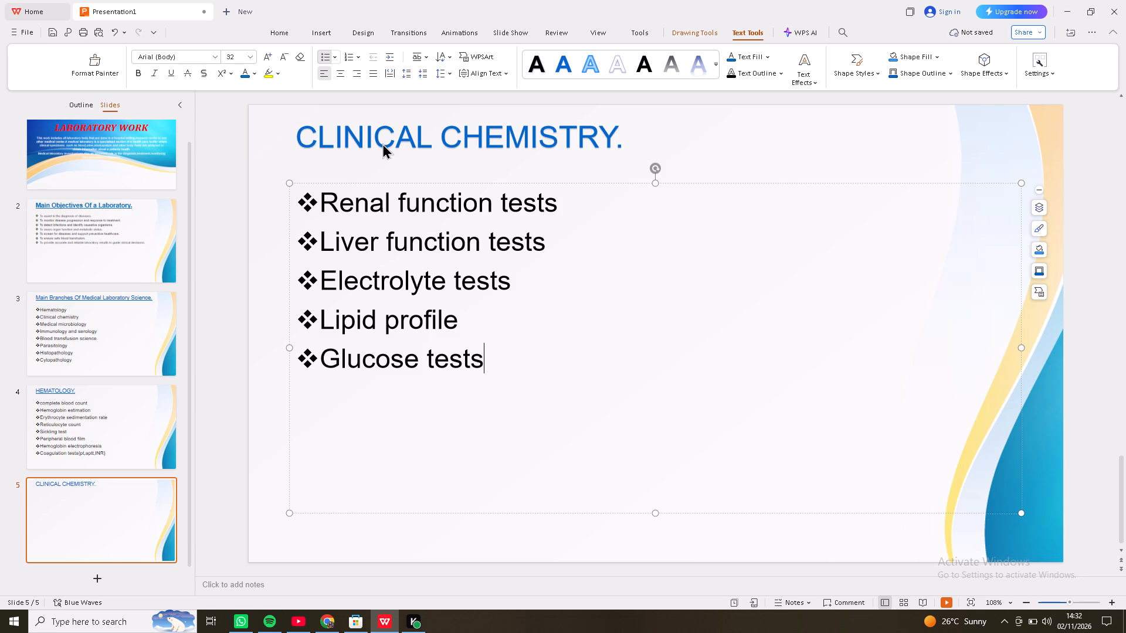
# Add the bullets "Thyroid function tests", "Iron studies" and "Biomarkers" to the end of the clinical chemistry list.
pyautogui.press('Return')
pyautogui.write('TH')
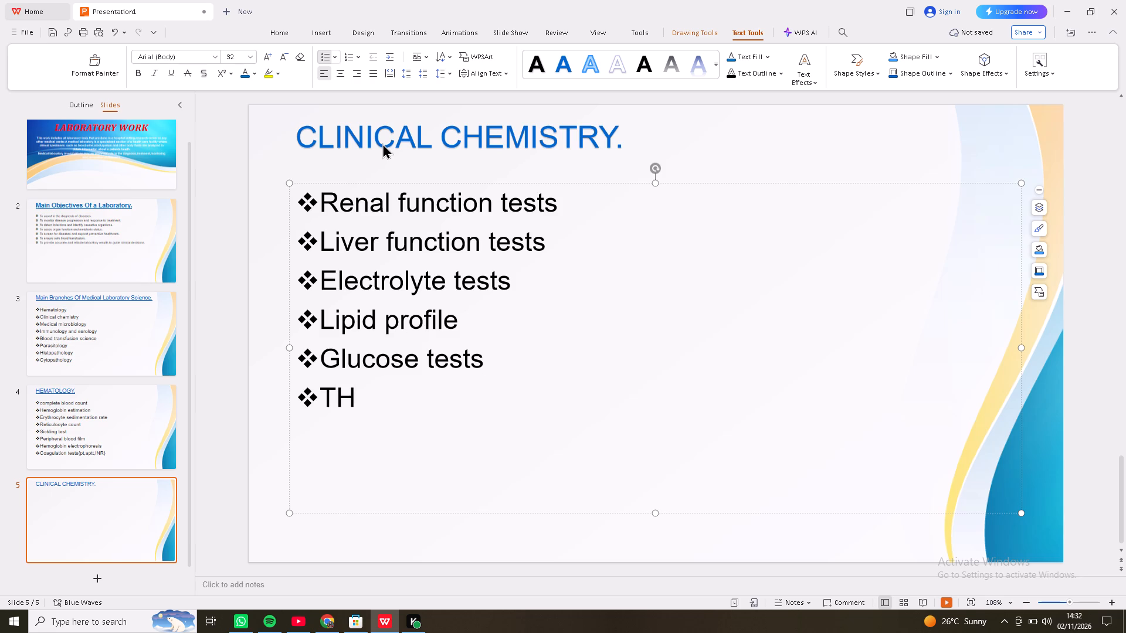
pyautogui.press('BackSpace')
pyautogui.write('hy')
pyautogui.write('roid funct')
pyautogui.write('ion tests')
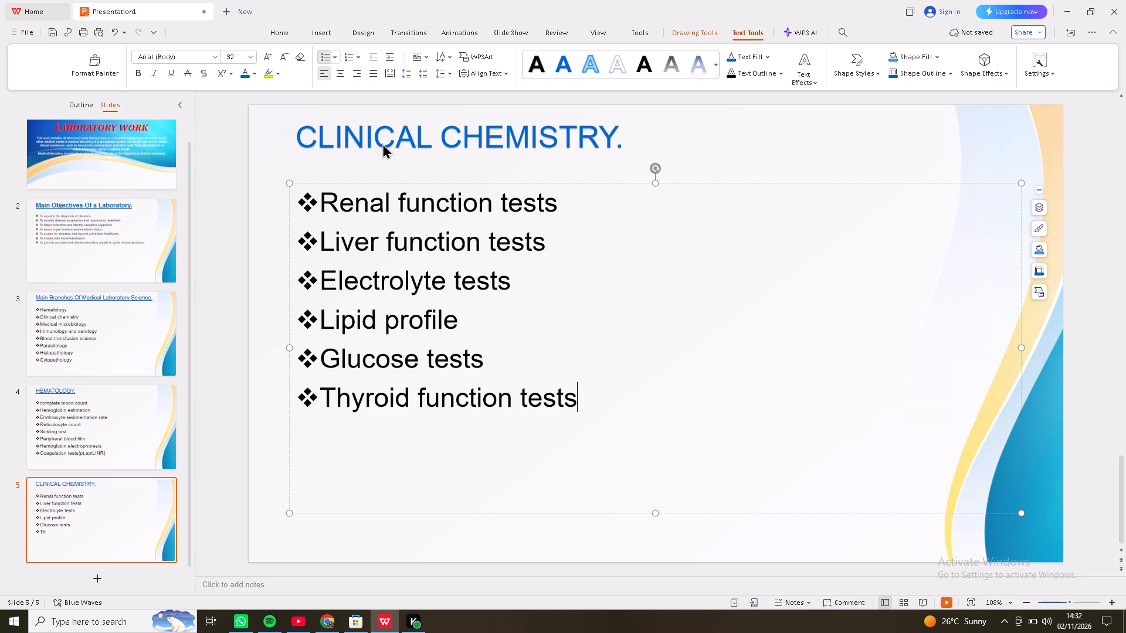
pyautogui.press('Return')
pyautogui.write('Iron st')
pyautogui.write('udies')
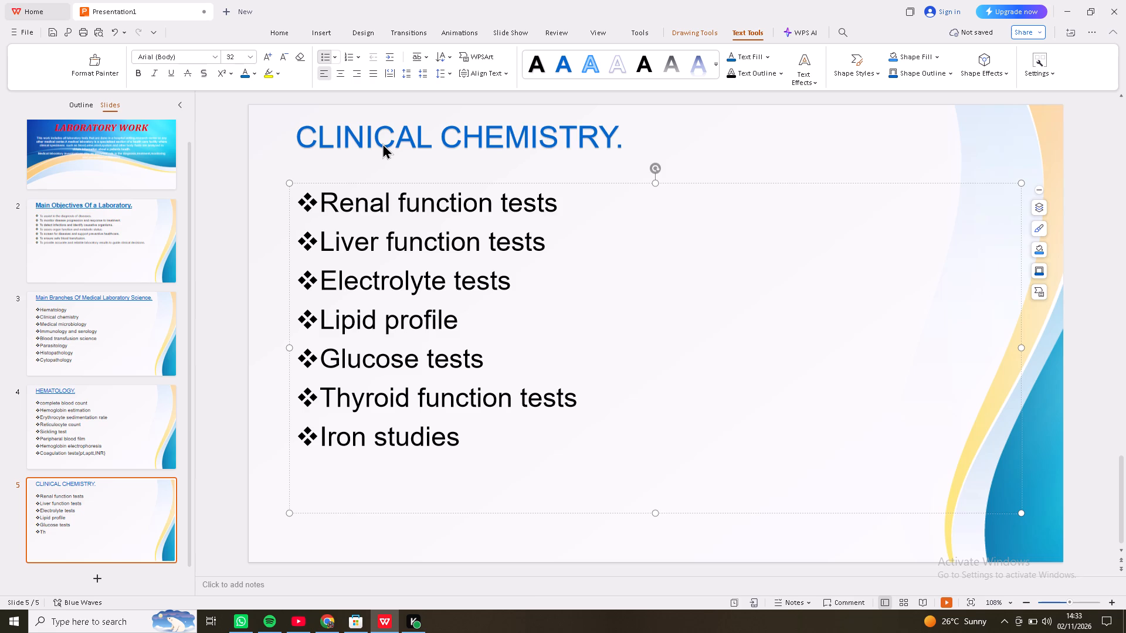
pyautogui.press('Return')
pyautogui.hotkey('shift', 'b')
pyautogui.write('io')
pyautogui.write('marker')
pyautogui.press('s')
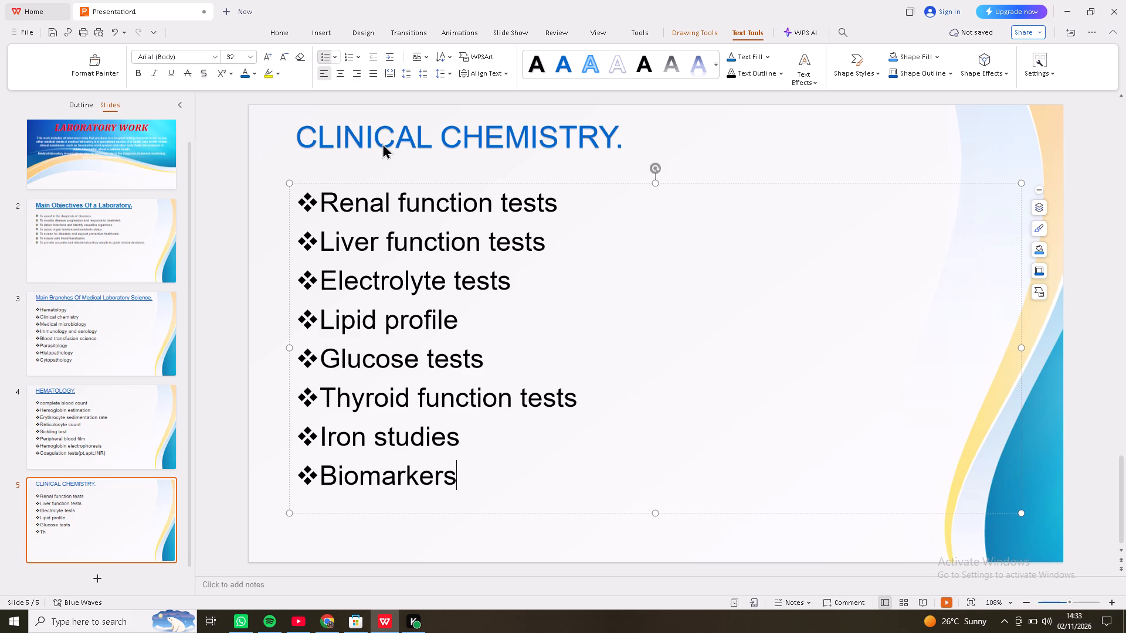
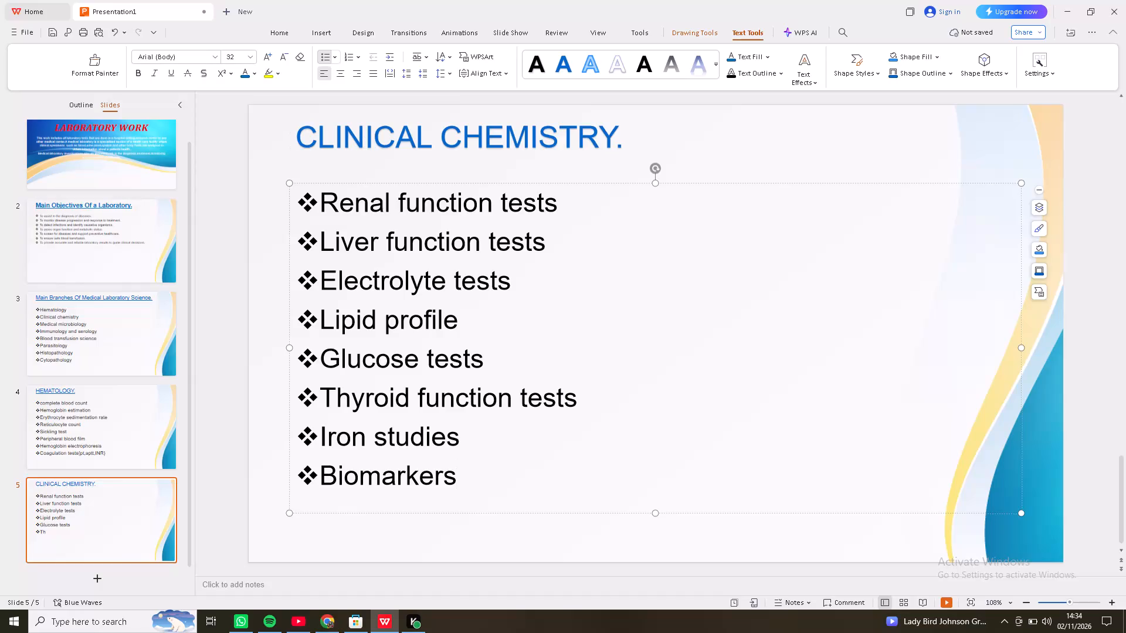
# Add a new slide after the clinical chemistry slide and title it "MEDICAL MICROBIOLOGY.".
pyautogui.click(97, 583)
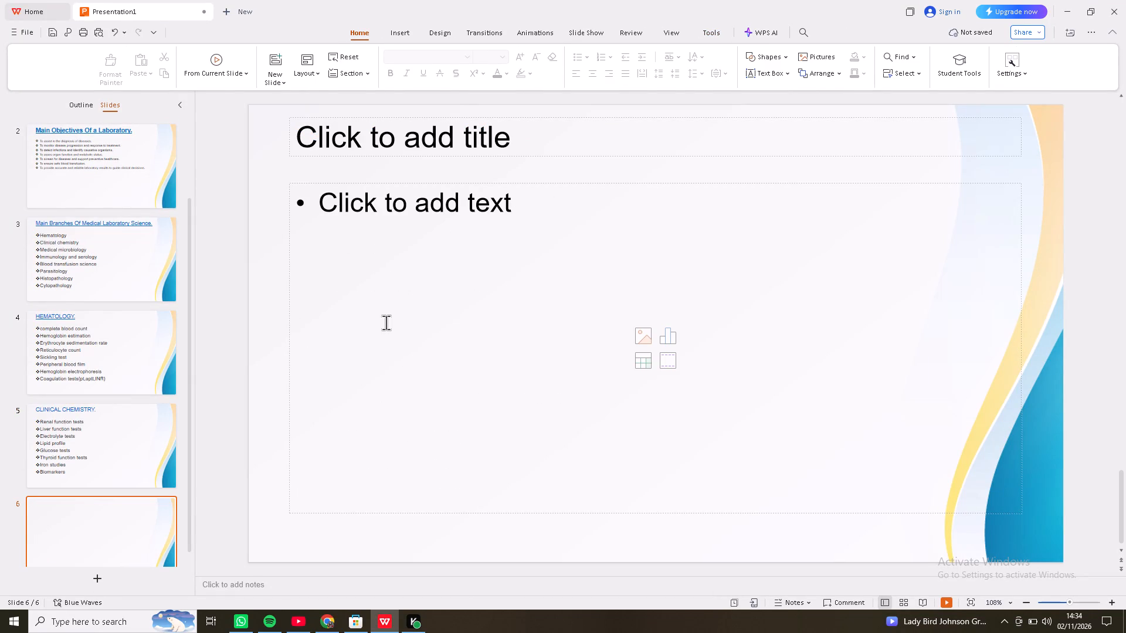
pyautogui.click(435, 139)
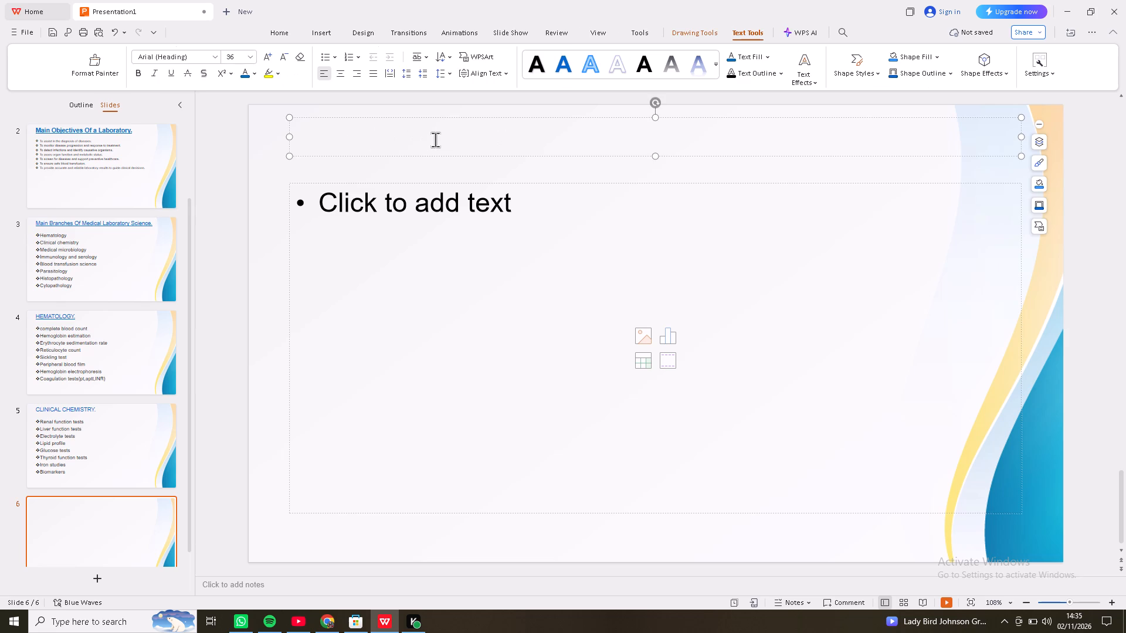
pyautogui.hotkey('shift', 'm')
pyautogui.write('ED')
pyautogui.write('IC')
pyautogui.hotkey('shift', 'a')
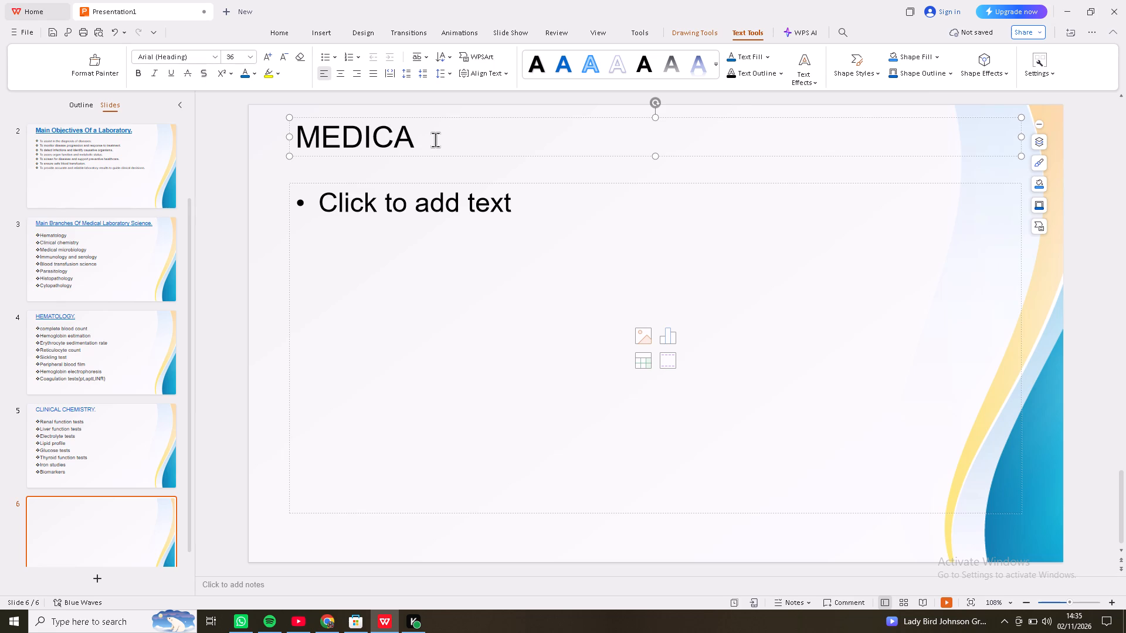
pyautogui.write('L MICROBIO')
pyautogui.write('LOGY')
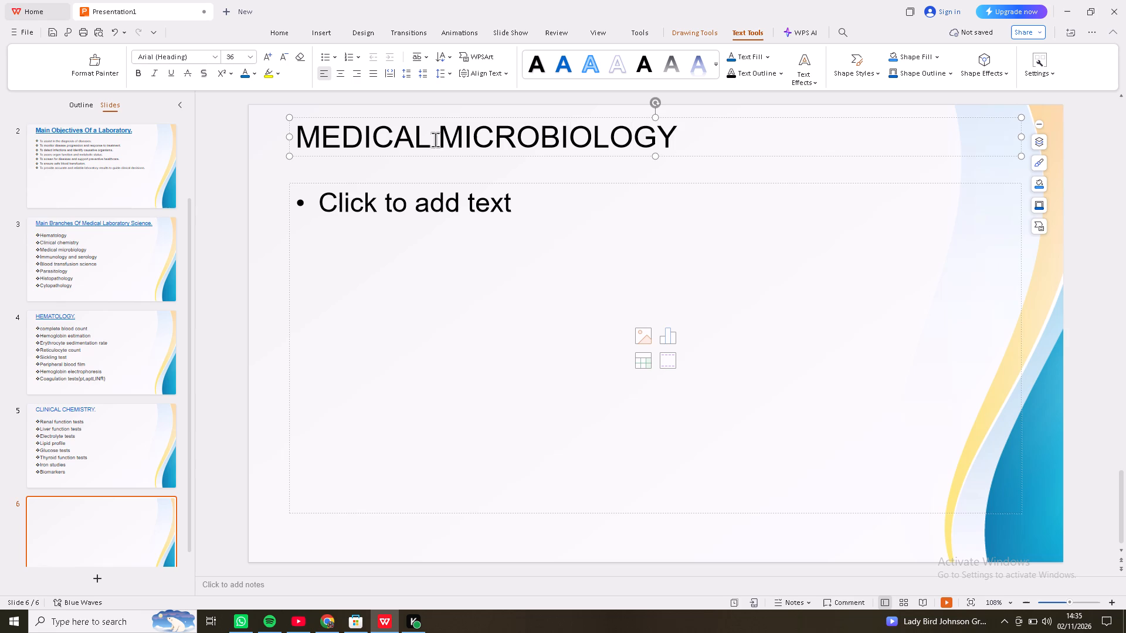
pyautogui.hotkey('shift', '>')
pyautogui.press('BackSpace')
pyautogui.press('.')
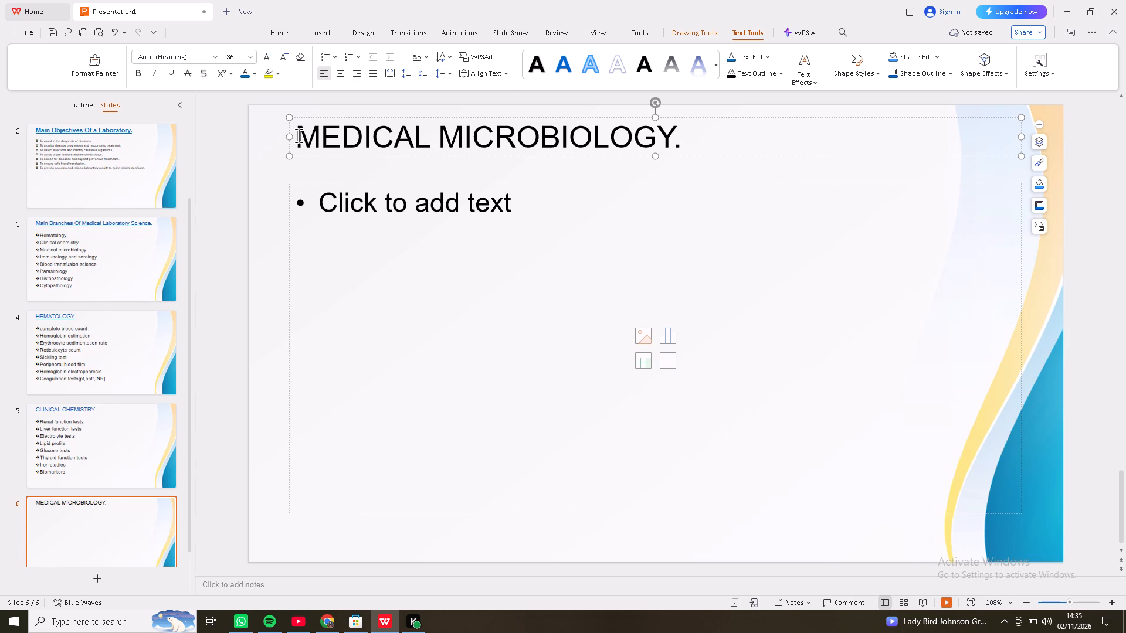
# Apply the solid blue preset text style to the whole medical microbiology title.
pyautogui.moveTo(297, 135); pyautogui.dragTo(554, 128)
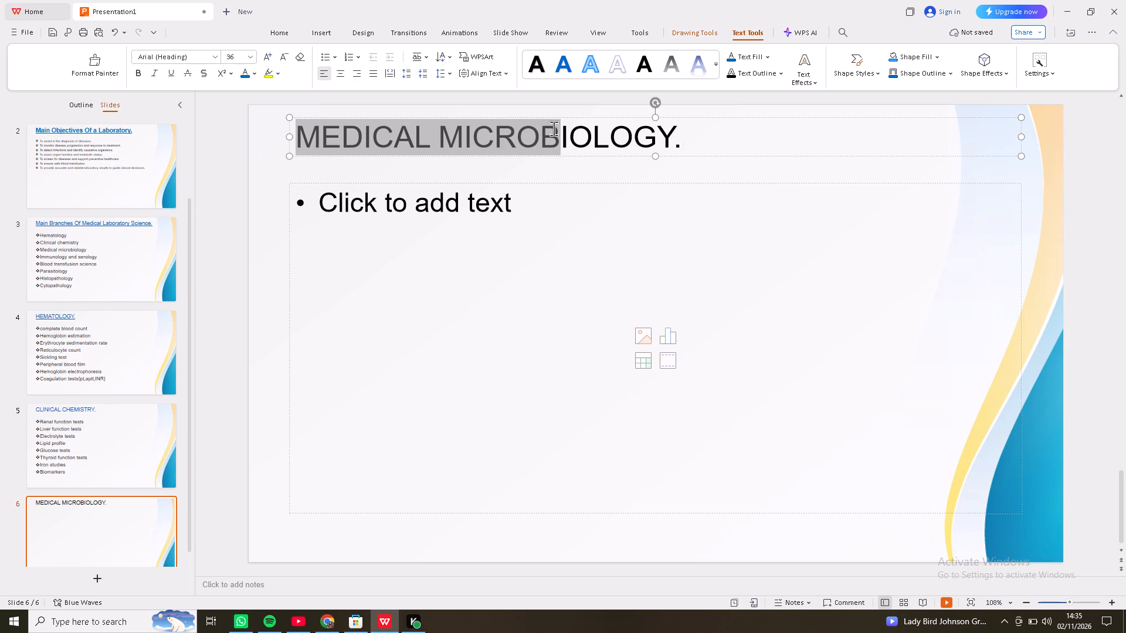
pyautogui.moveTo(554, 128); pyautogui.dragTo(683, 130)
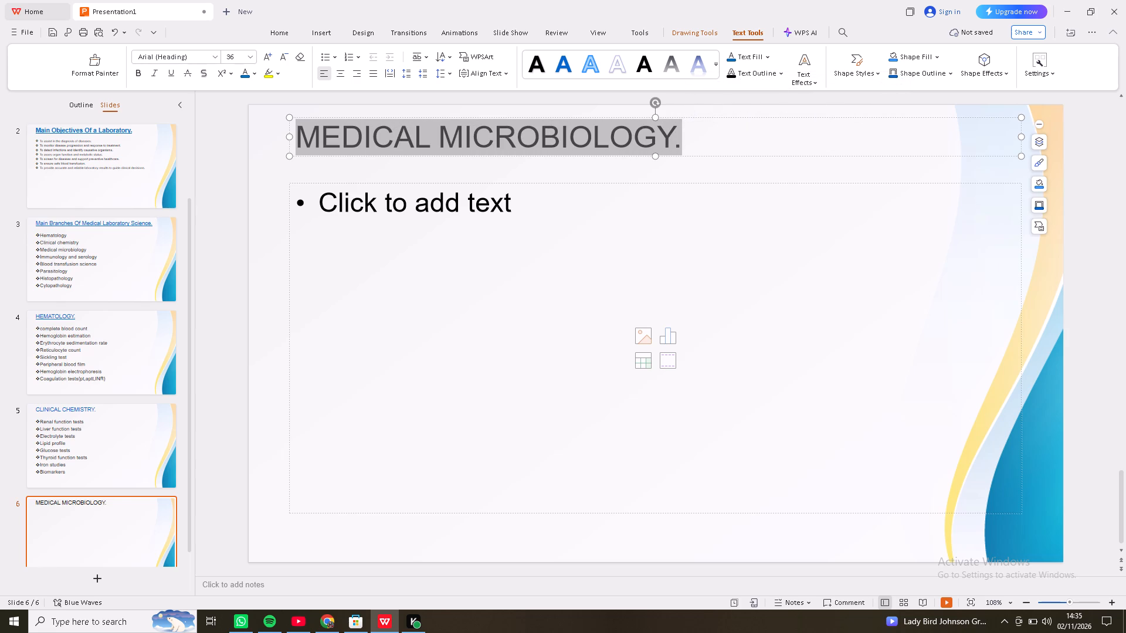
pyautogui.click(561, 70)
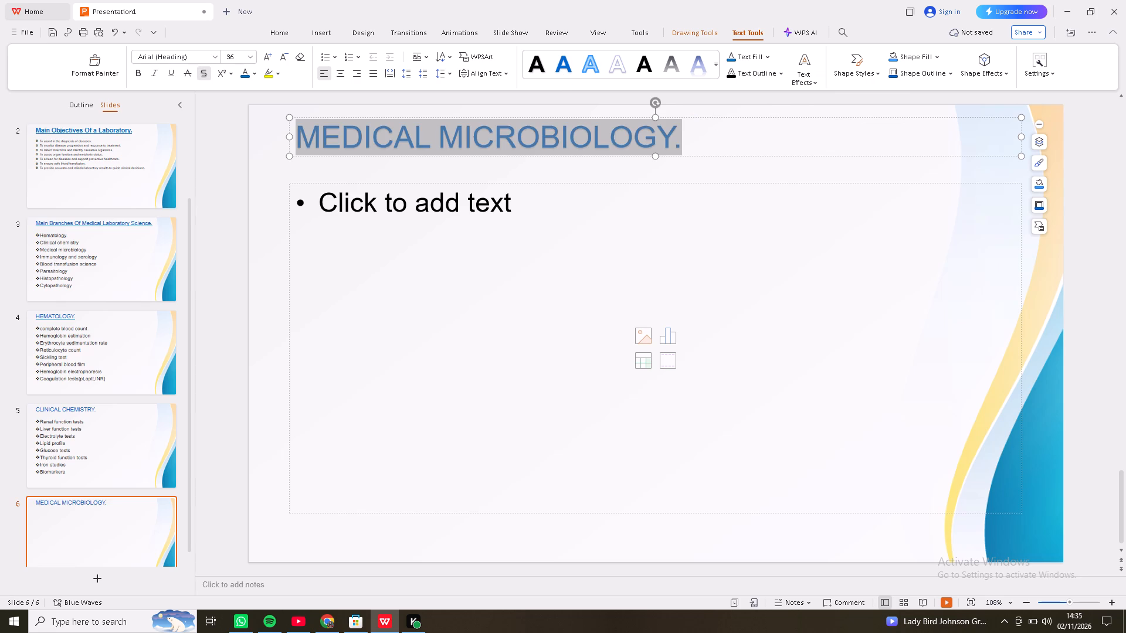
# Start a list with four-diamond bullets in the slide body, with "Bacterial culture and identification" as its first item.
pyautogui.click(524, 211)
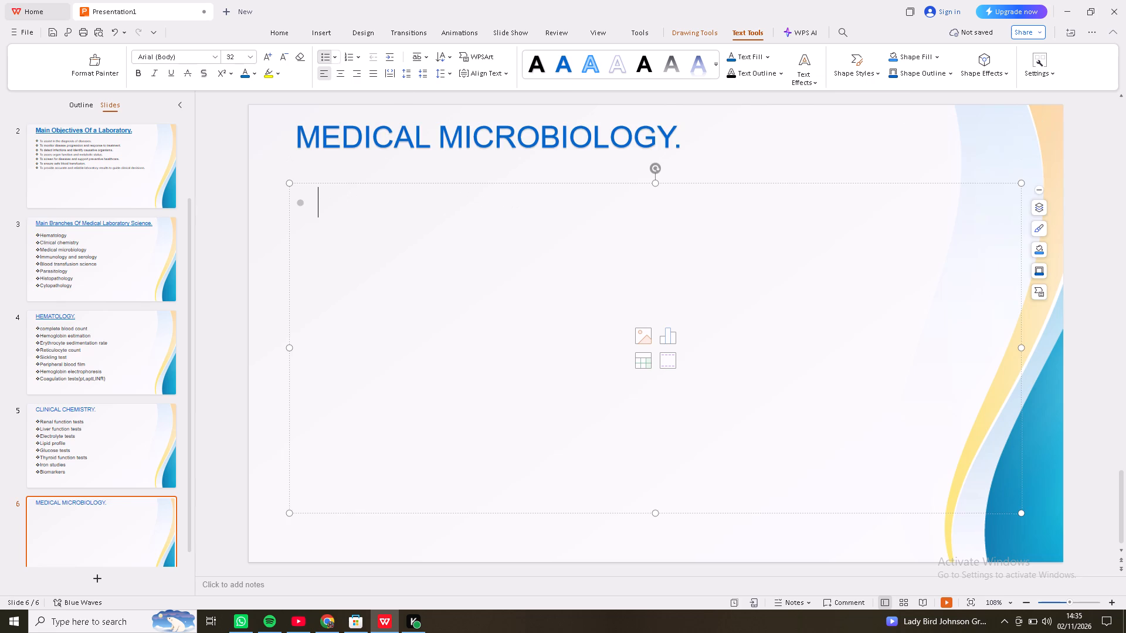
pyautogui.click(340, 55)
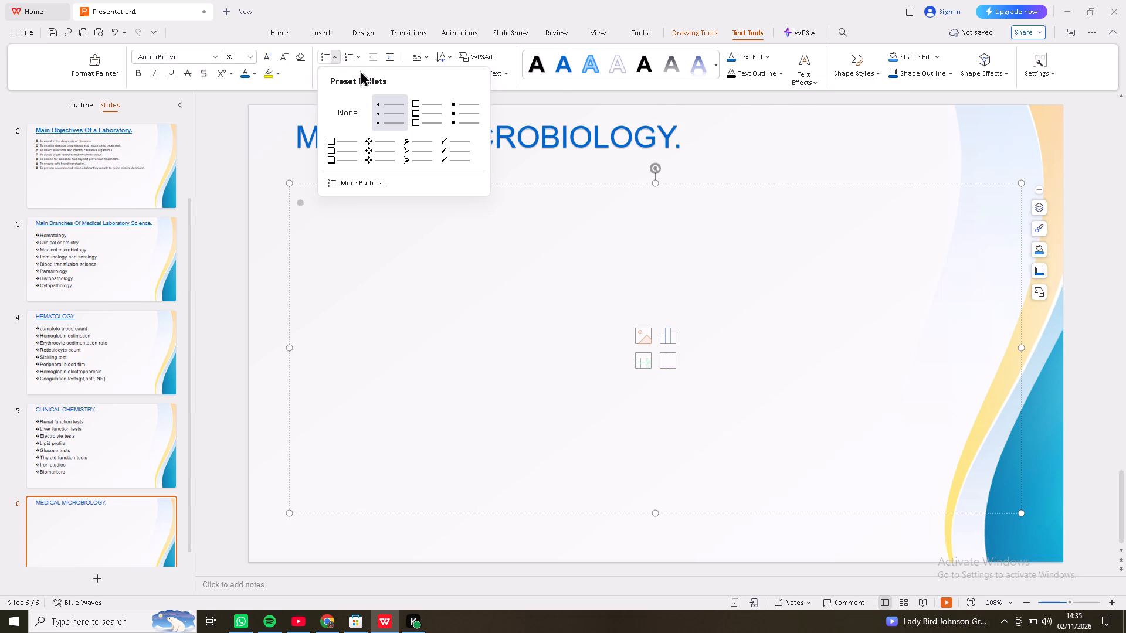
pyautogui.click(365, 152)
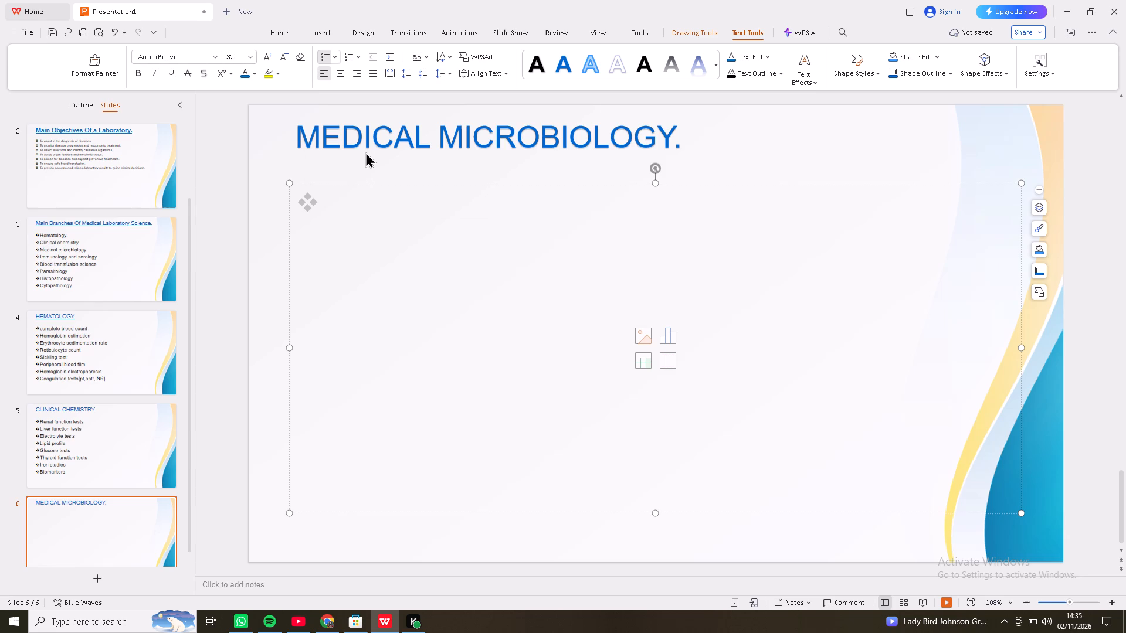
pyautogui.hotkey('shift', 'b')
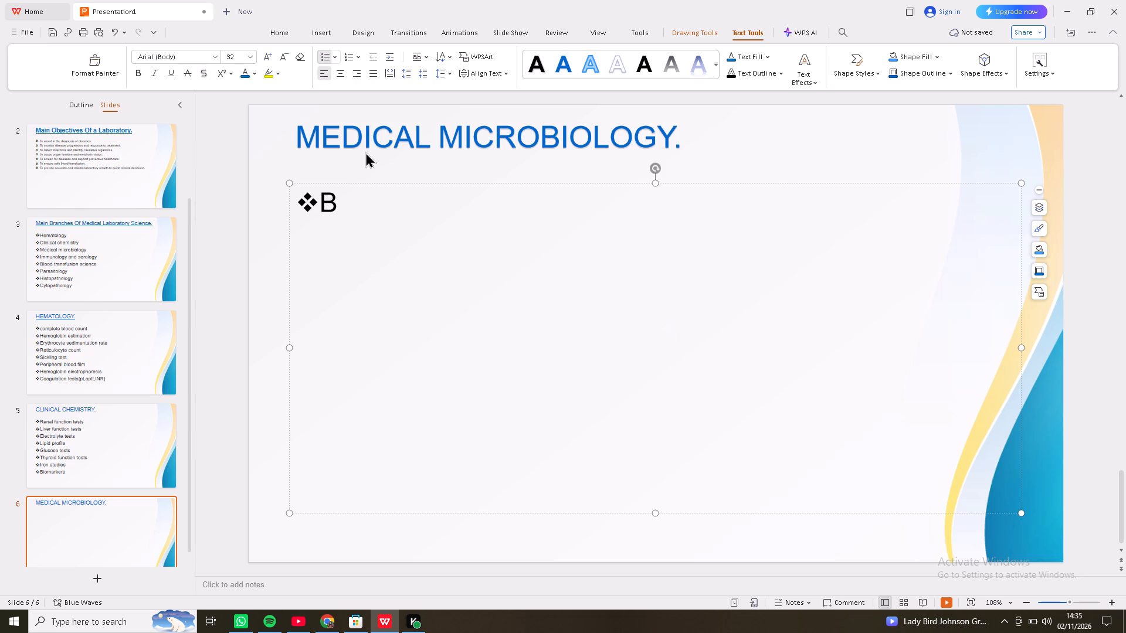
pyautogui.write('ac')
pyautogui.write('terial culture and ide')
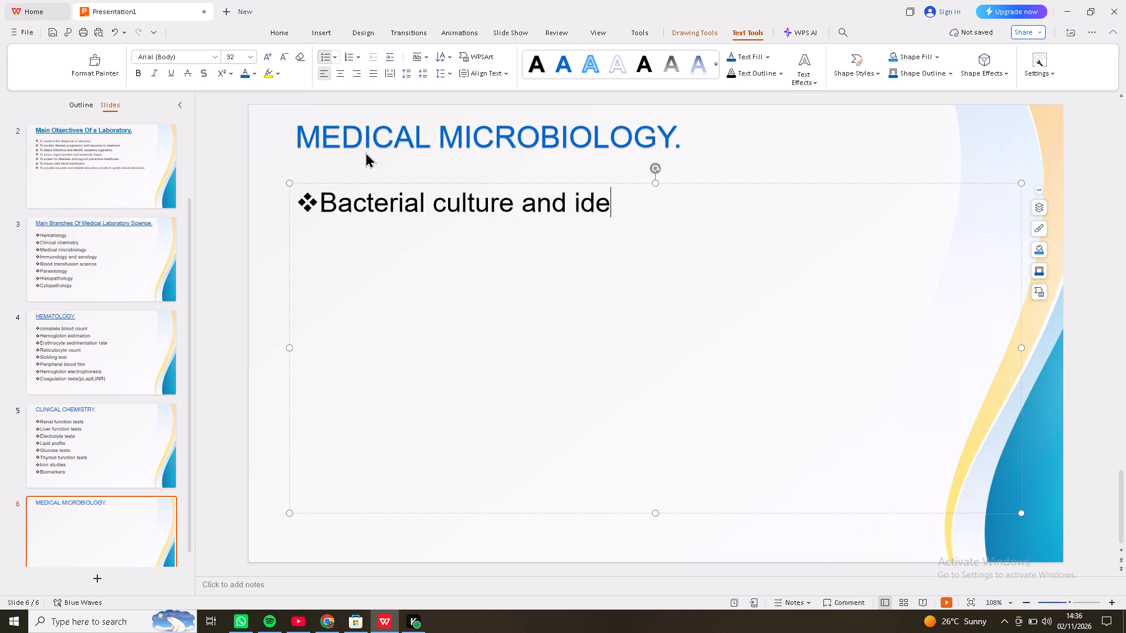
pyautogui.press('n')
pyautogui.write('tifica')
pyautogui.write('tion')
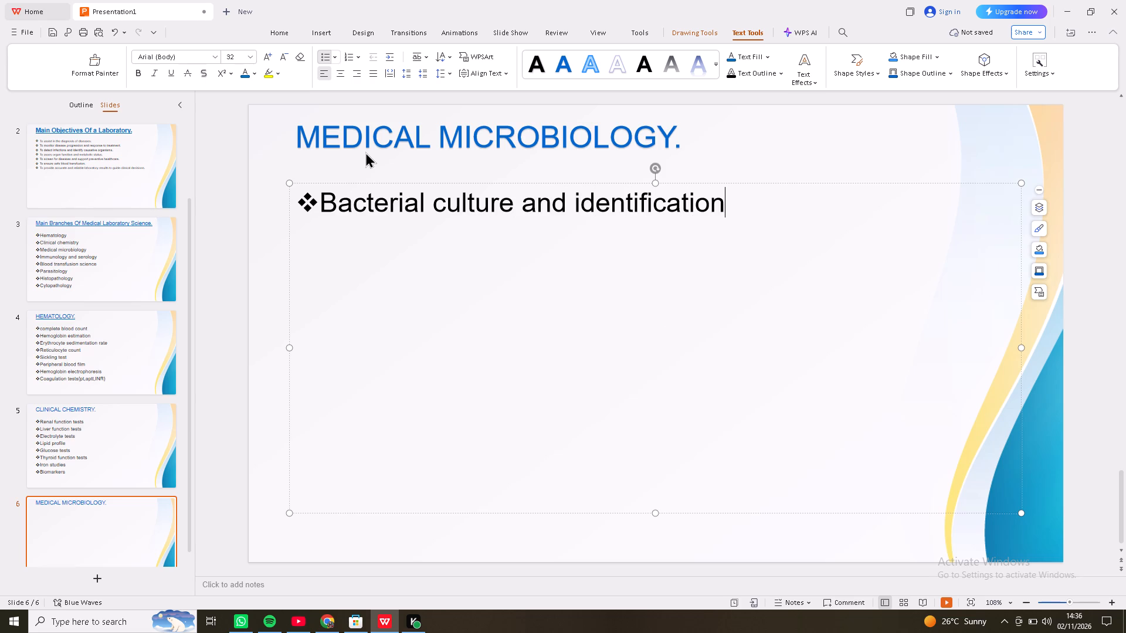
# Add the bullet "Gram staining" to the medical microbiology list.
pyautogui.press('Return')
pyautogui.write('gr')
pyautogui.press('BackSpace')
pyautogui.press('BackSpace')
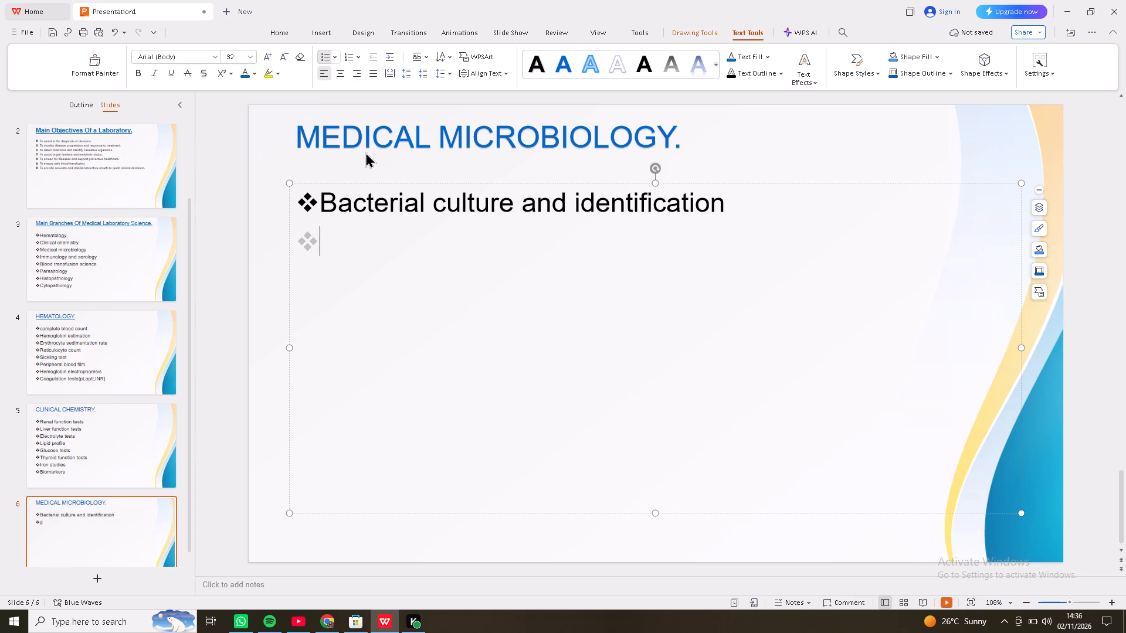
pyautogui.hotkey('shift', 'g')
pyautogui.write('ram sta')
pyautogui.write('ining')
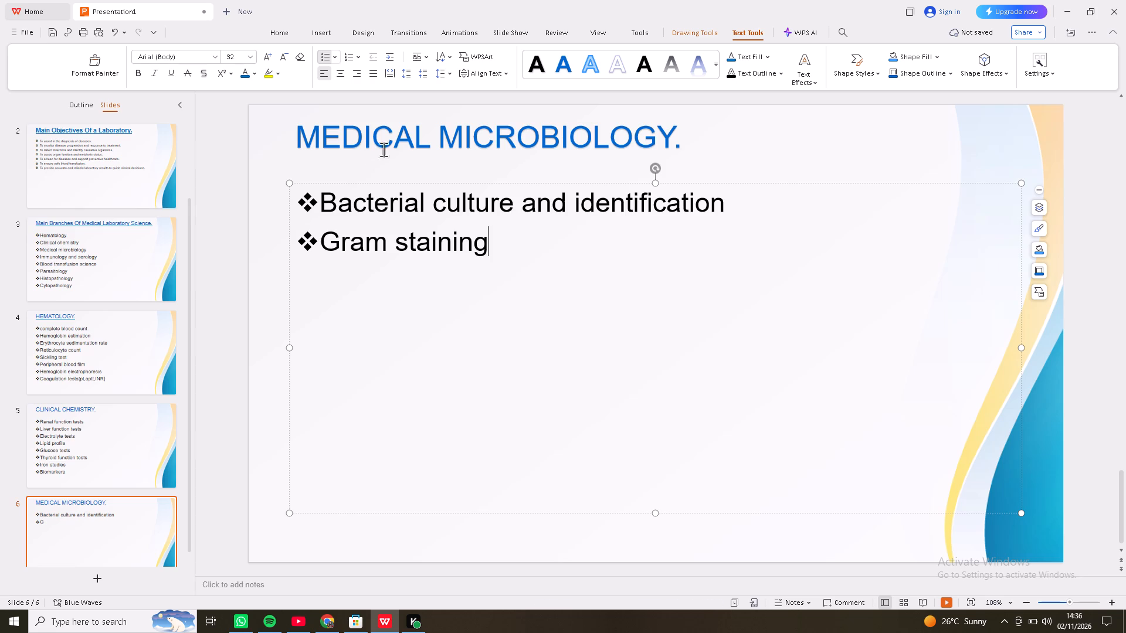
# Add the bullet "Antibiotic susceptibility testing" to the medical microbiology list.
pyautogui.press('Return')
pyautogui.hotkey('shift', 'a')
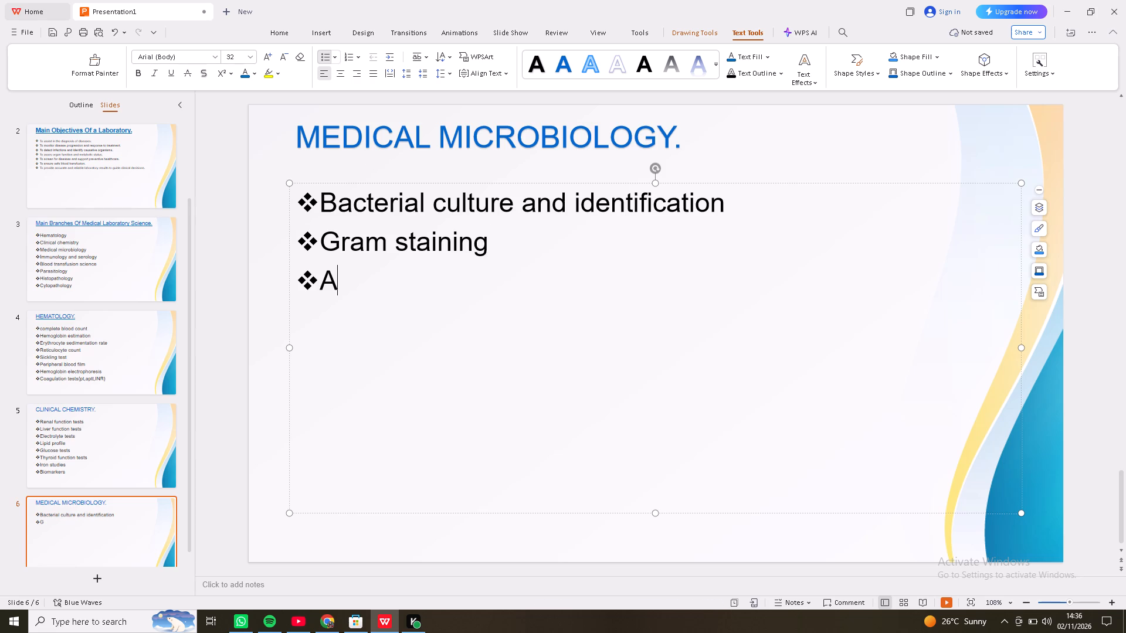
pyautogui.write('nti')
pyautogui.write('biotic')
pyautogui.press('space')
pyautogui.write('suscepti')
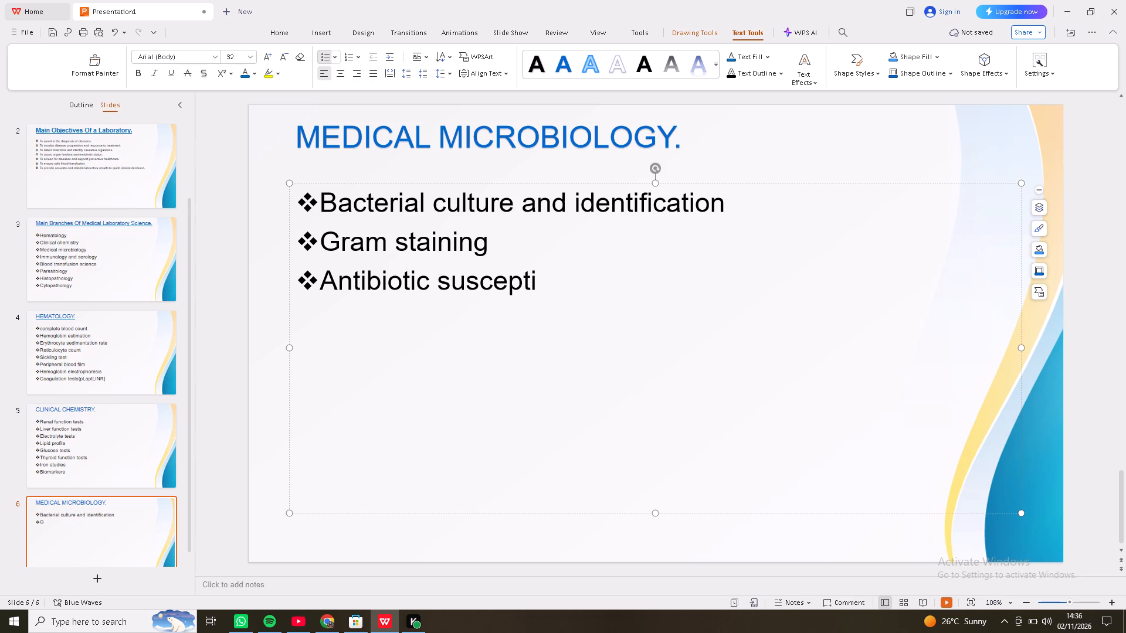
pyautogui.write('bility')
pyautogui.press('space')
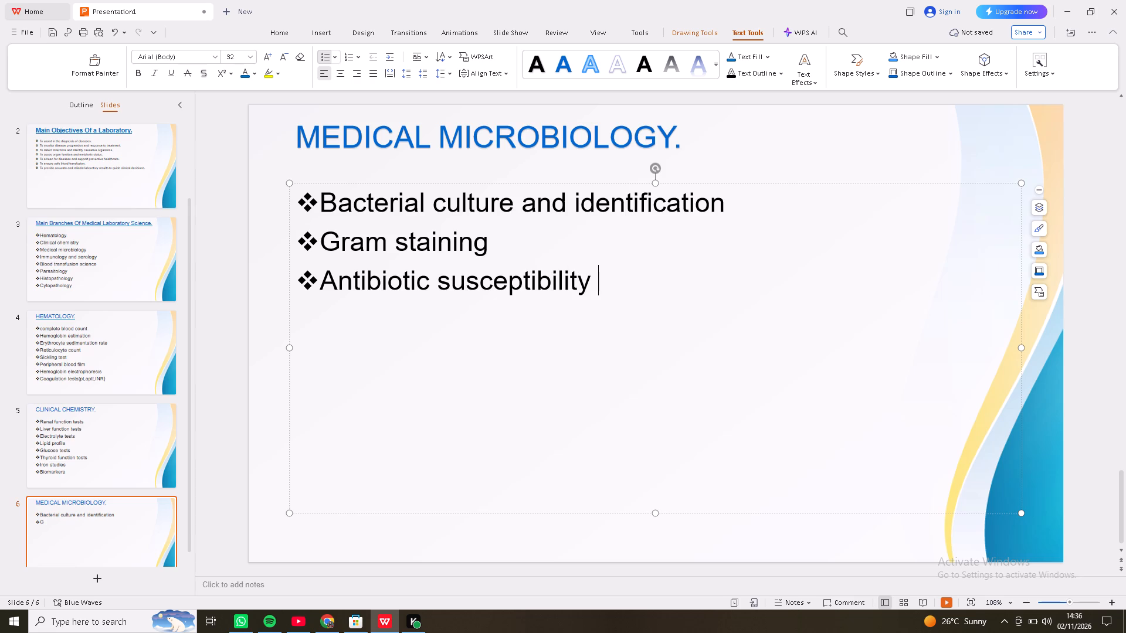
pyautogui.write('test')
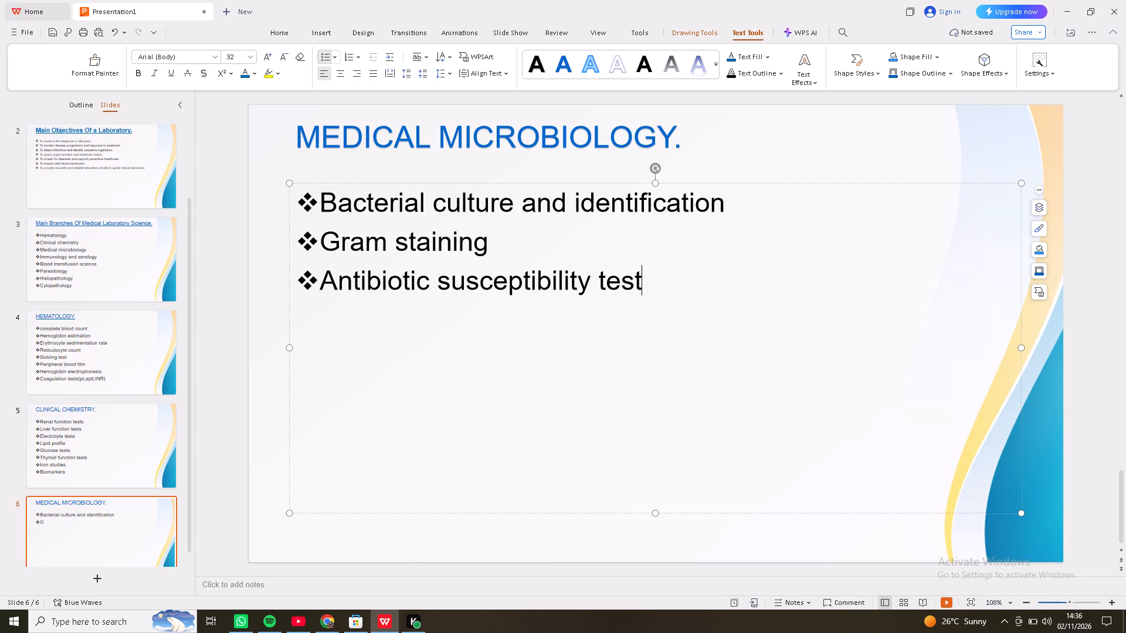
pyautogui.write('ing')
# Add the bullet "Culture of blood,urine,stool,sputum,pus swab" to the medical microbiology list.
pyautogui.press('Return')
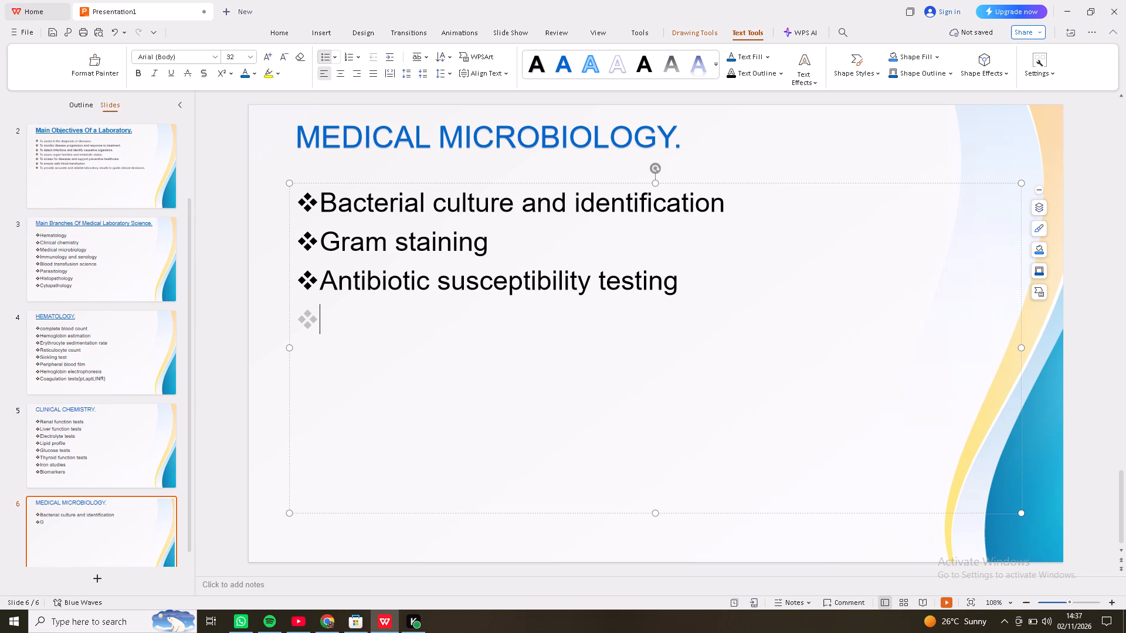
pyautogui.write('Culture')
pyautogui.press('space')
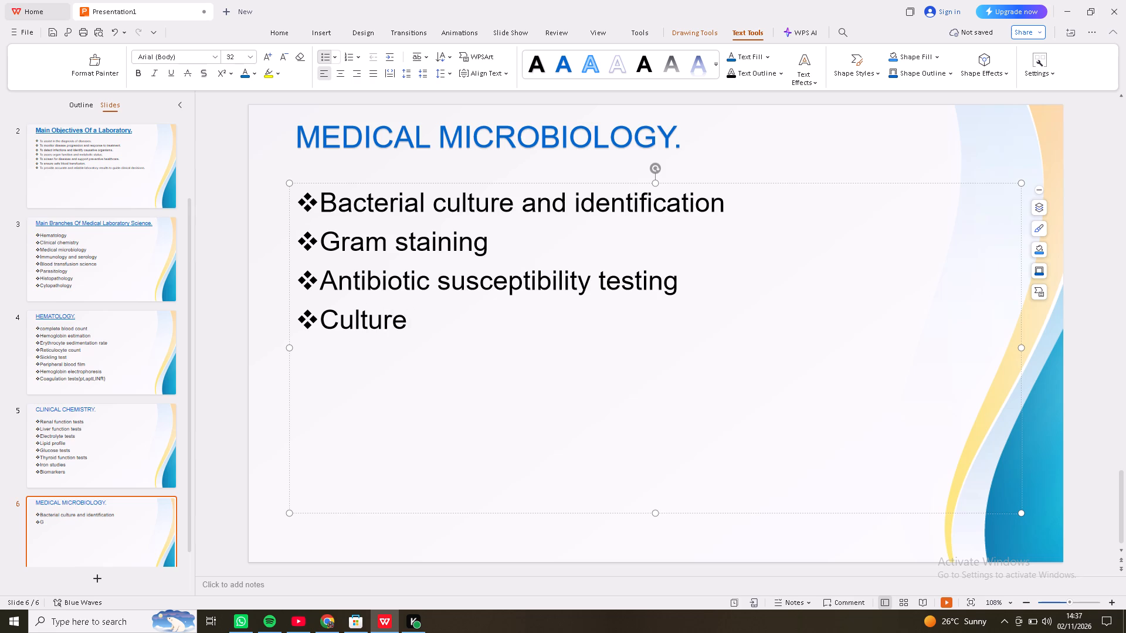
pyautogui.write('of')
pyautogui.press('space')
pyautogui.press('b')
pyautogui.write('lood')
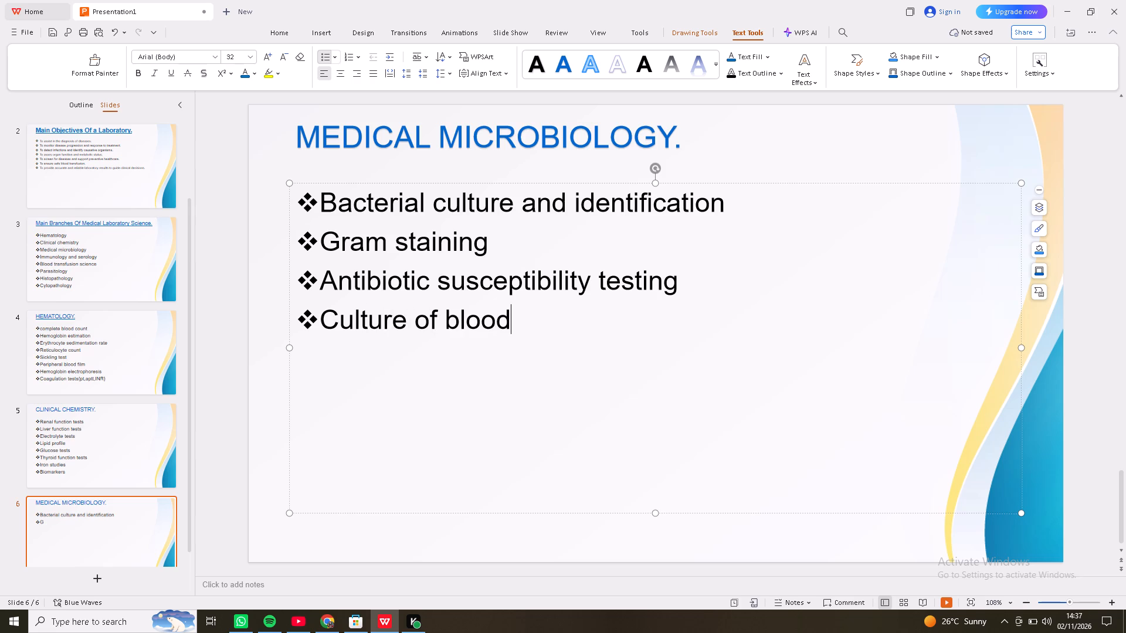
pyautogui.press(',')
pyautogui.write('urine')
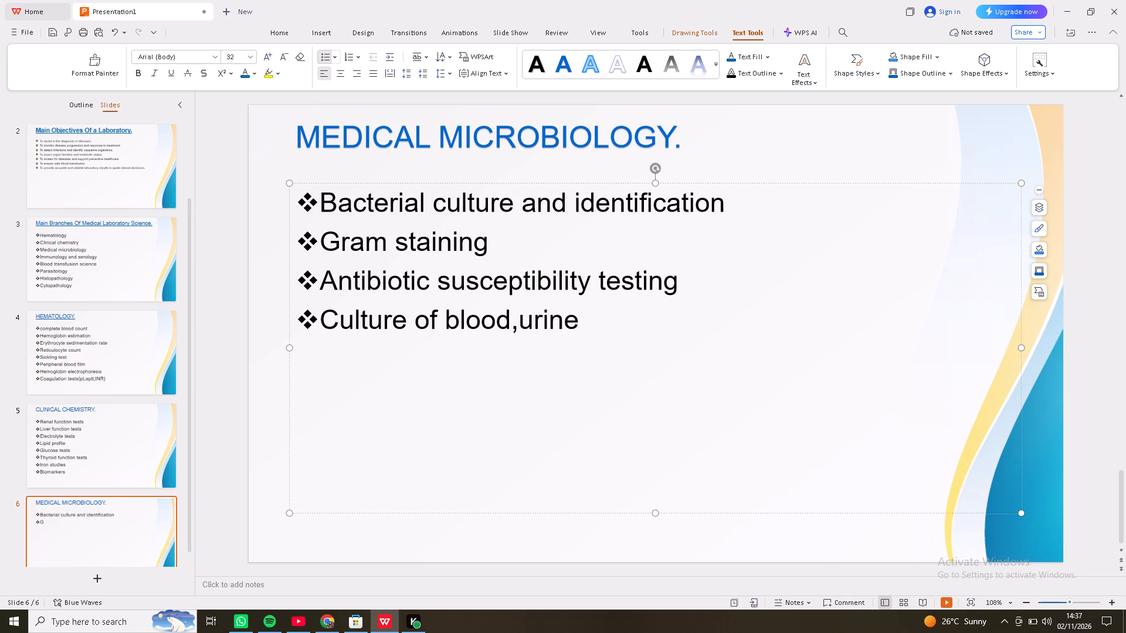
pyautogui.write(',stool')
pyautogui.press(',')
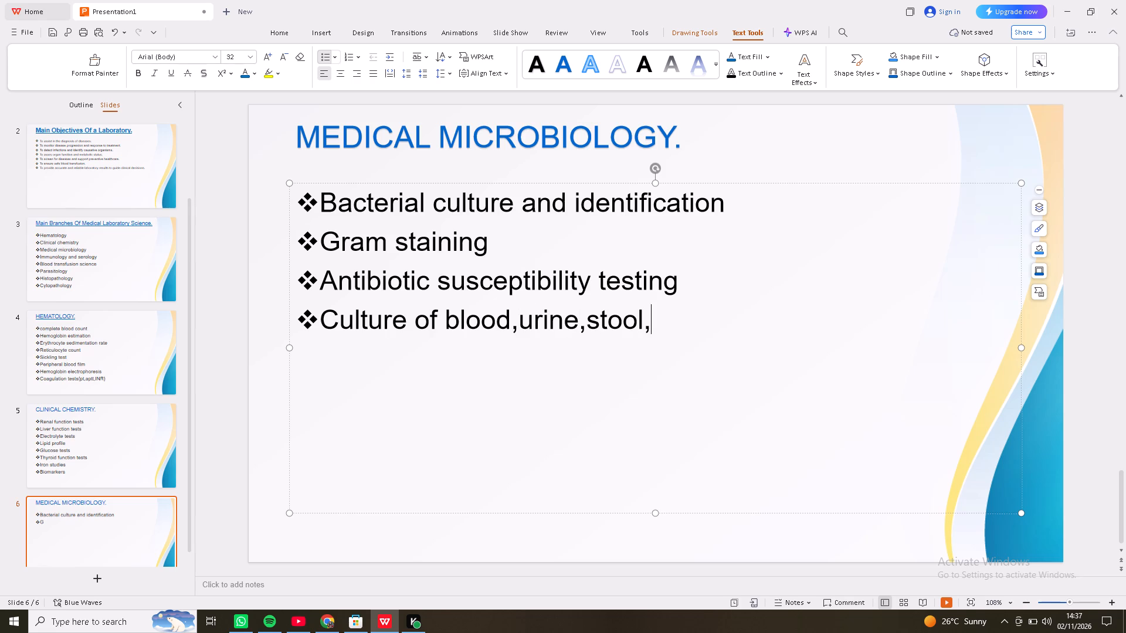
pyautogui.write('sputum')
pyautogui.press(',')
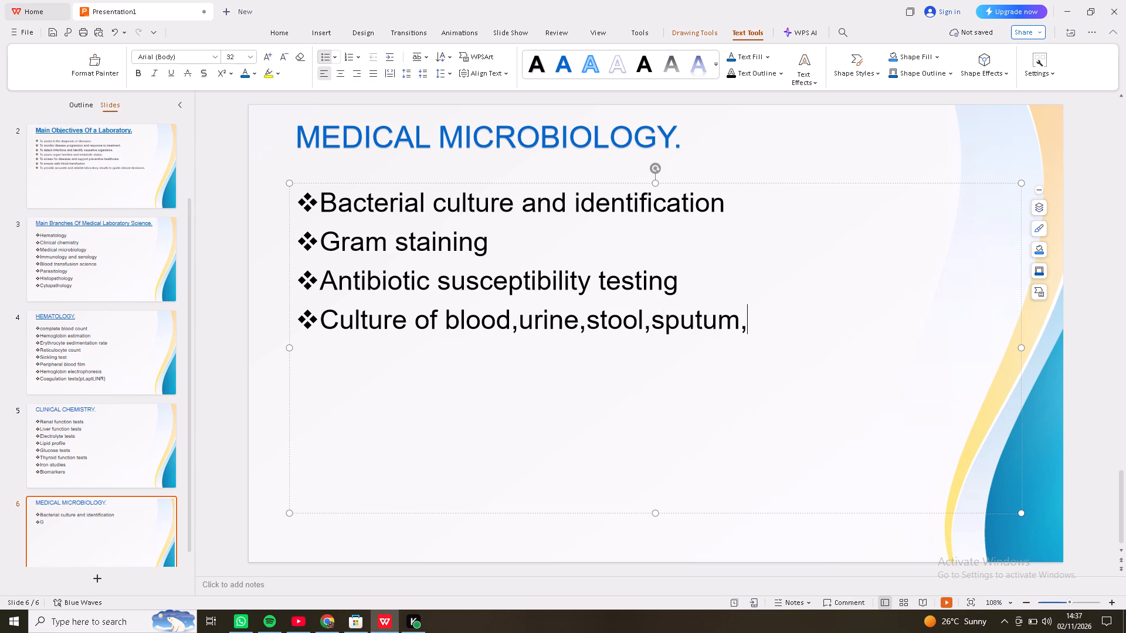
pyautogui.write('pus')
pyautogui.press('space')
pyautogui.write('swab')
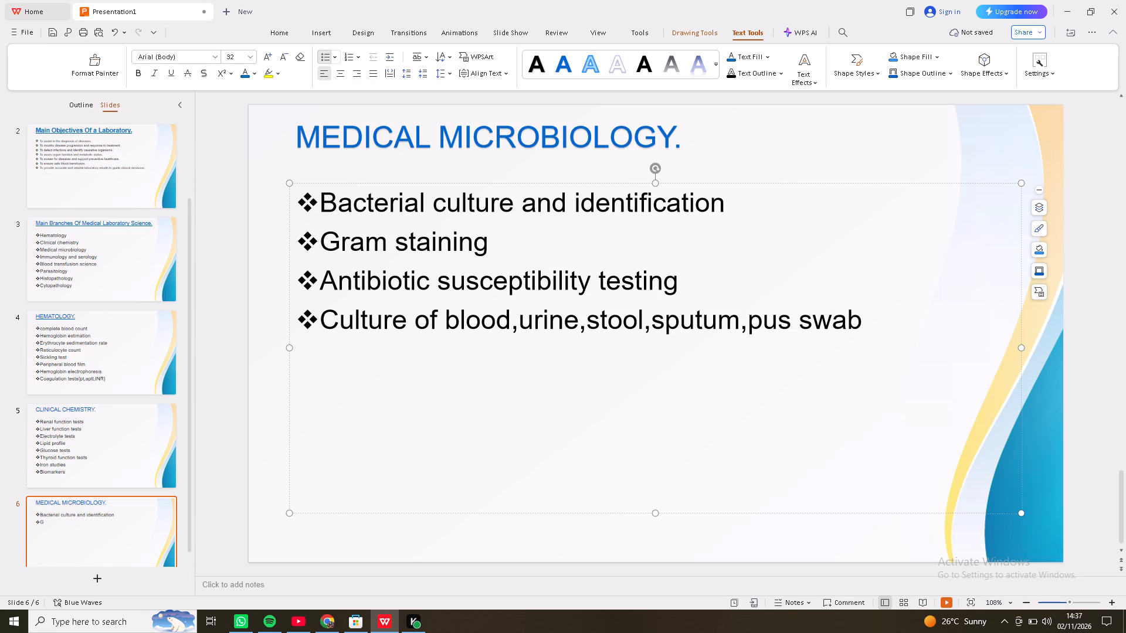
# Extend the culture bullet's specimen list with ",throat swab,csf,urethral and genital swab".
pyautogui.write(',throat swa')
pyautogui.click(507, 174)
pyautogui.press('b')
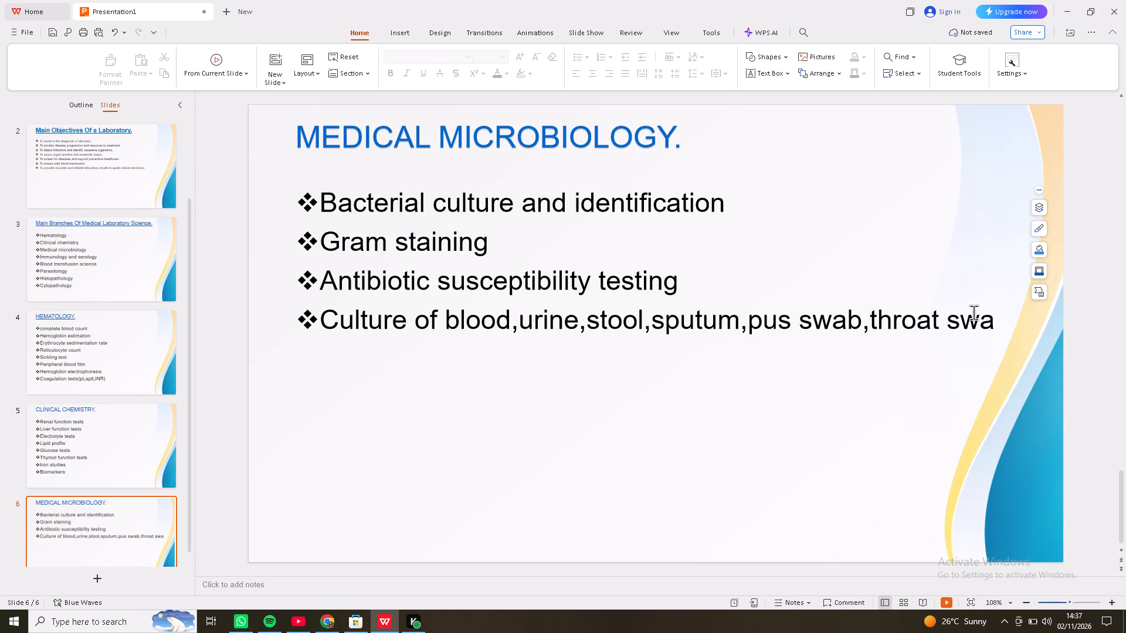
pyautogui.click(1004, 328)
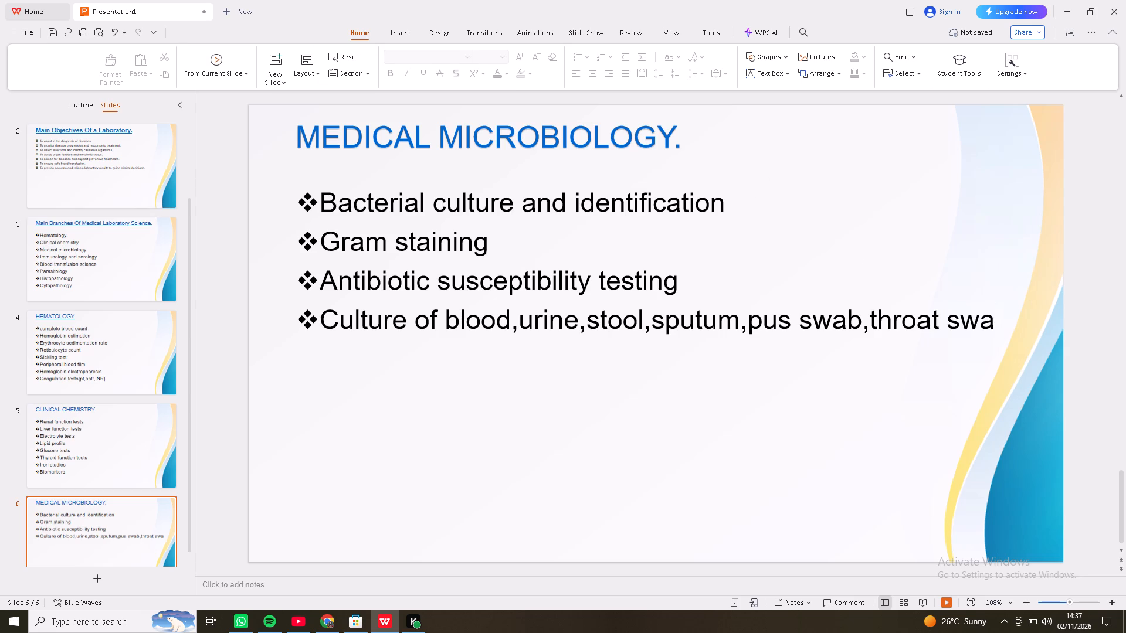
pyautogui.click(998, 322)
pyautogui.click(893, 251)
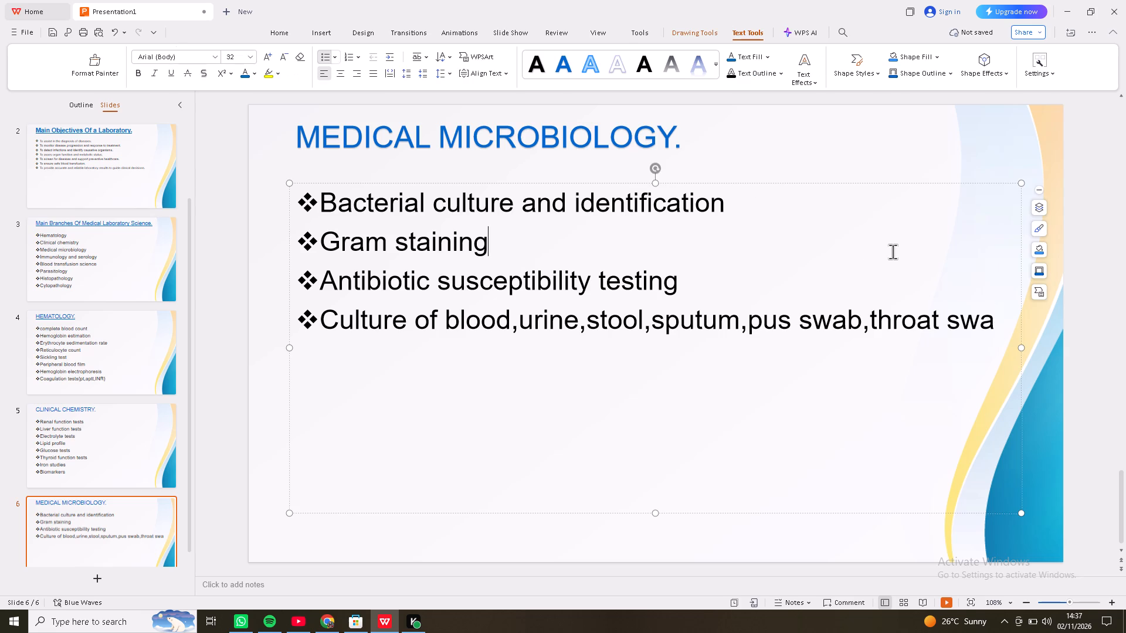
pyautogui.click(1000, 320)
pyautogui.press('b')
pyautogui.press(',')
pyautogui.write('csf')
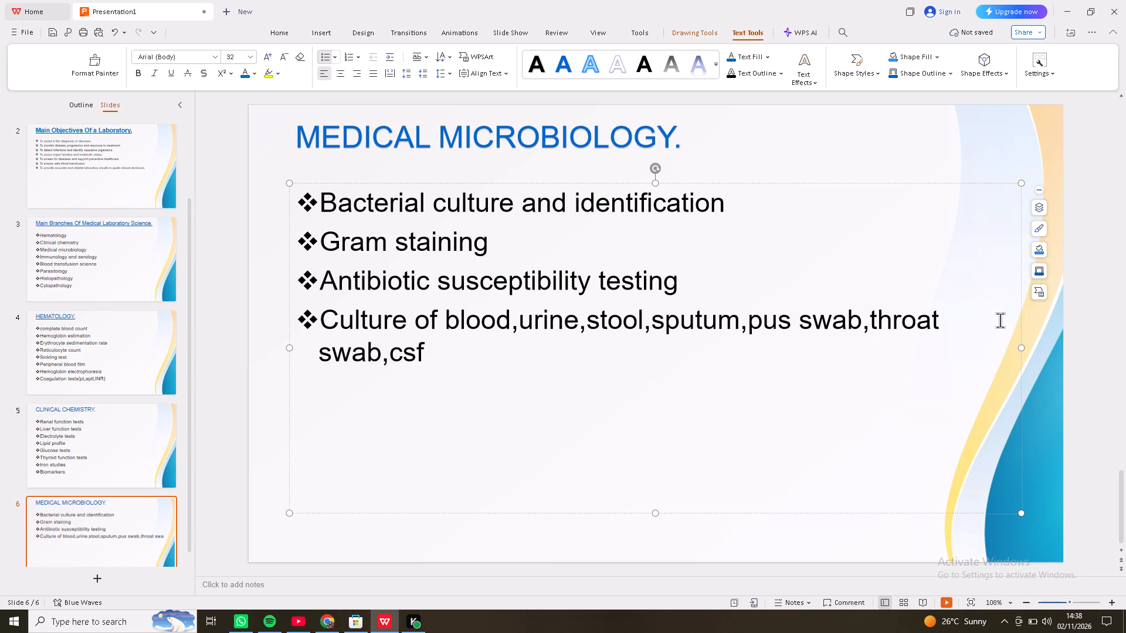
pyautogui.write(',urethra')
pyautogui.write('l and genital swab')
# Complete the culture bullet's specimen list with ",ascitic fluid".
pyautogui.press(',')
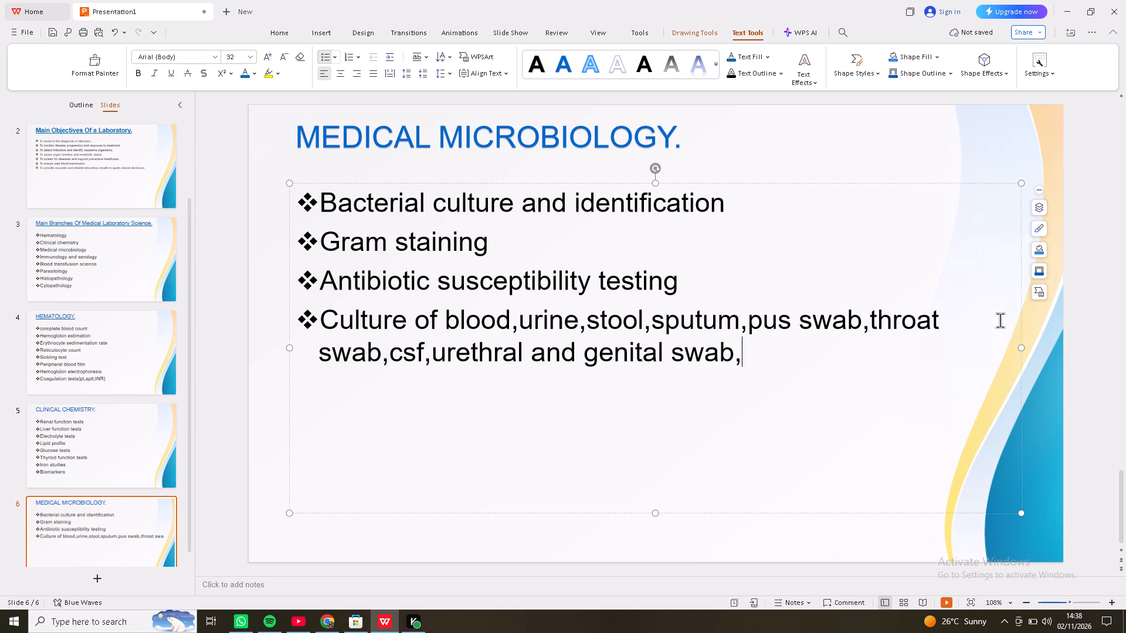
pyautogui.write('asc')
pyautogui.press('t')
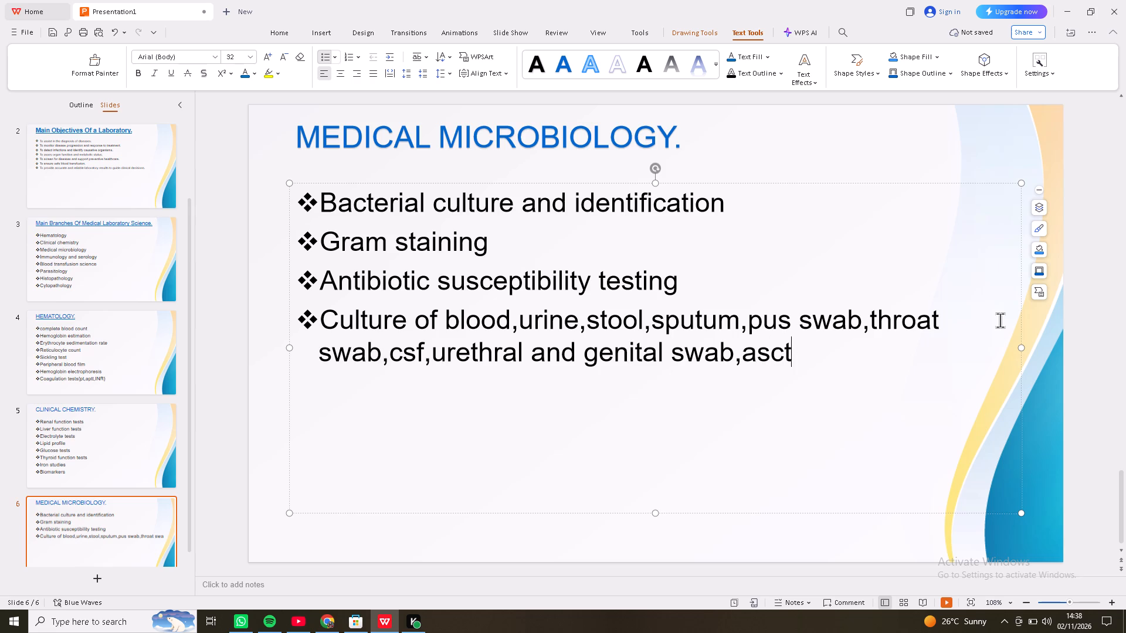
pyautogui.press('i')
pyautogui.write('c')
pyautogui.press('space')
pyautogui.press('BackSpace')
pyautogui.press('BackSpace')
pyautogui.press('BackSpace')
pyautogui.press('BackSpace')
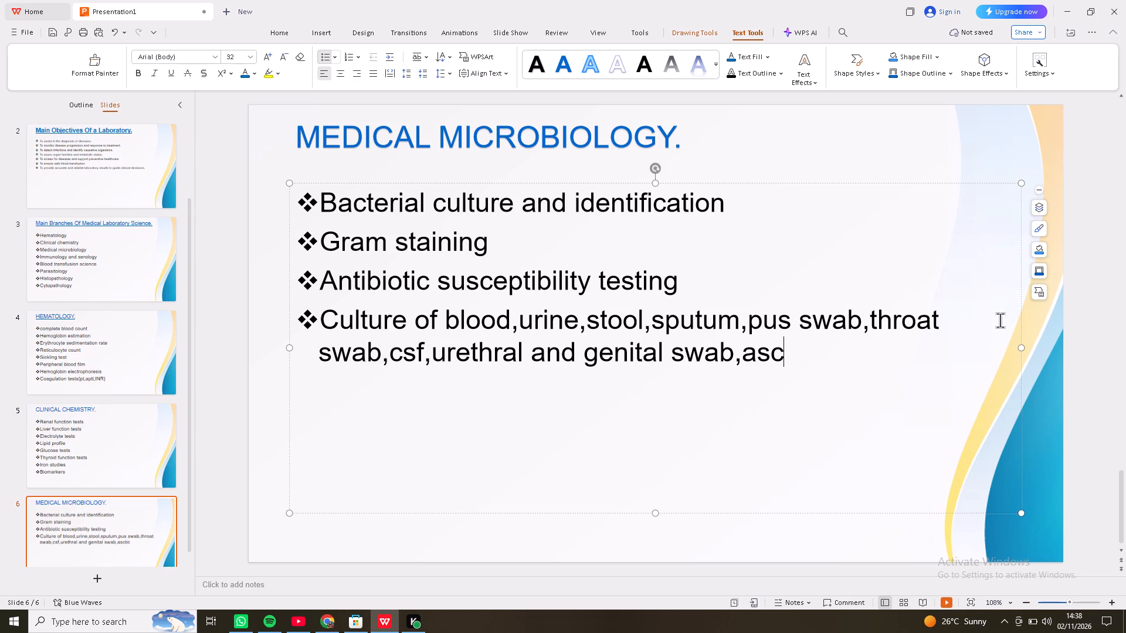
pyautogui.press('BackSpace')
pyautogui.write('ci')
pyautogui.write('tic')
pyautogui.press('space')
pyautogui.write('fluid')
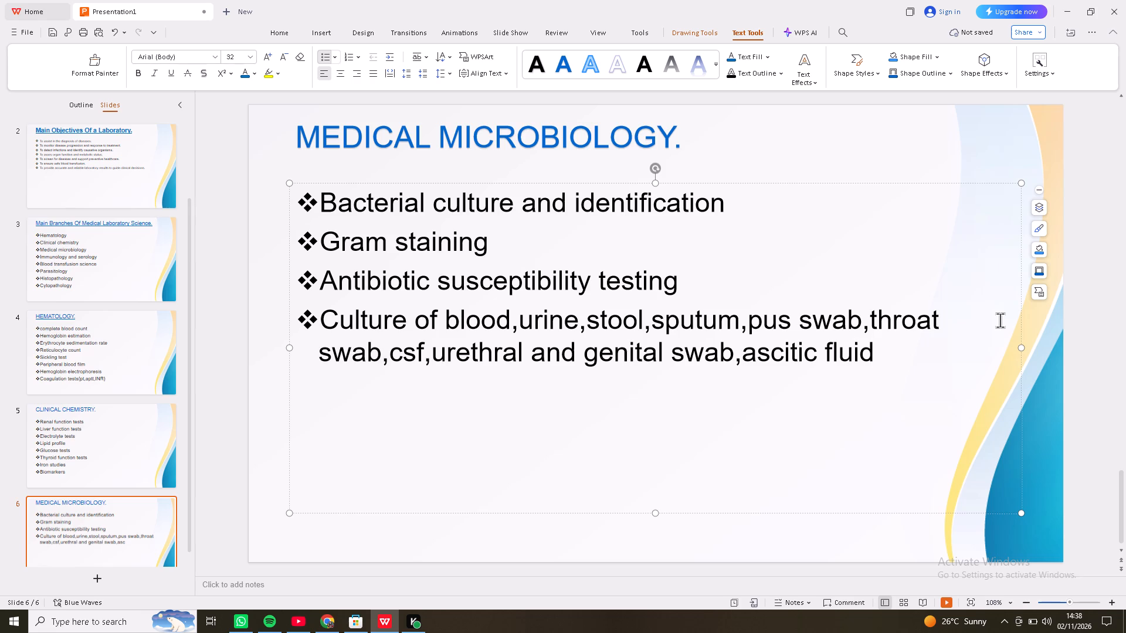
# Add the bullet "Biochemical tests" below the culture bullet in the medical microbiology list.
pyautogui.press('Return')
pyautogui.write('Biochemical')
pyautogui.press('space')
pyautogui.write('tets')
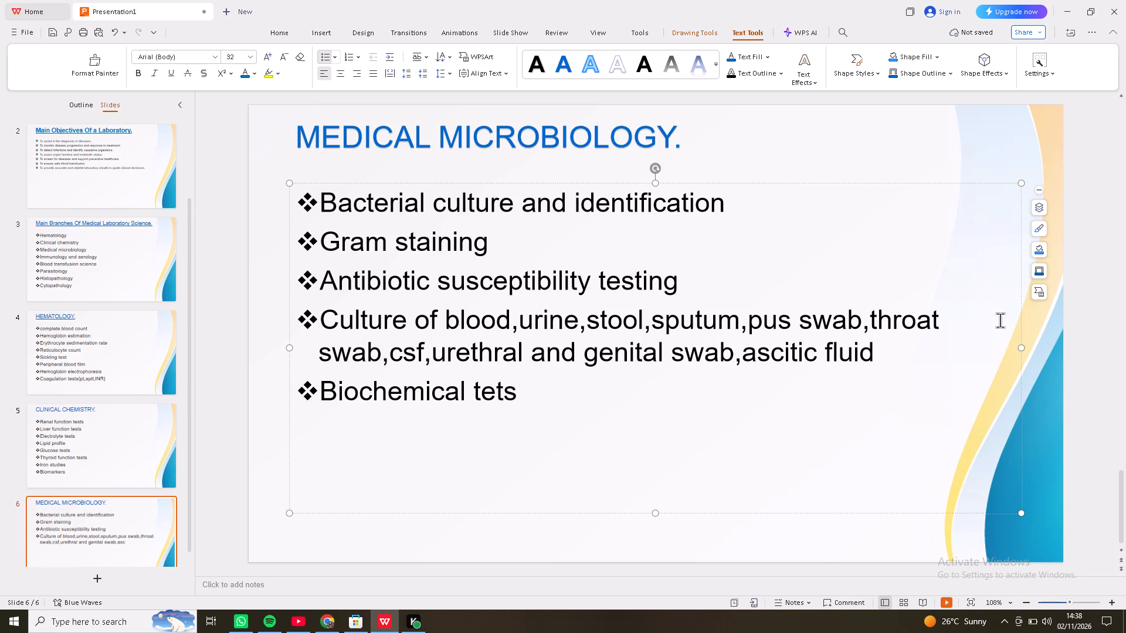
pyautogui.press('BackSpace')
pyautogui.press('BackSpace')
pyautogui.write('sts')
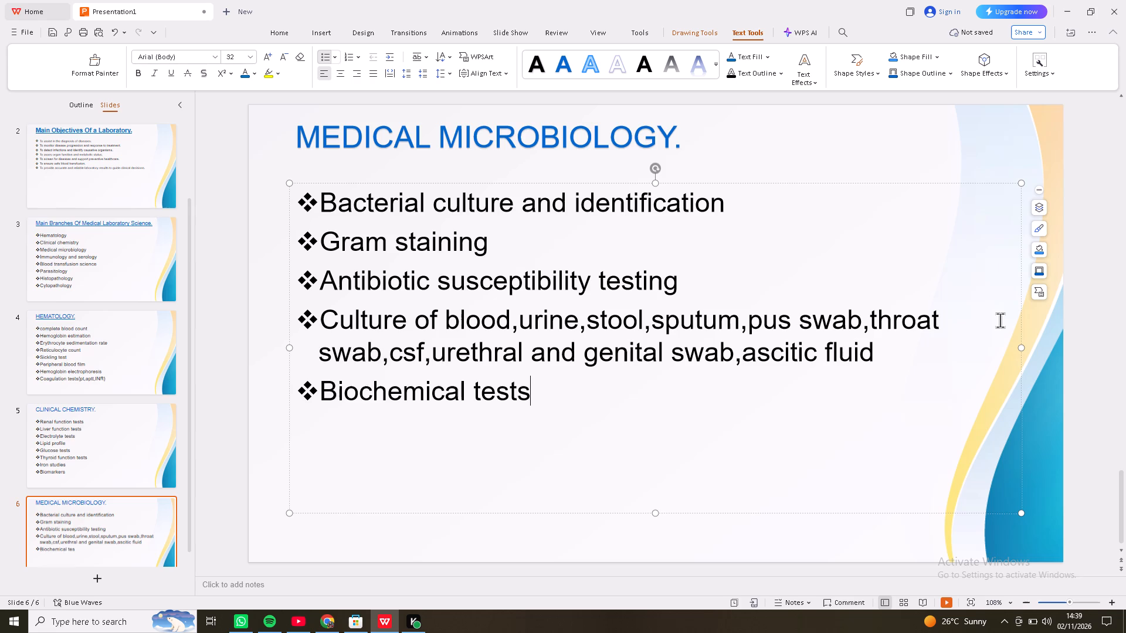
# Add the bullet "Screening for selected resistant" below the biochemical tests bullet in the medical microbiology list.
pyautogui.press('Return')
pyautogui.press('s')
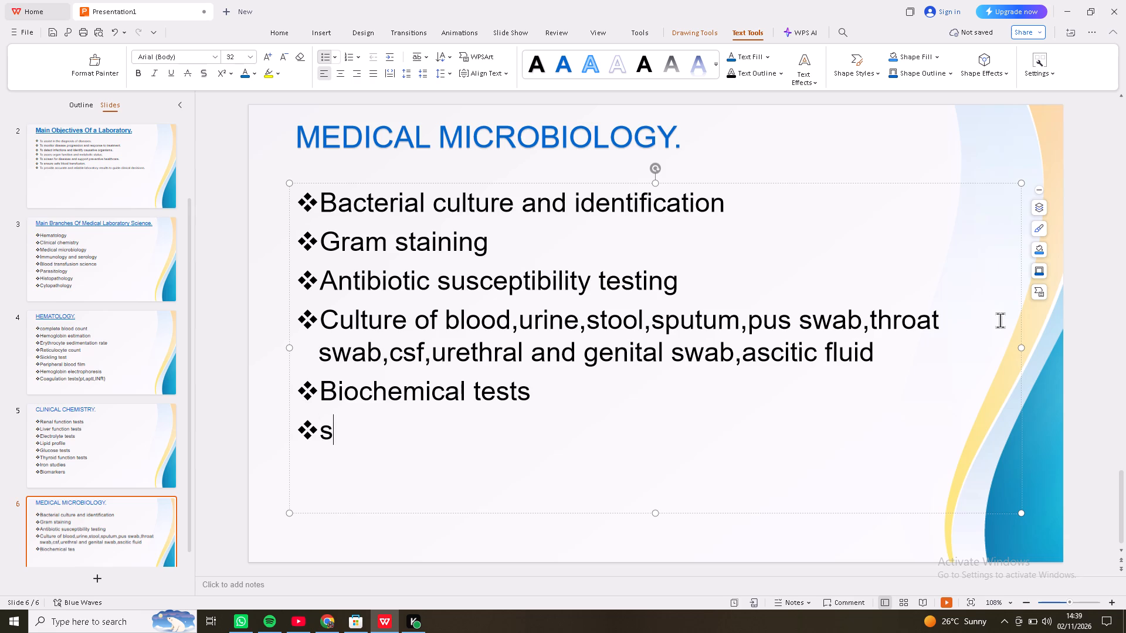
pyautogui.press('BackSpace')
pyautogui.write('SC')
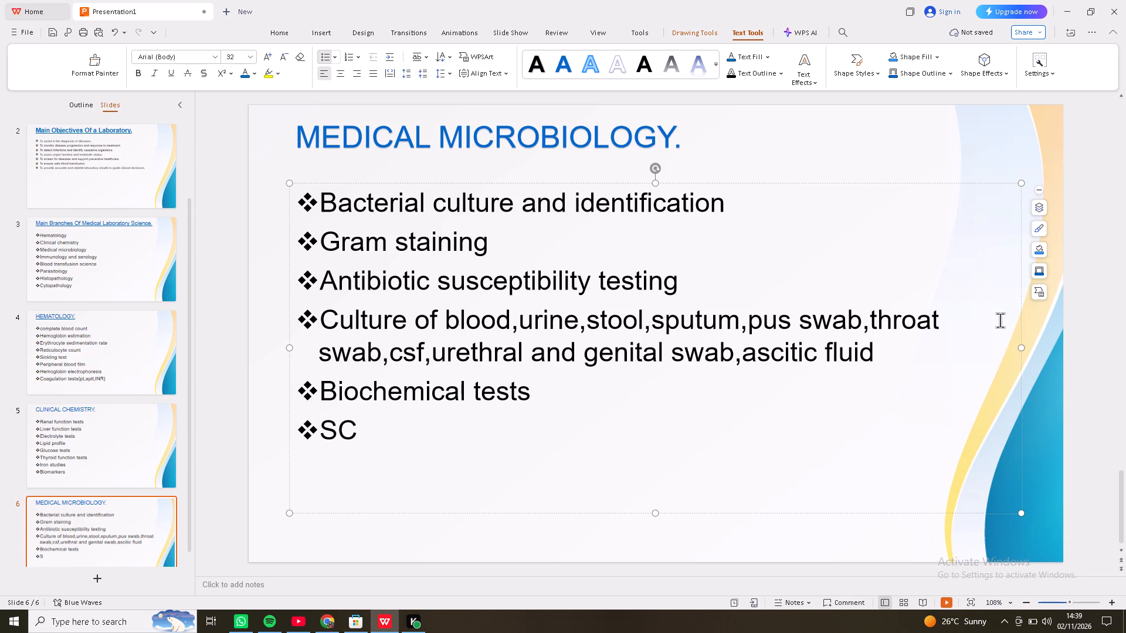
pyautogui.press('BackSpace')
pyautogui.write('cr')
pyautogui.write('eenin')
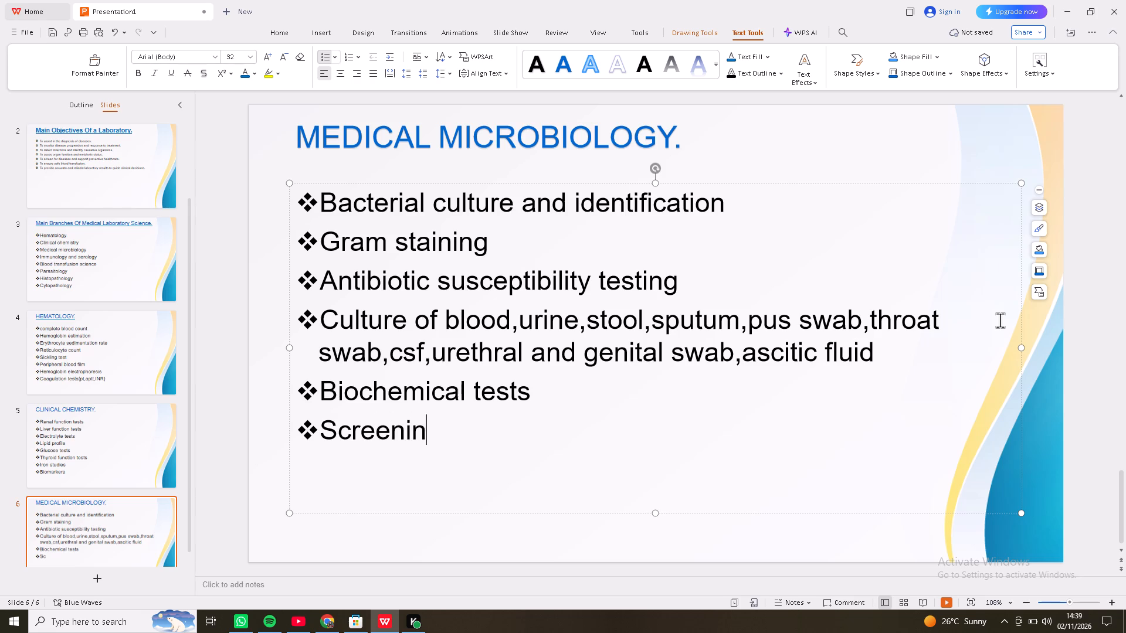
pyautogui.press('g')
pyautogui.press('space')
pyautogui.write('for')
pyautogui.press('space')
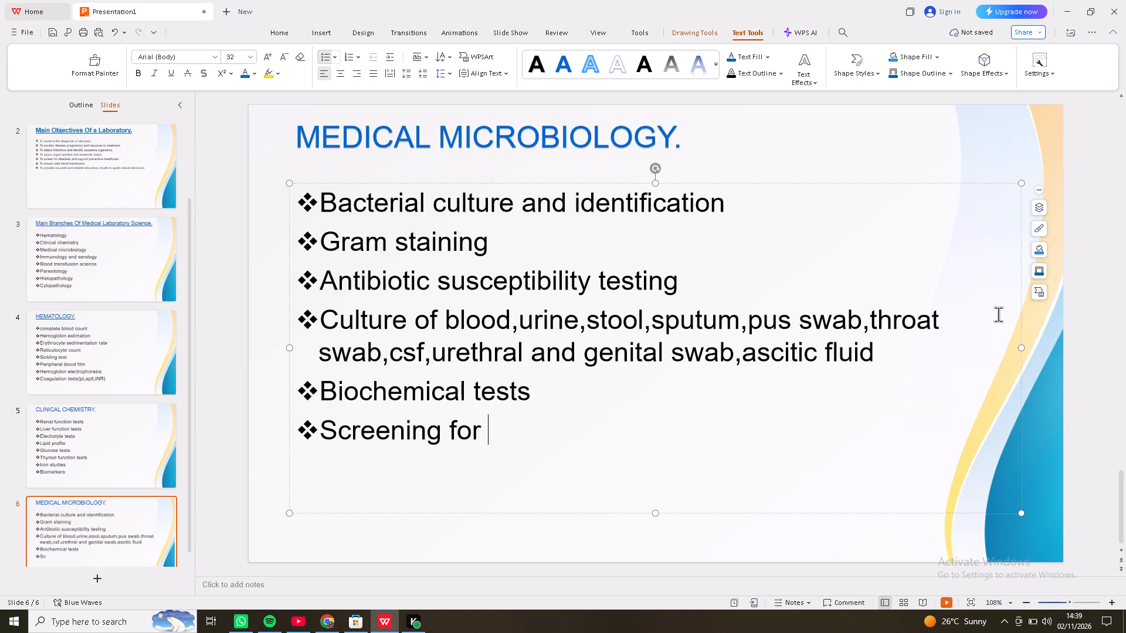
pyautogui.write('selected resistent')
pyautogui.press('space')
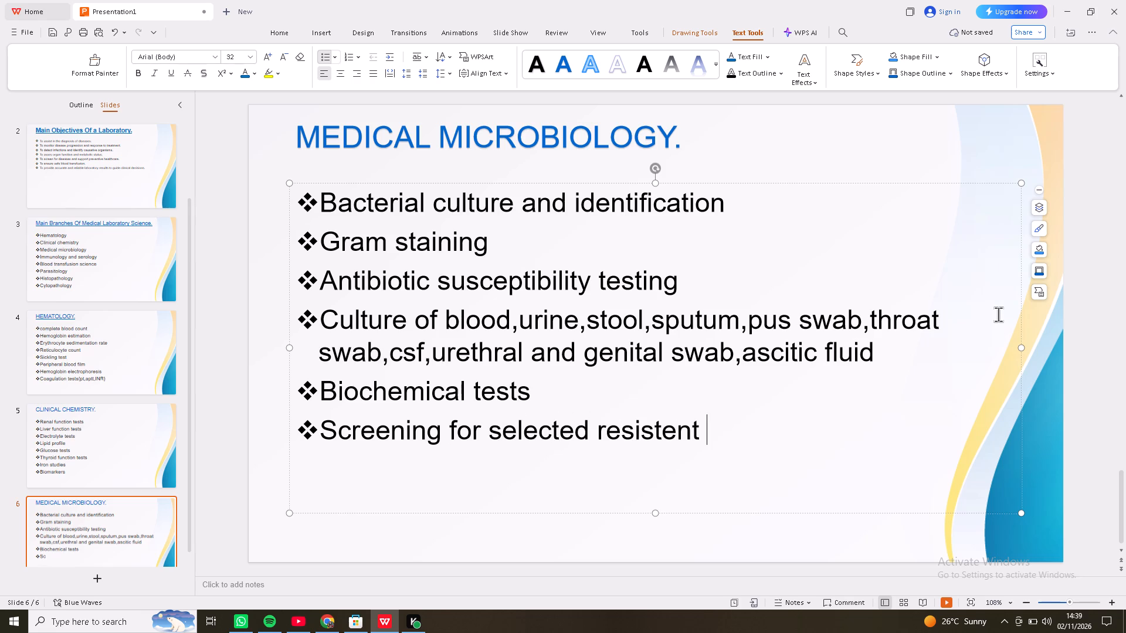
pyautogui.press('BackSpace')
pyautogui.press('BackSpace')
pyautogui.press('BackSpace')
pyautogui.press('BackSpace')
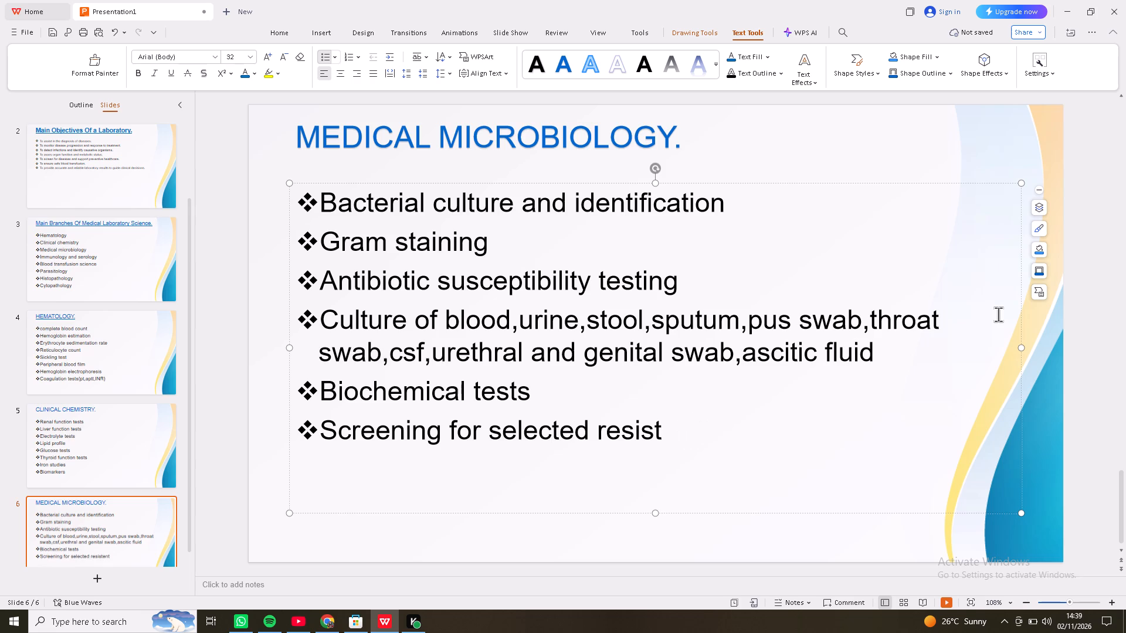
pyautogui.write('ant')
# Complete the screening bullet with "organisms such as MRSA".
pyautogui.press('space')
pyautogui.write('organisms such')
pyautogui.press('space')
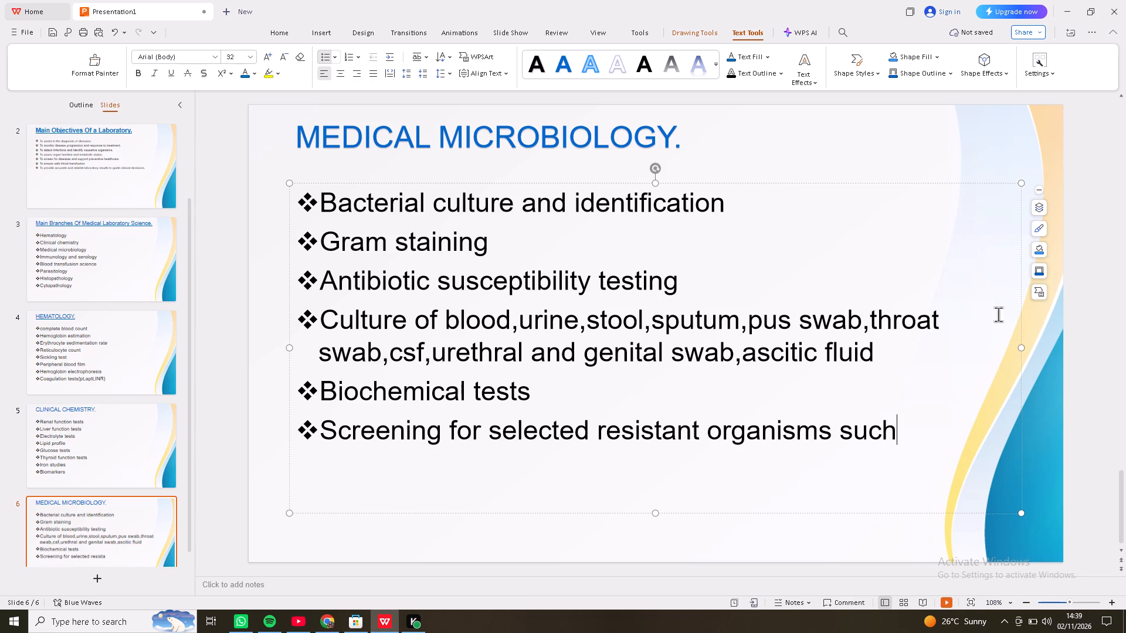
pyautogui.write('as')
pyautogui.press('space')
pyautogui.write('MRSA')
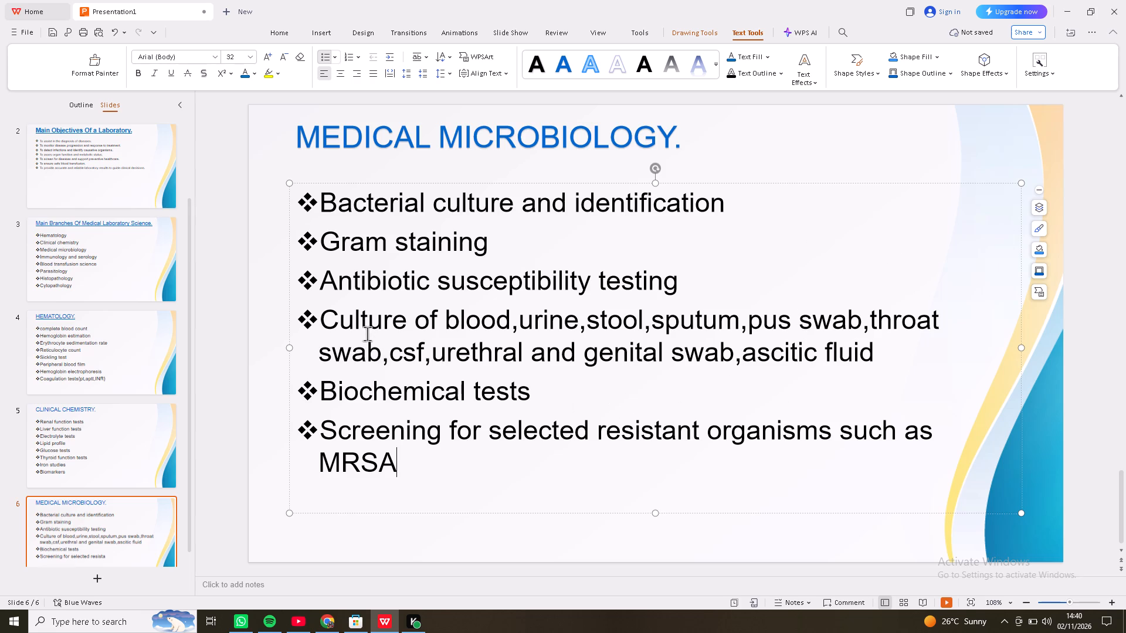
# Add a new slide after the medical microbiology slide and title it "PARASITOLOGY.".
pyautogui.click(97, 574)
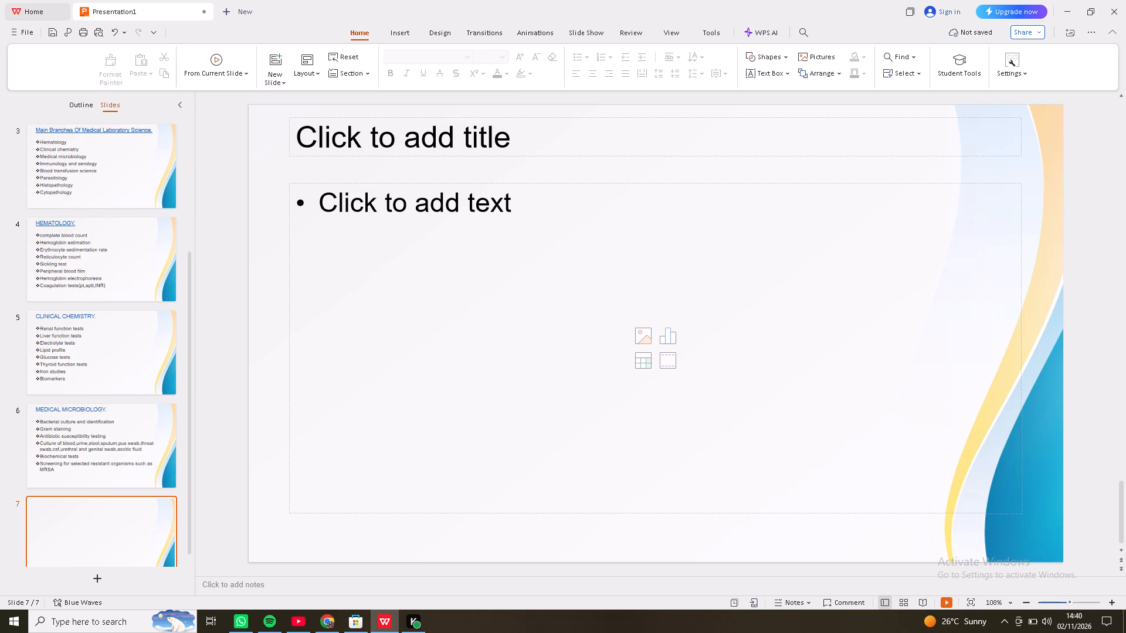
pyautogui.click(418, 129)
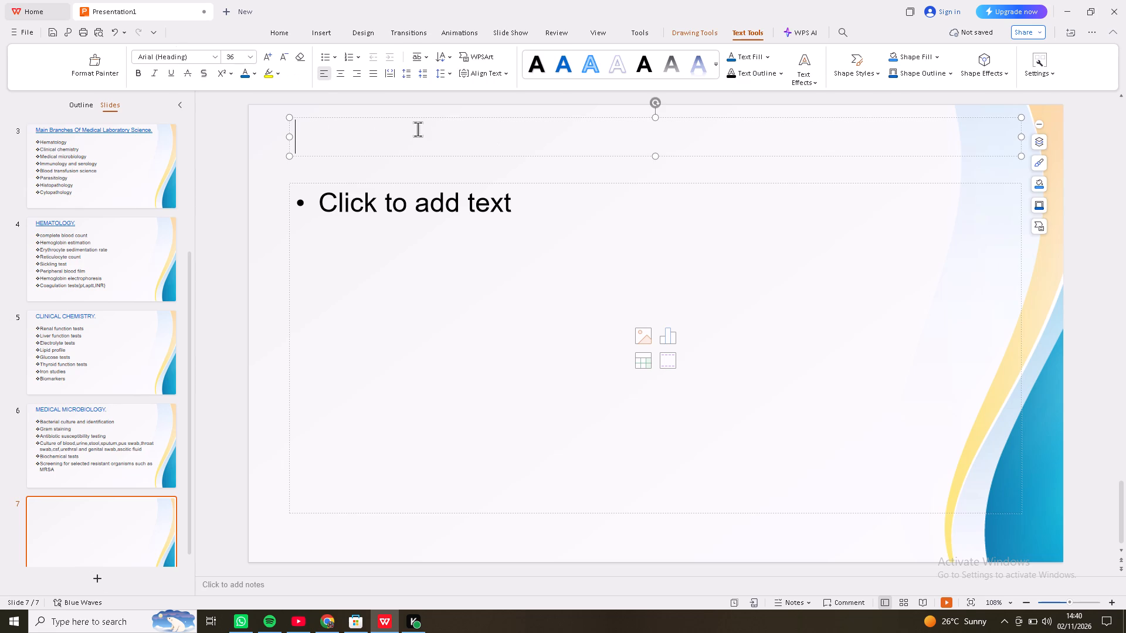
pyautogui.hotkey('shift', 'p')
pyautogui.write('ARAS')
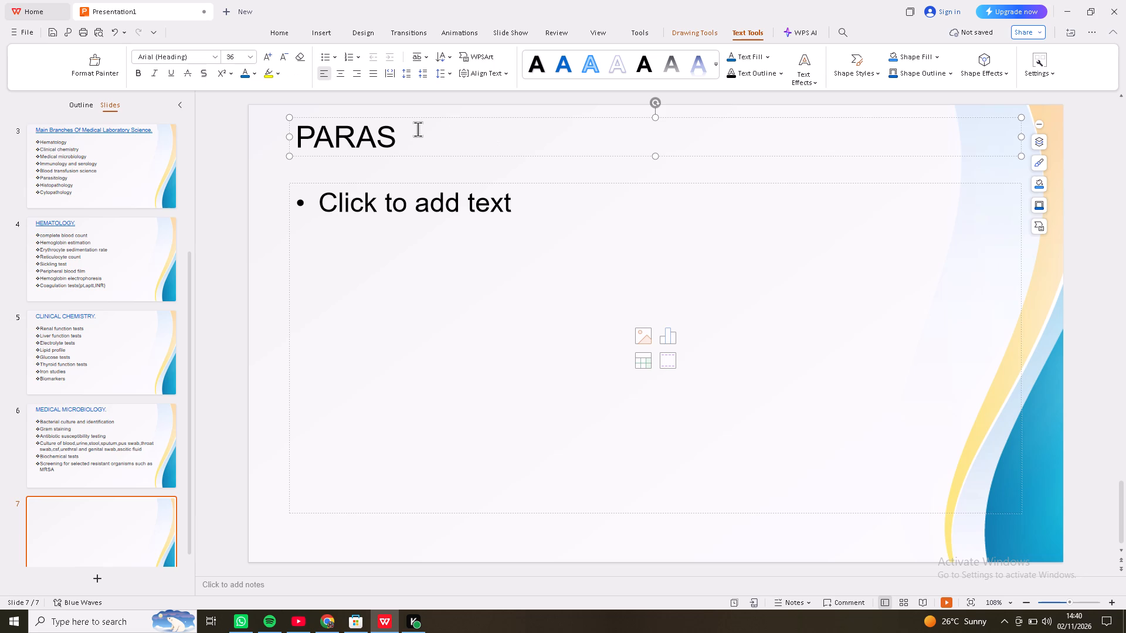
pyautogui.write('ITOLOGY')
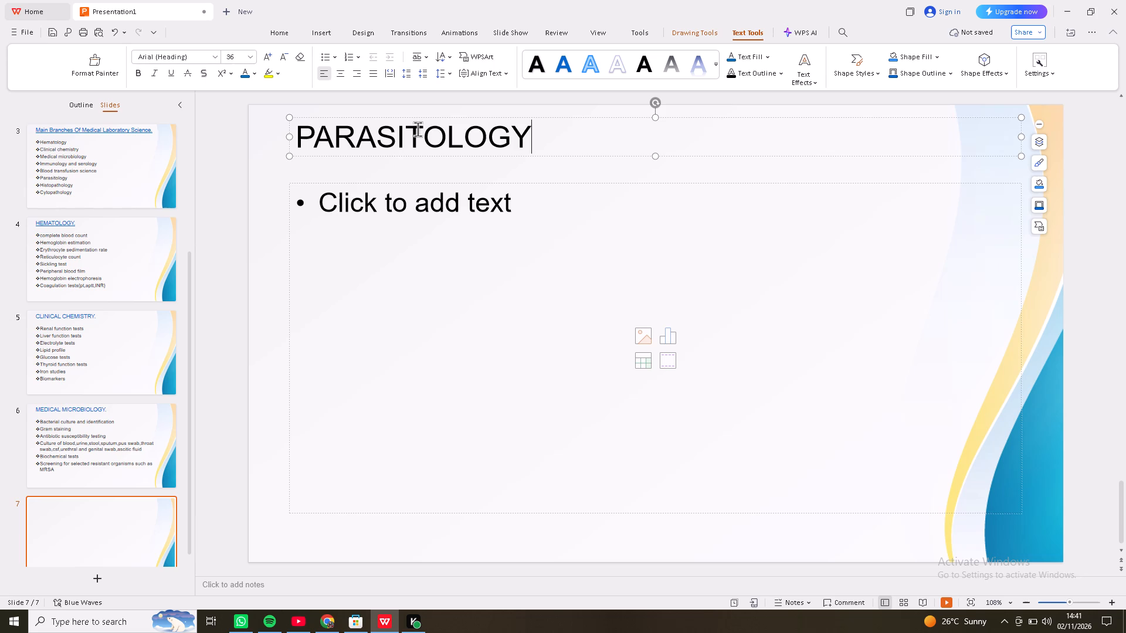
pyautogui.press('.')
# Apply the solid blue preset text style to the whole "PARASITOLOGY." title.
pyautogui.moveTo(298, 134); pyautogui.dragTo(507, 144)
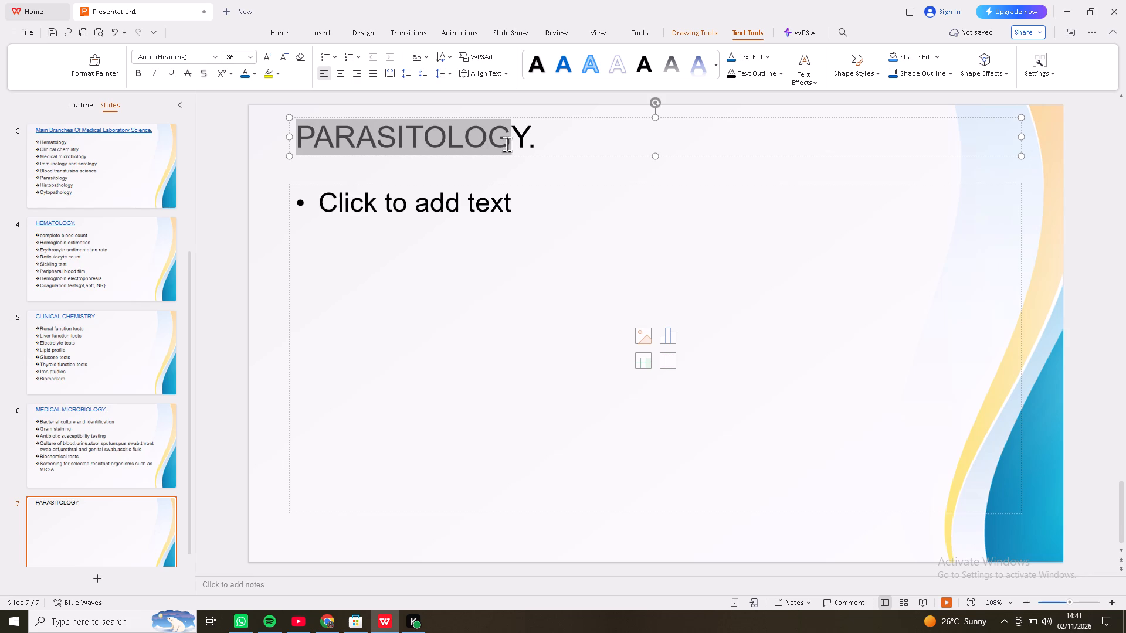
pyautogui.moveTo(507, 144); pyautogui.dragTo(538, 145)
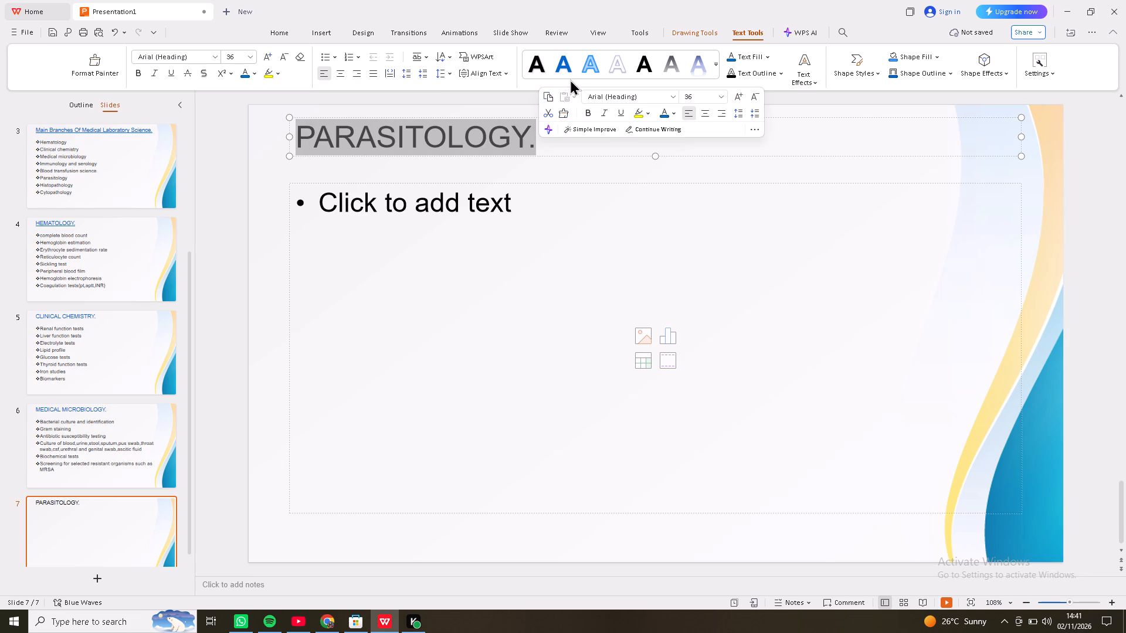
pyautogui.click(570, 65)
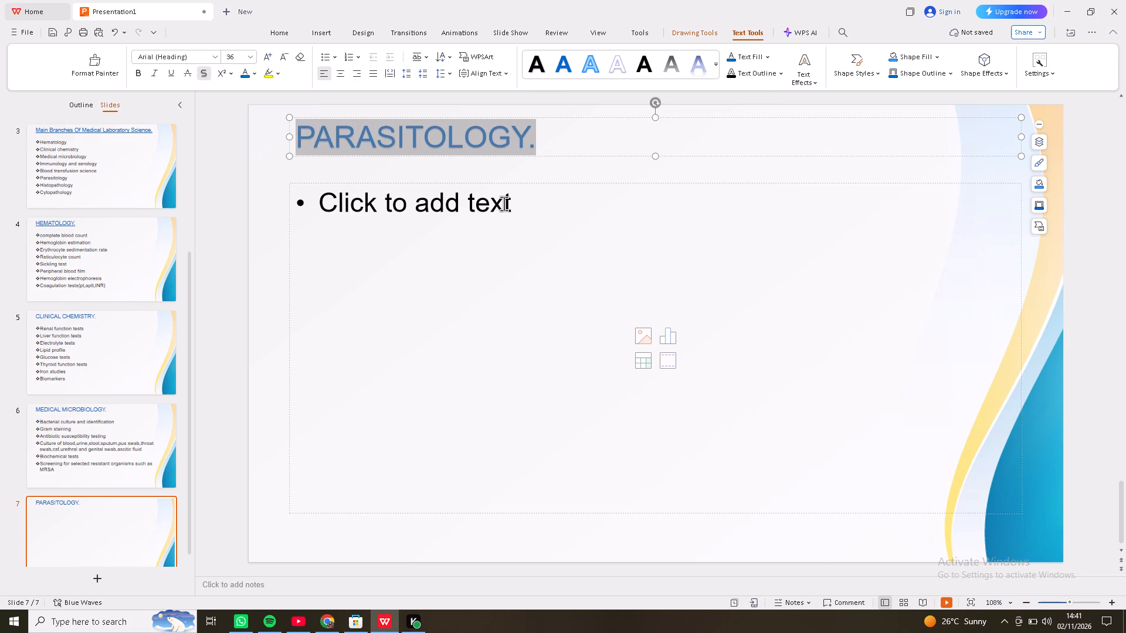
# Set the parasitology slide's body text to four-diamond bullets and enter the first bullet "Stool for o/c".
pyautogui.click(504, 203)
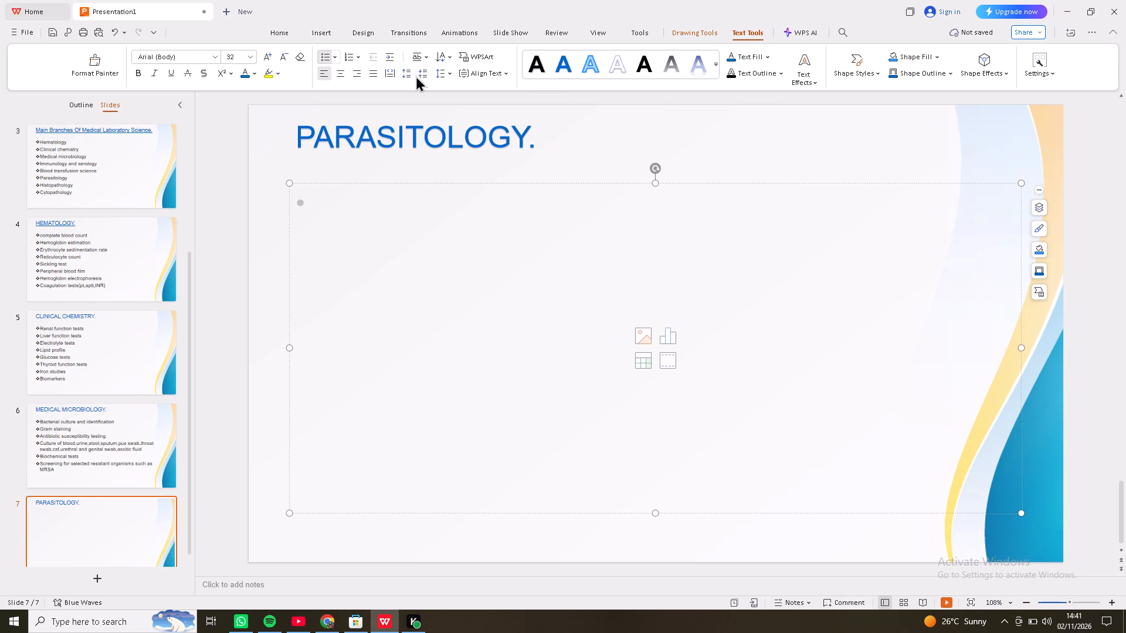
pyautogui.click(335, 56)
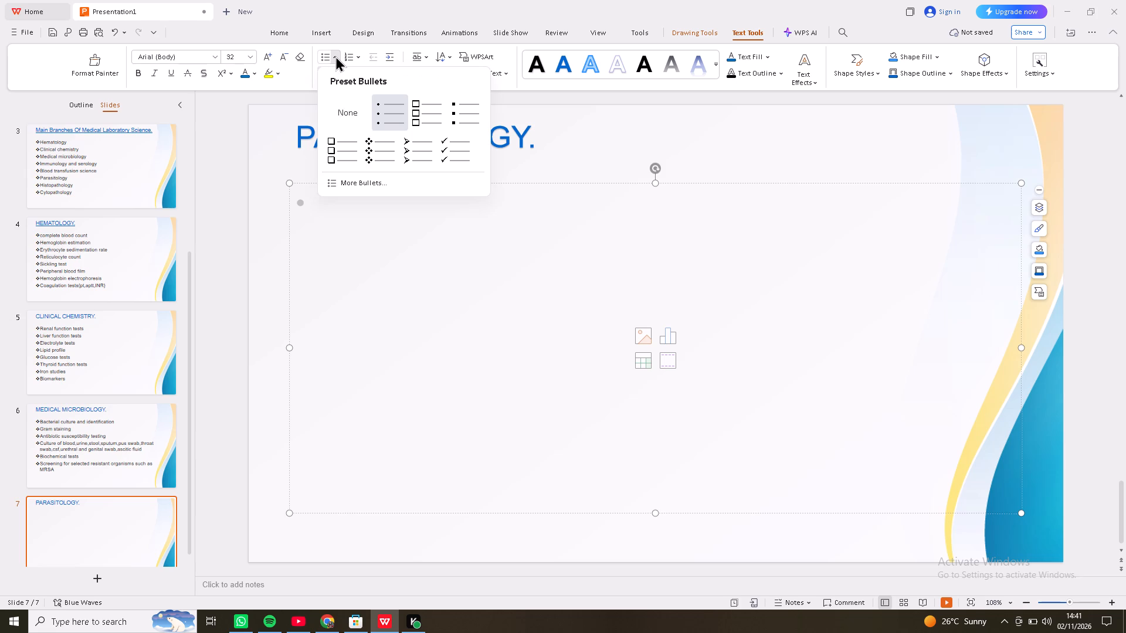
pyautogui.click(367, 162)
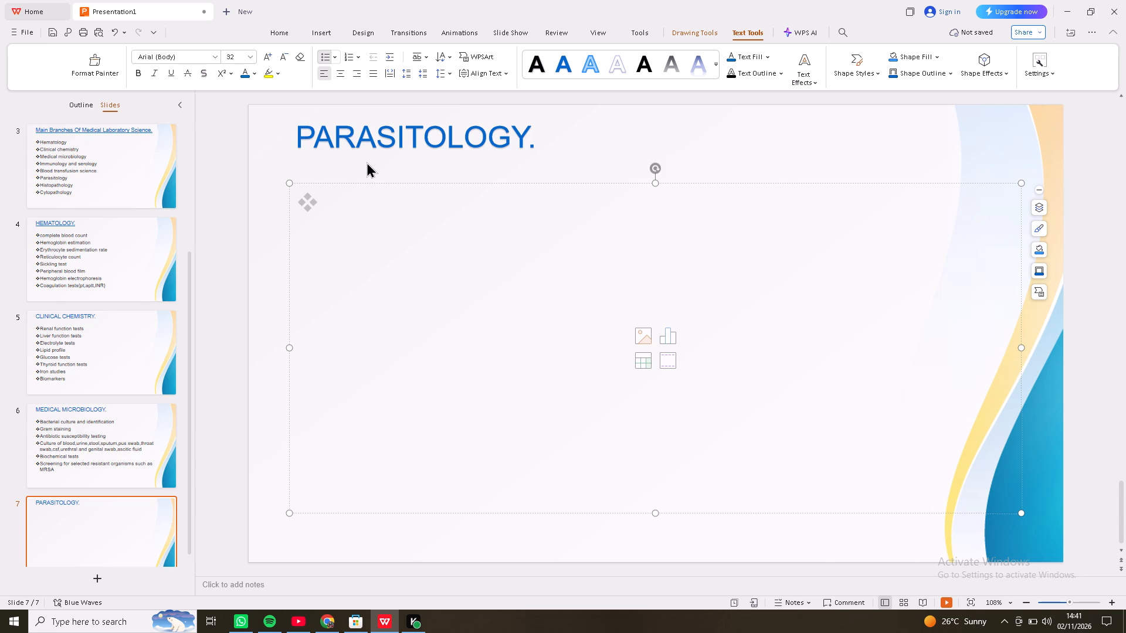
pyautogui.hotkey('shift', 's')
pyautogui.write('tool for')
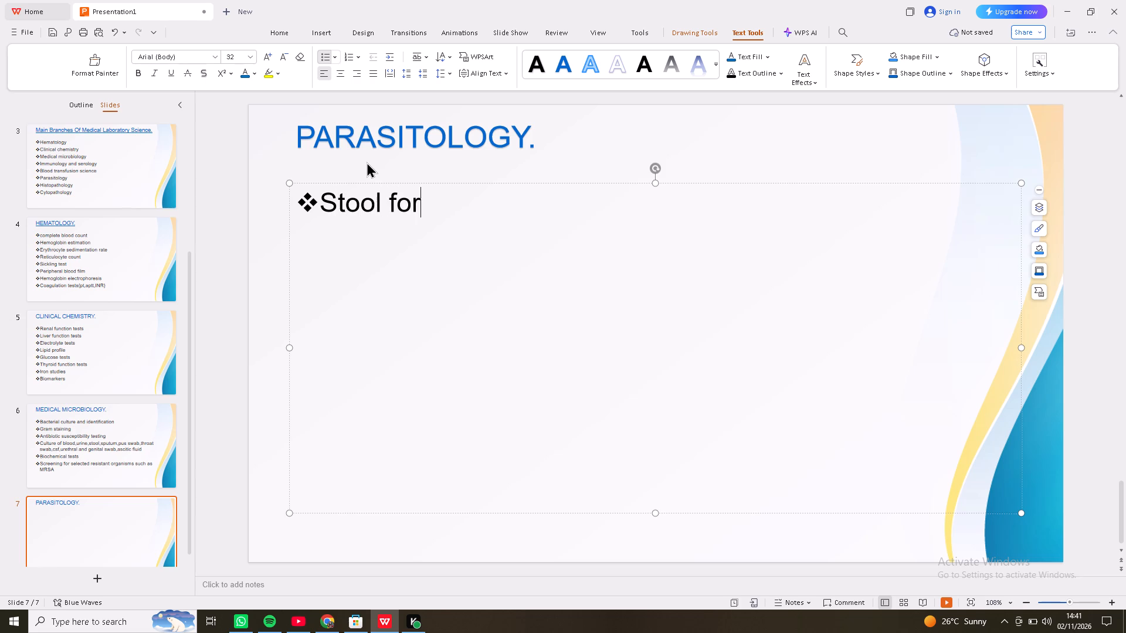
pyautogui.press('space')
pyautogui.press('o')
pyautogui.write('/c')
# Add the bullet "Salmonella antigen test" below the stool bullet and start another empty bullet.
pyautogui.press('Return')
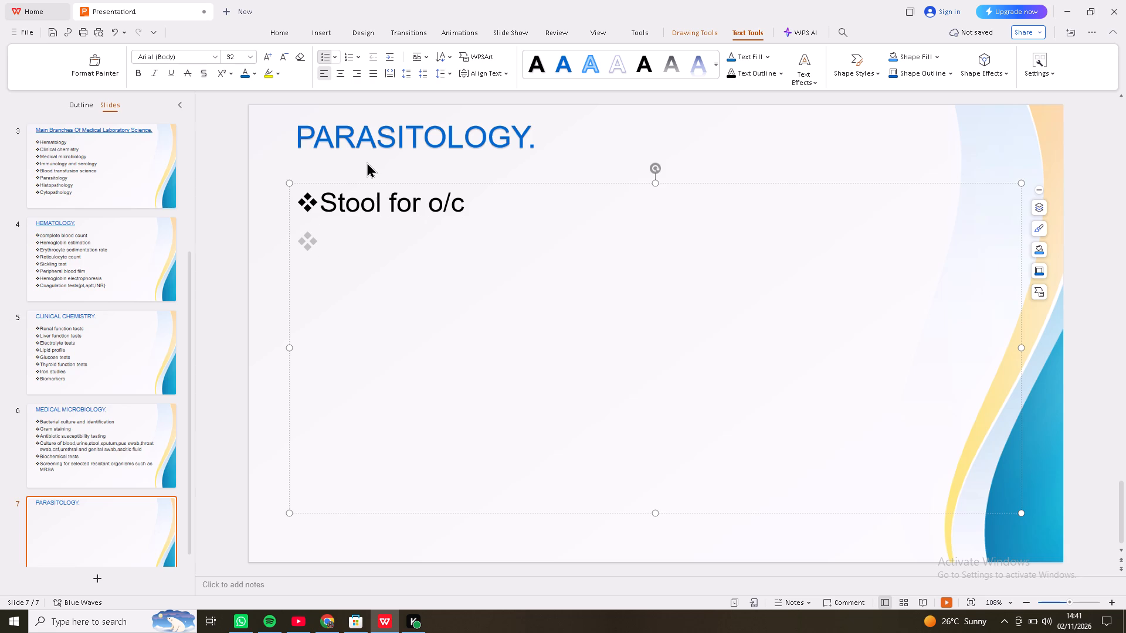
pyautogui.hotkey('shift', 's')
pyautogui.write('almonella')
pyautogui.press('space')
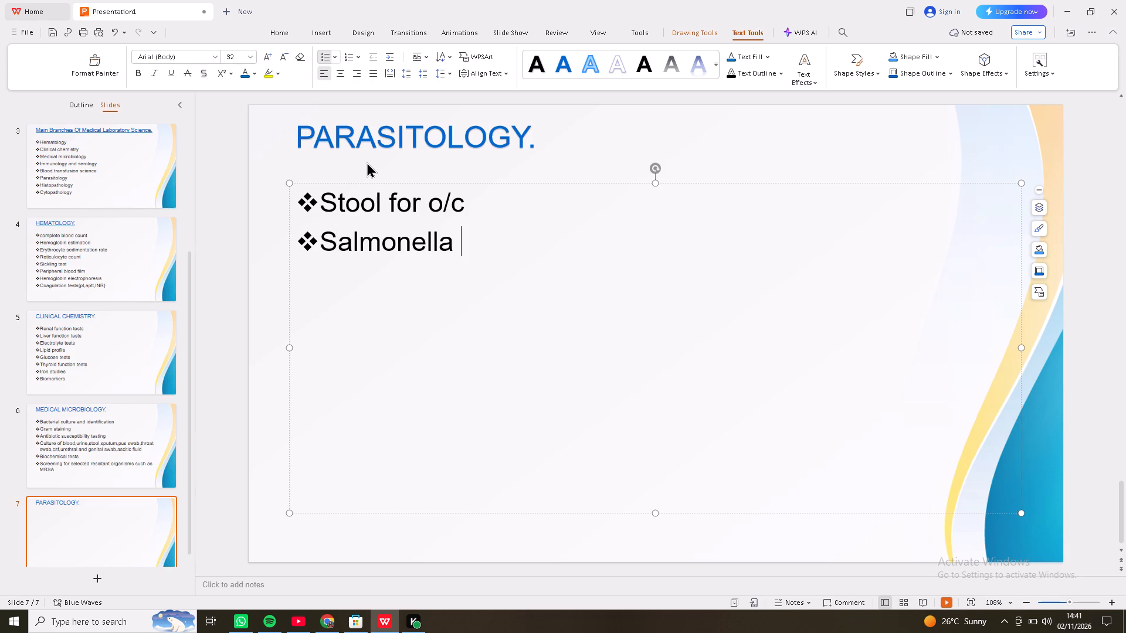
pyautogui.press('s')
pyautogui.press('BackSpace')
pyautogui.write('antigen')
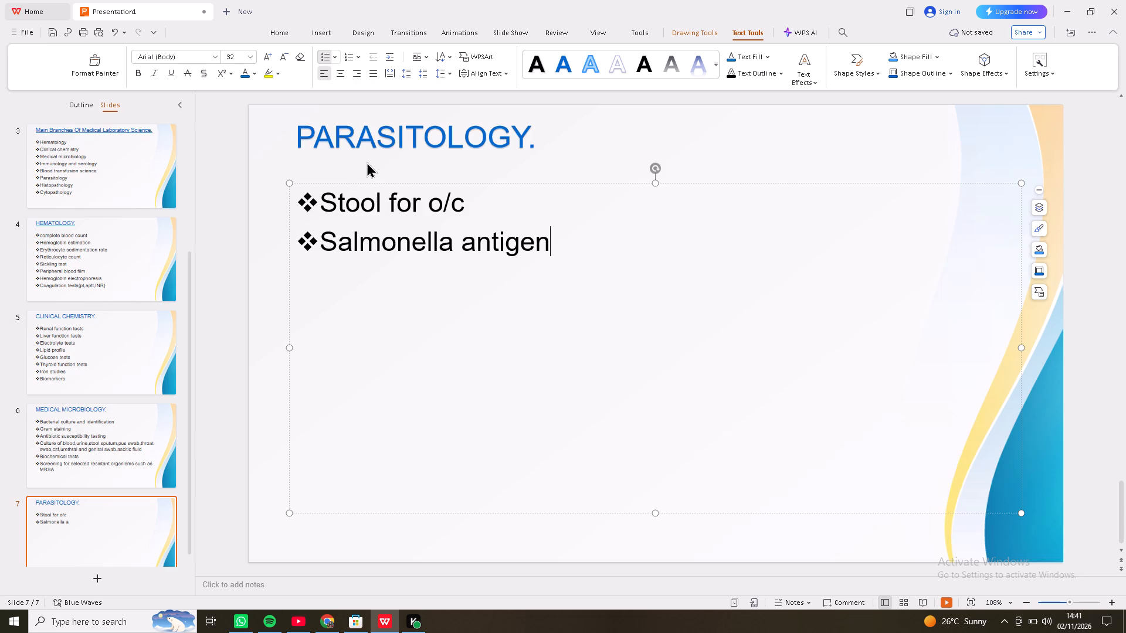
pyautogui.press('space')
pyautogui.write('test')
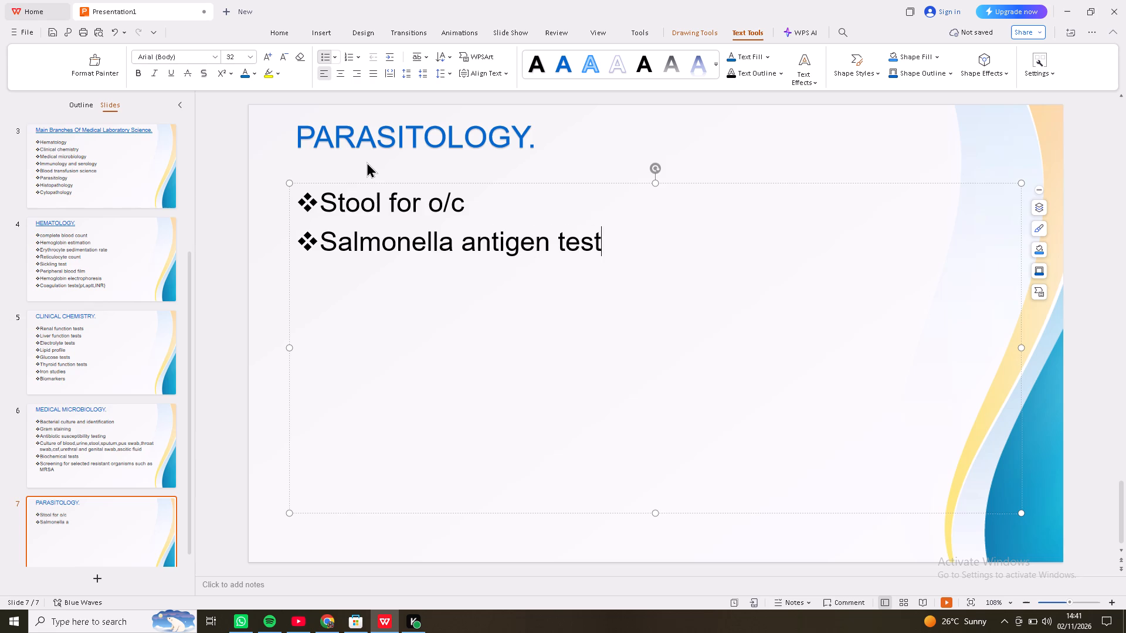
pyautogui.press('Return')
# Add the bullet "Feacal occult blood" below the salmonella bullet on the parasitology slide.
pyautogui.hotkey('shift', 'f')
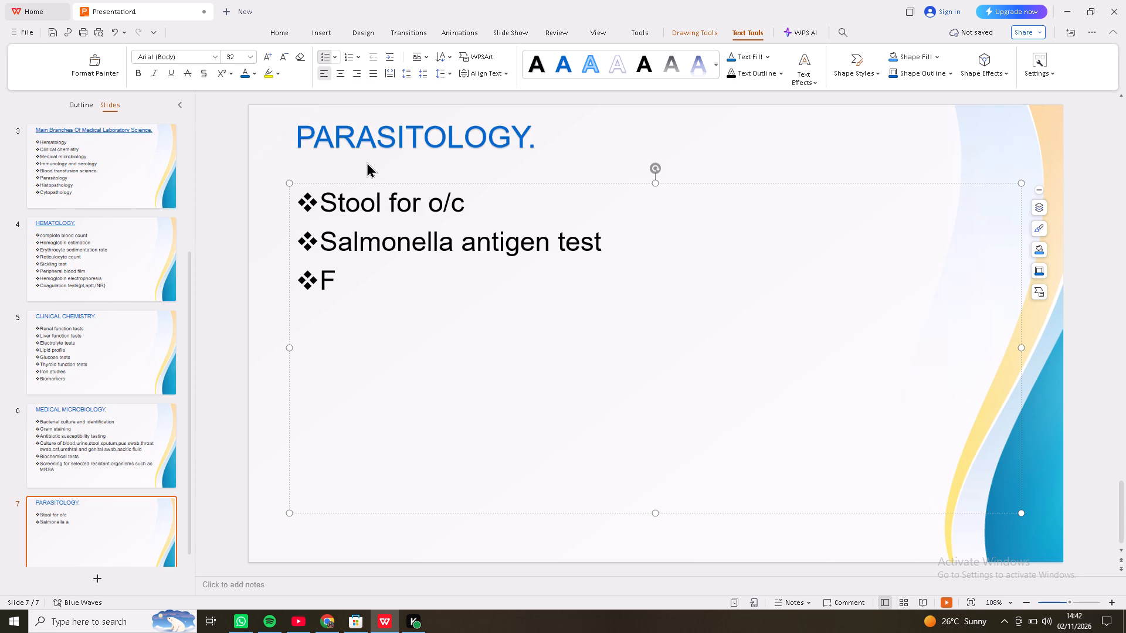
pyautogui.write('eaca')
pyautogui.write('l occult bllod')
pyautogui.press('BackSpace')
pyautogui.press('BackSpace')
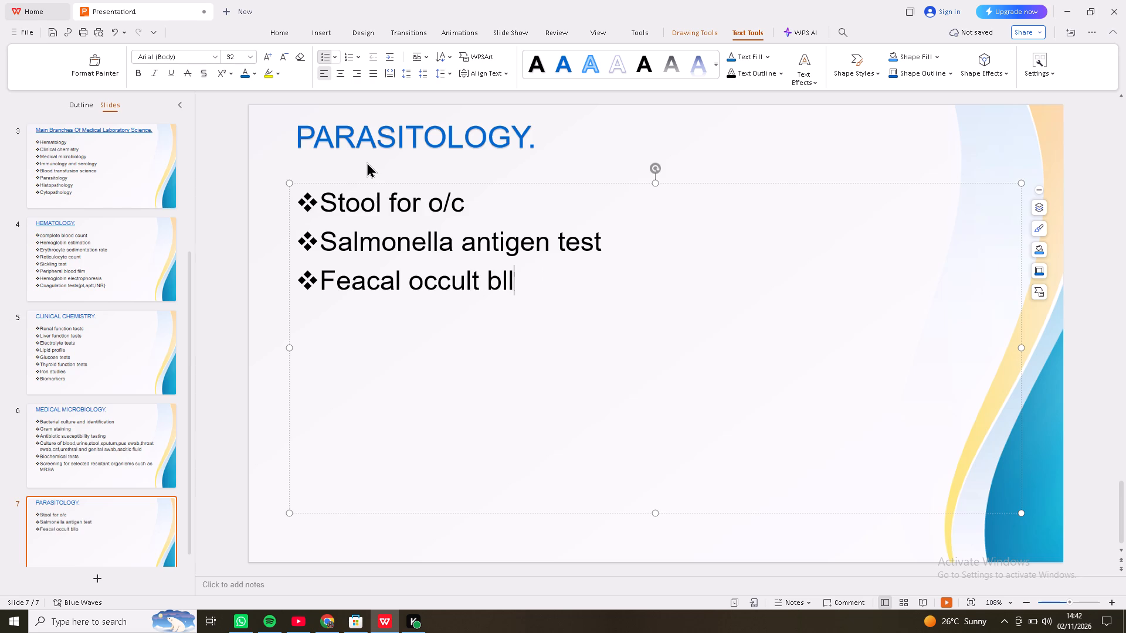
pyautogui.press('BackSpace')
pyautogui.write('ood')
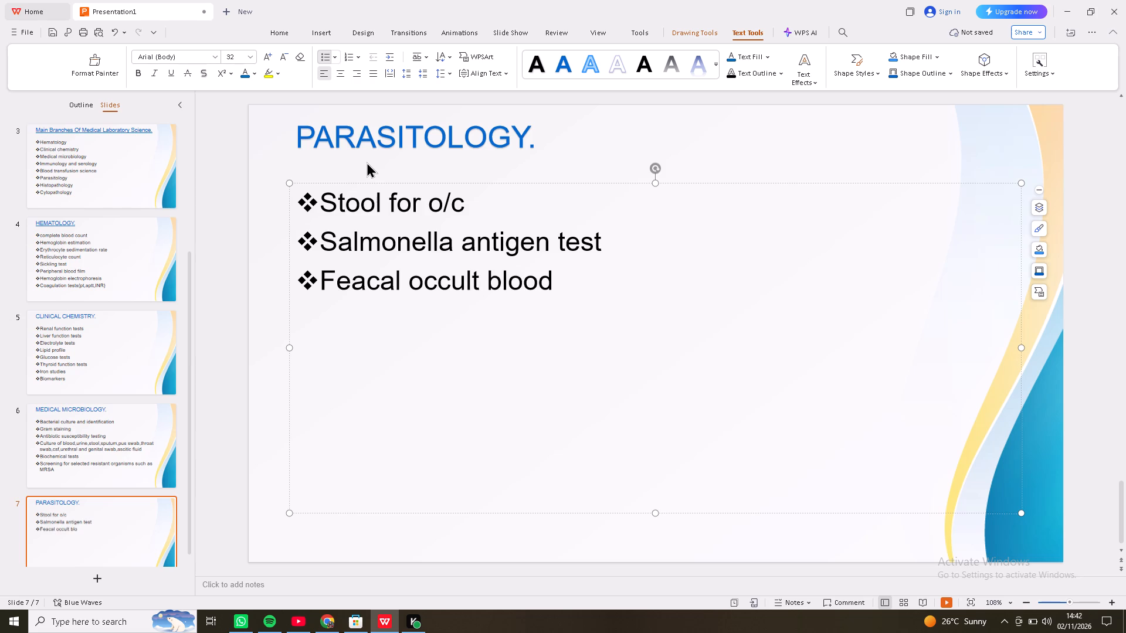
pyautogui.press('Return')
# Add the bullet "Helicobacter pylori test" below the occult blood bullet on the parasitology slide.
pyautogui.hotkey('shift', 'h')
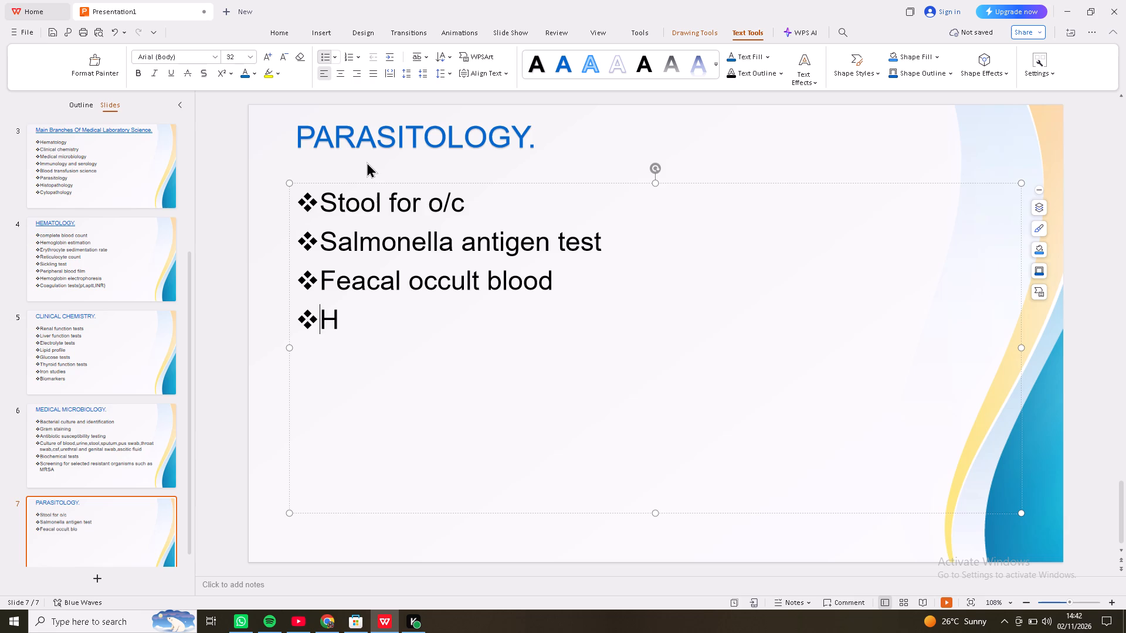
pyautogui.write('elico')
pyautogui.write('bacter')
pyautogui.press('space')
pyautogui.write('pylori')
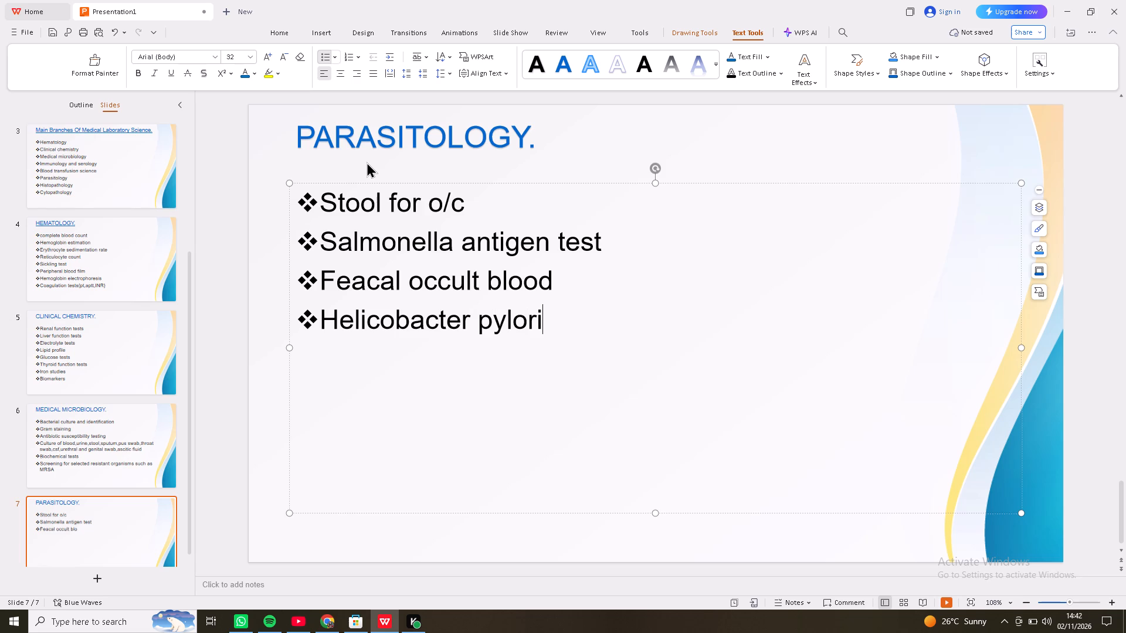
pyautogui.press('space')
pyautogui.write('test')
pyautogui.press('Return')
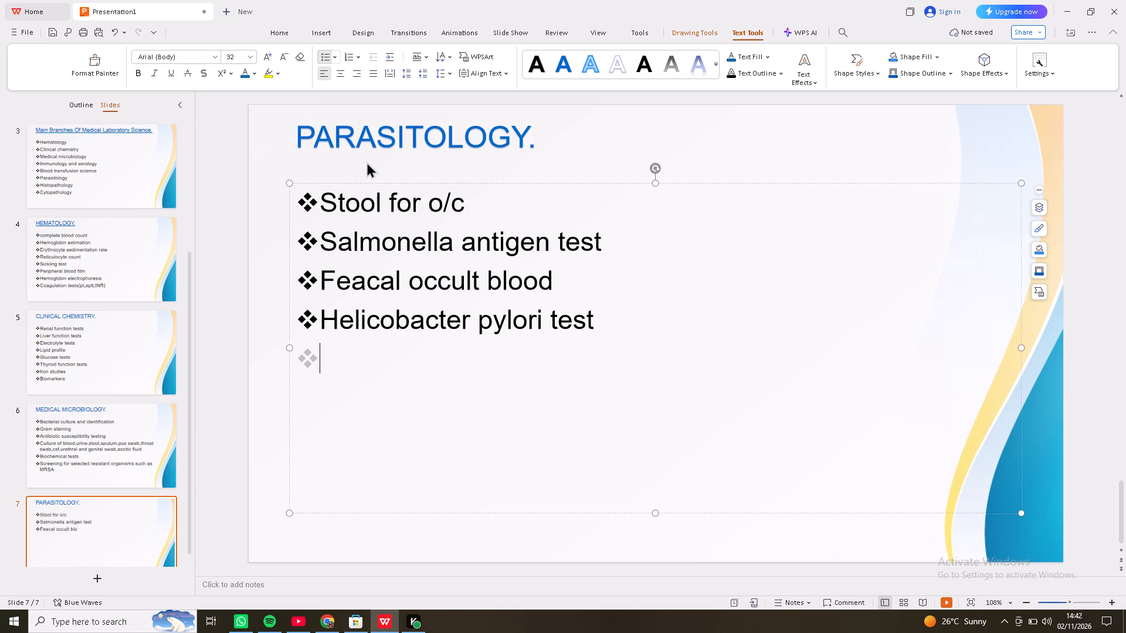
# Add the bullet "Cholera antigen test" below the Helicobacter pylori bullet on the parasitology slide.
pyautogui.write('Choler')
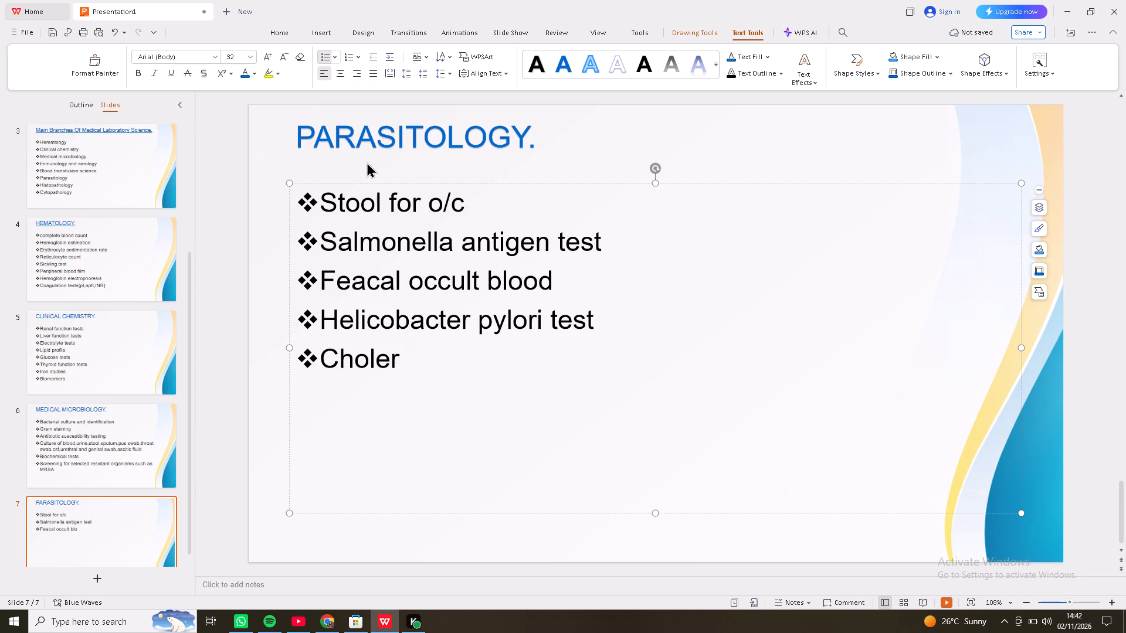
pyautogui.write('a')
pyautogui.press('space')
pyautogui.write('antigen')
pyautogui.press('space')
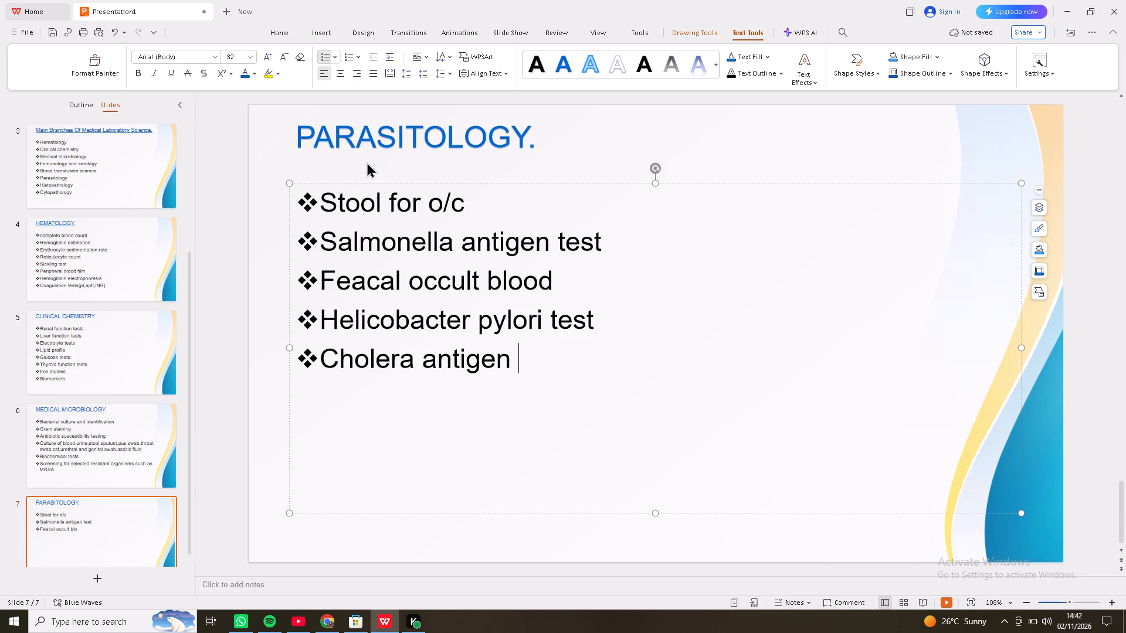
pyautogui.write('test')
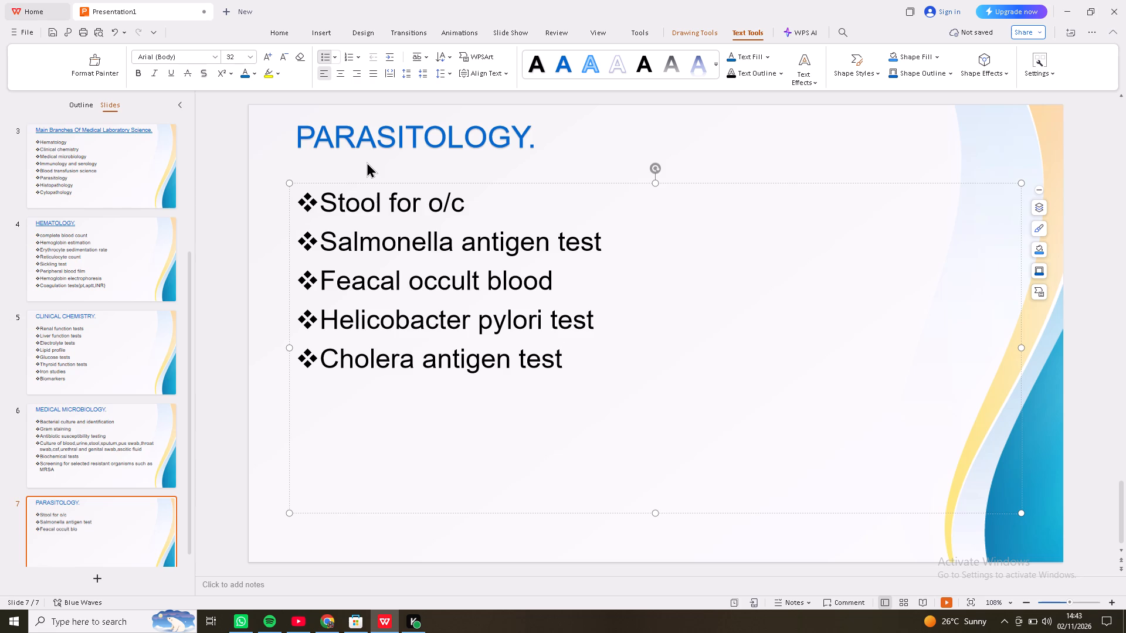
pyautogui.press('Return')
# Add the bullet "Malaria bs and rdt" below the cholera bullet and start another empty bullet.
pyautogui.hotkey('shift', 'm')
pyautogui.write('ala')
pyautogui.press('r')
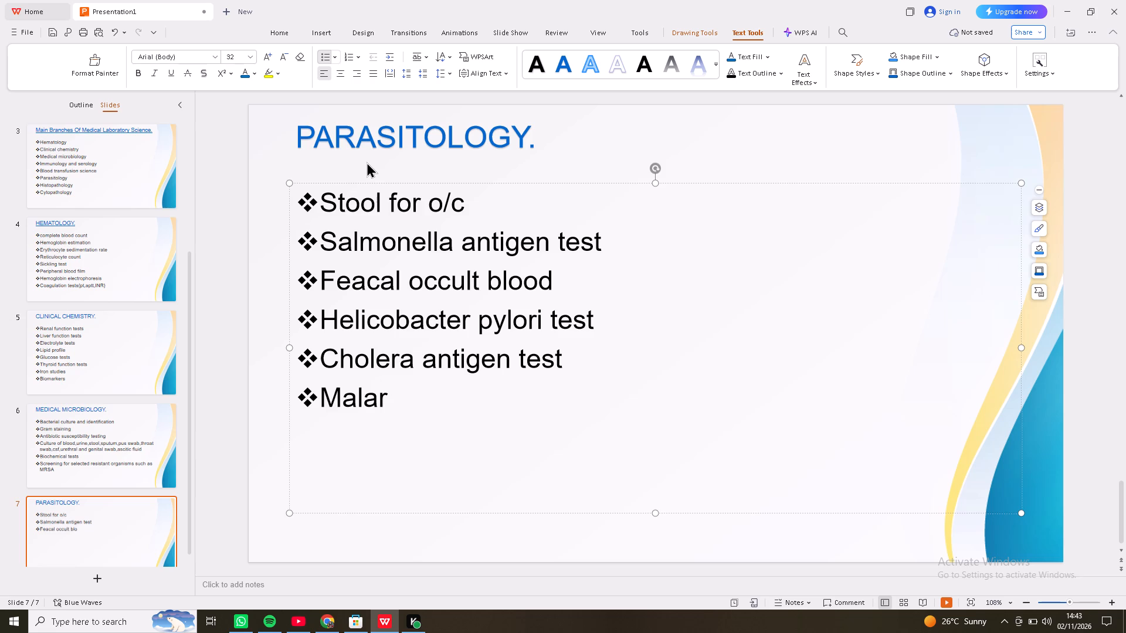
pyautogui.write('ia')
pyautogui.press('space')
pyautogui.write('bs')
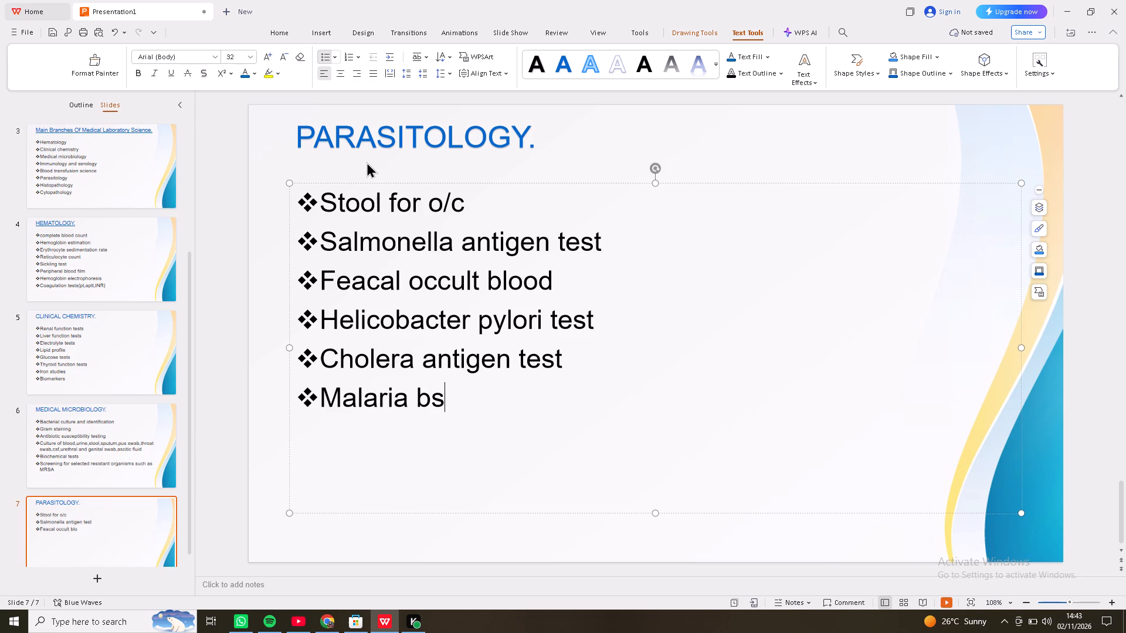
pyautogui.press('space')
pyautogui.write('and')
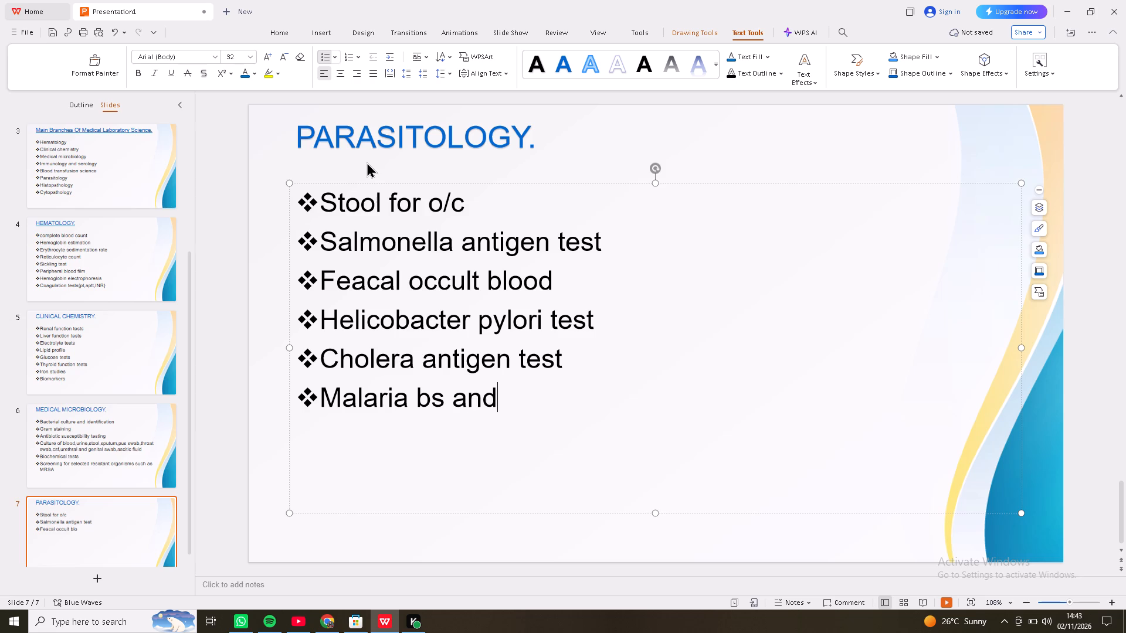
pyautogui.press('space')
pyautogui.write('mr')
pyautogui.write('dt')
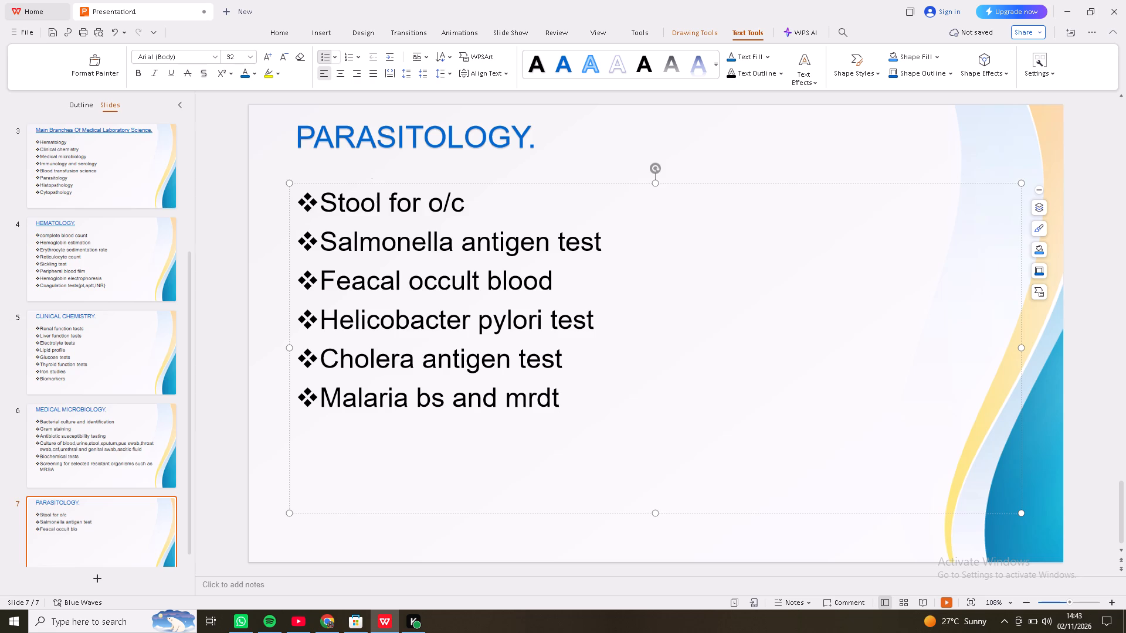
pyautogui.click(525, 397)
pyautogui.press('BackSpace')
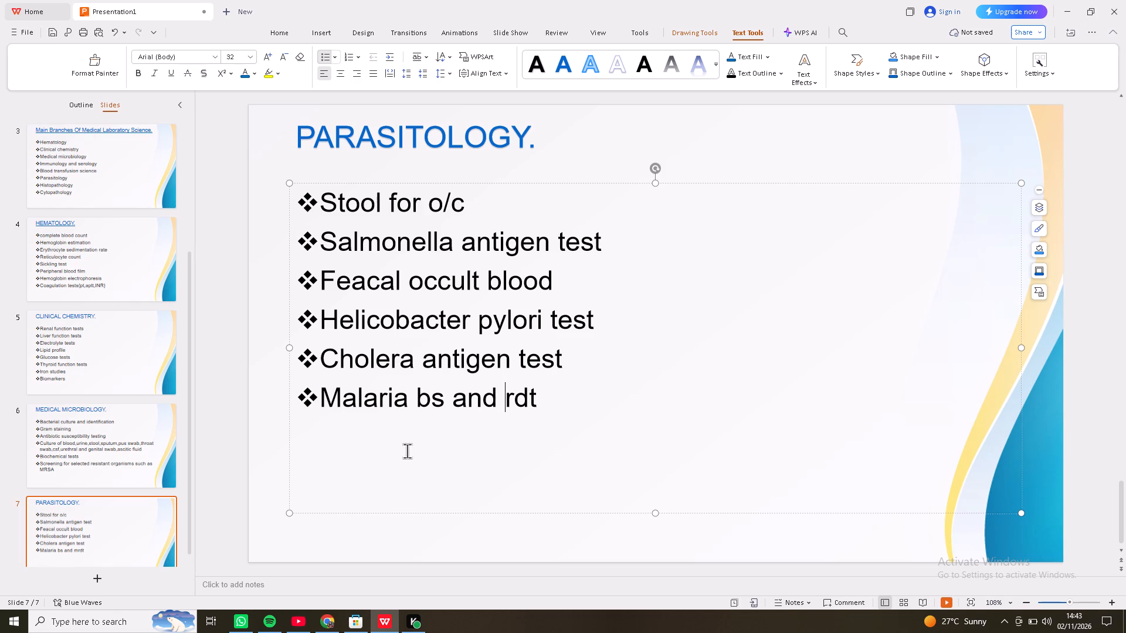
pyautogui.click(558, 405)
pyautogui.press('Return')
# Add the bullets "Tb lamp" and "Urinalysis" below the malaria bullet on the parasitology slide.
pyautogui.write('Tb')
pyautogui.press('space')
pyautogui.write('lamp')
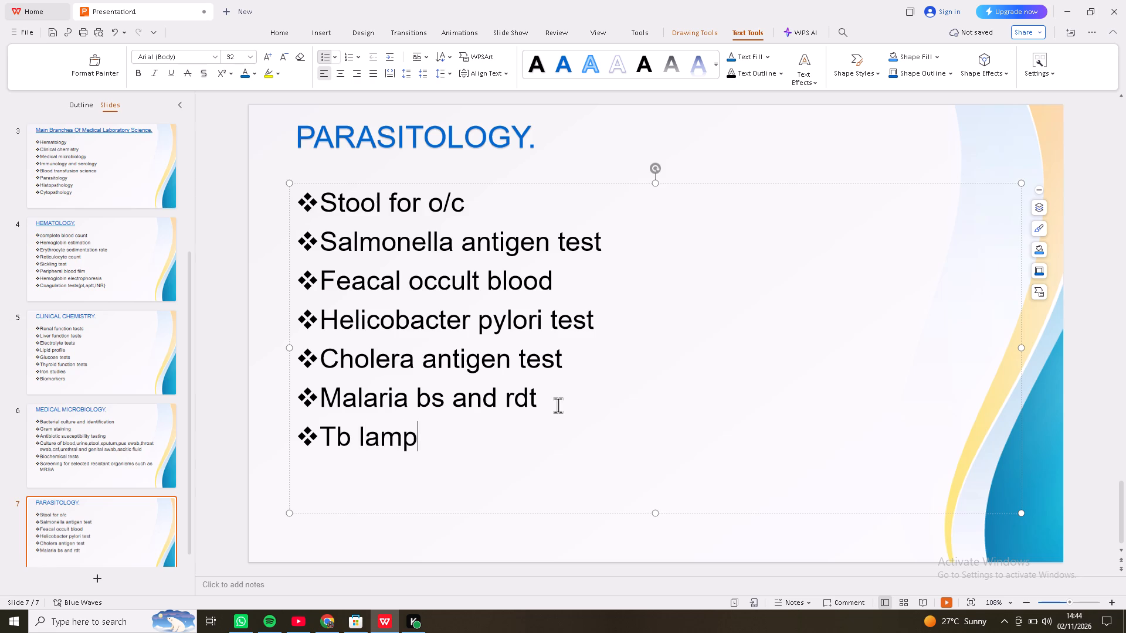
pyautogui.press('Return')
pyautogui.hotkey('shift', 'u')
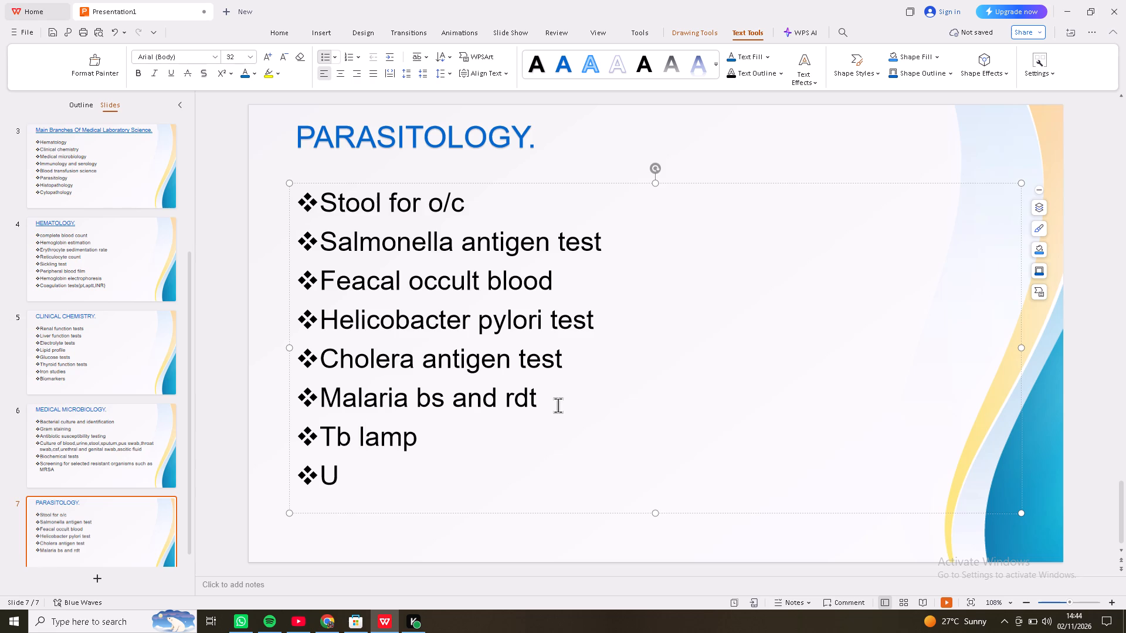
pyautogui.write('rinalysis')
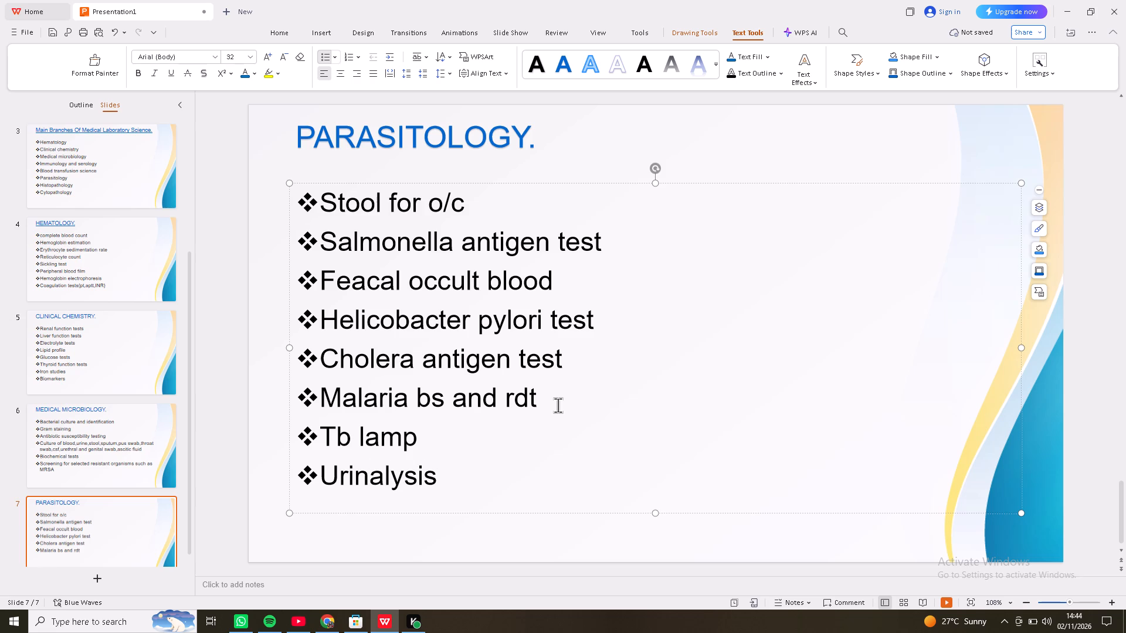
pyautogui.press('Return')
# Add the bullet "pregnancy test" below the urinalysis bullet on the parasitology slide.
pyautogui.write('pre')
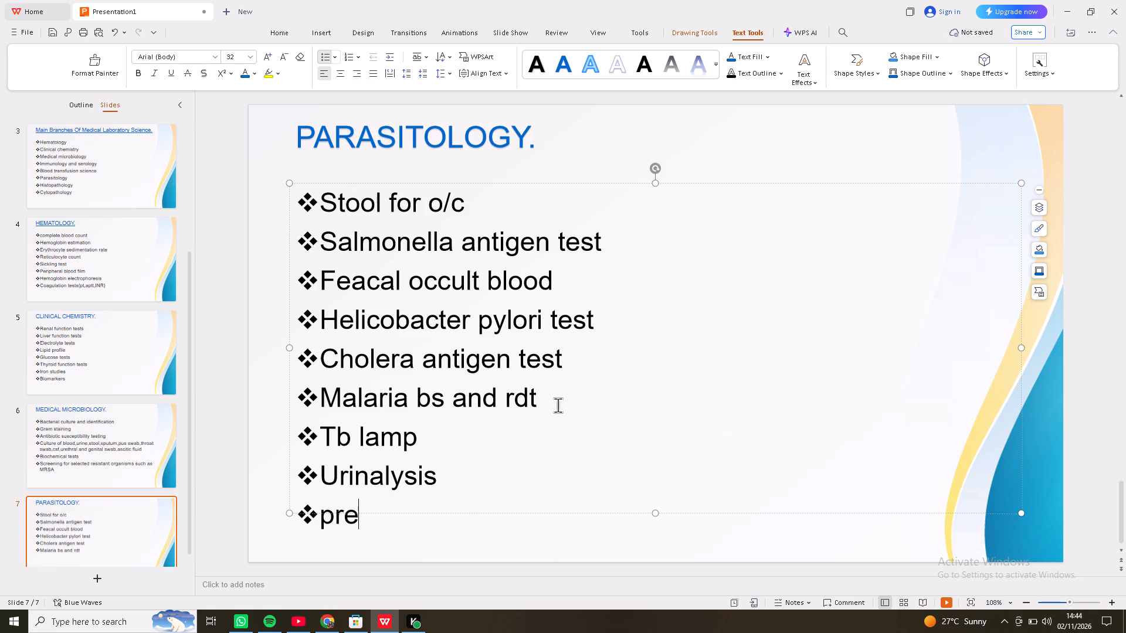
pyautogui.press('g')
pyautogui.write('nancy tests')
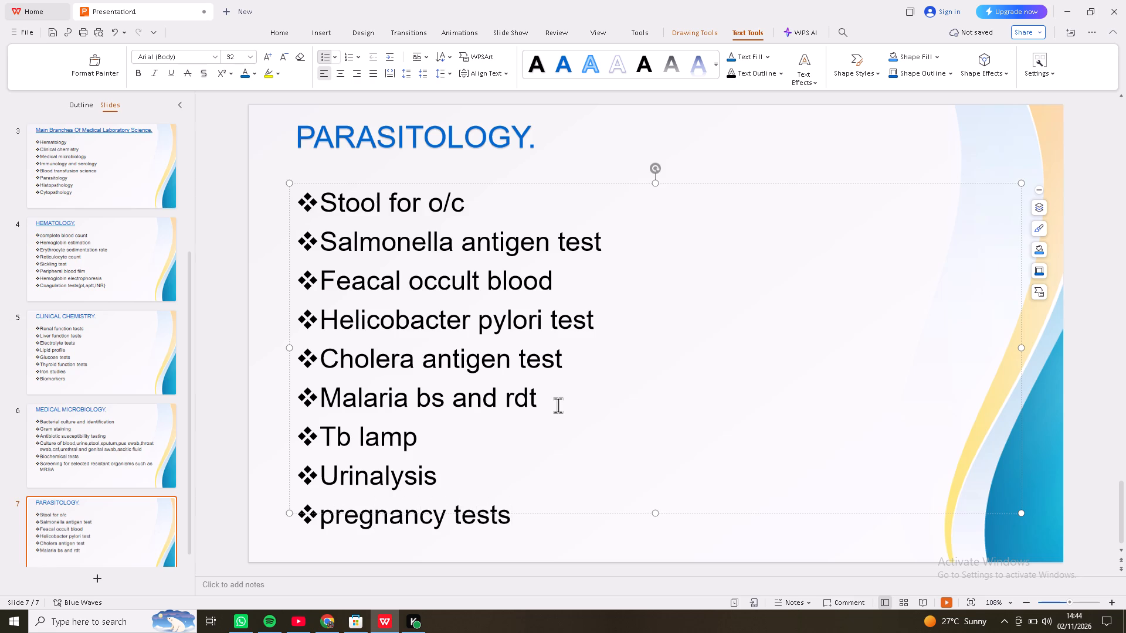
pyautogui.press('BackSpace')
pyautogui.press('Return')
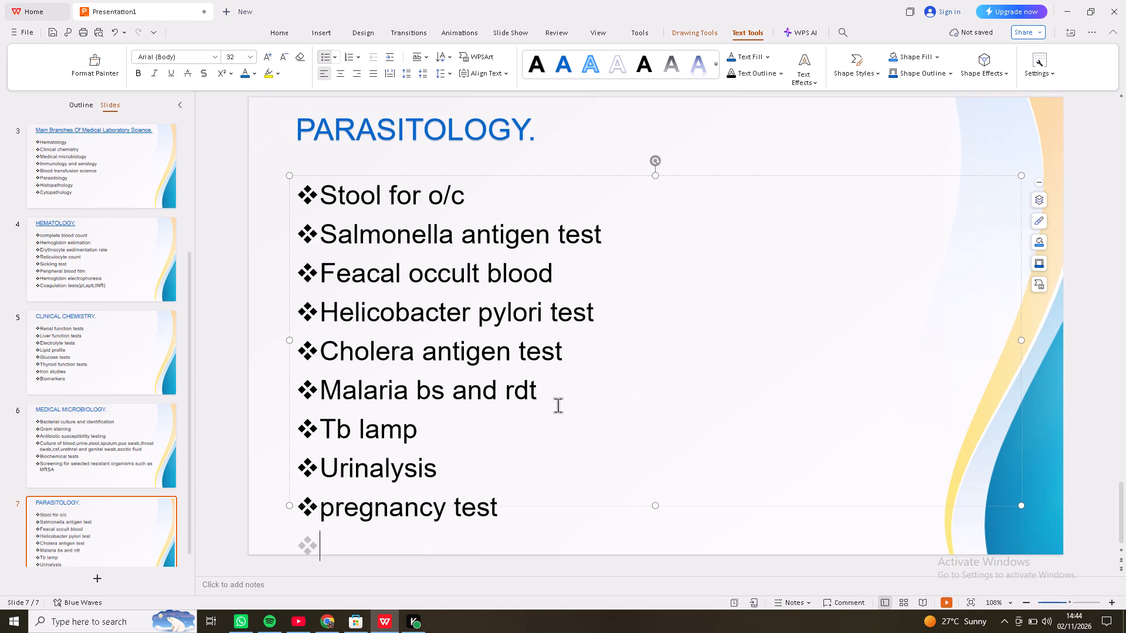
# Add "Toxicology test" as the last bullet on the parasitology slide.
pyautogui.hotkey('shift', 't')
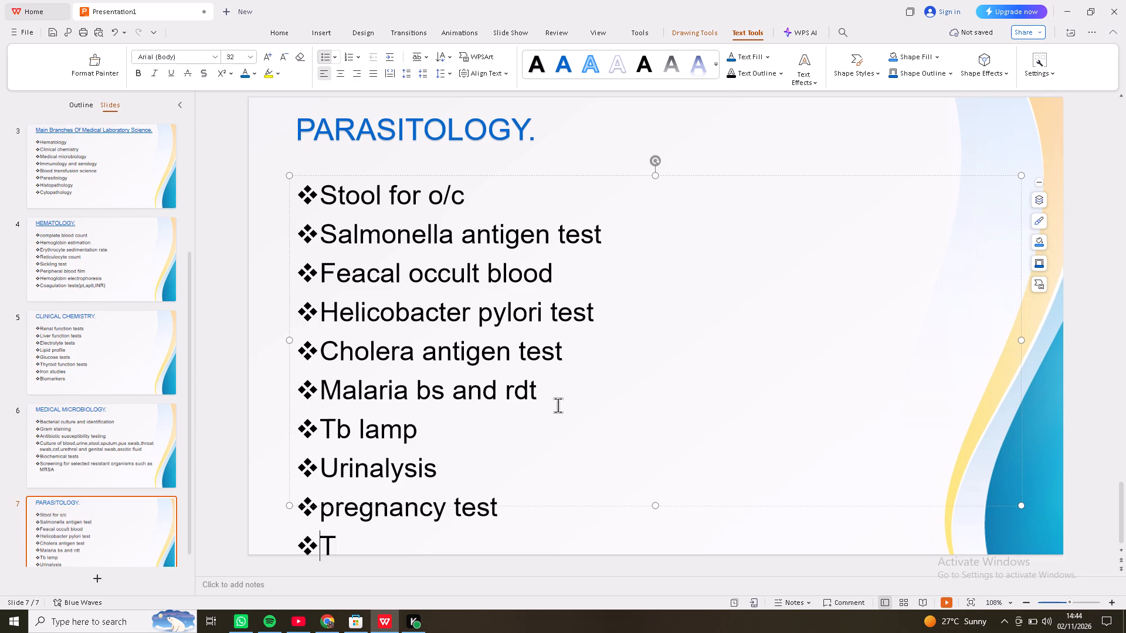
pyautogui.hotkey('shift', 'o')
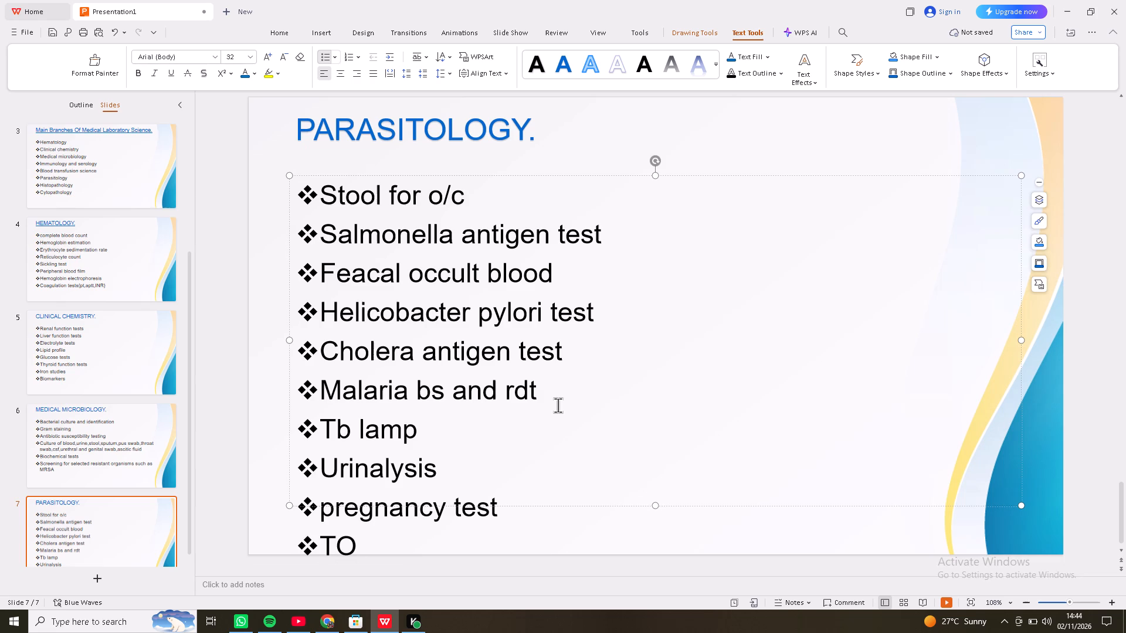
pyautogui.press('BackSpace')
pyautogui.write('oxicology')
pyautogui.press('space')
pyautogui.write('test')
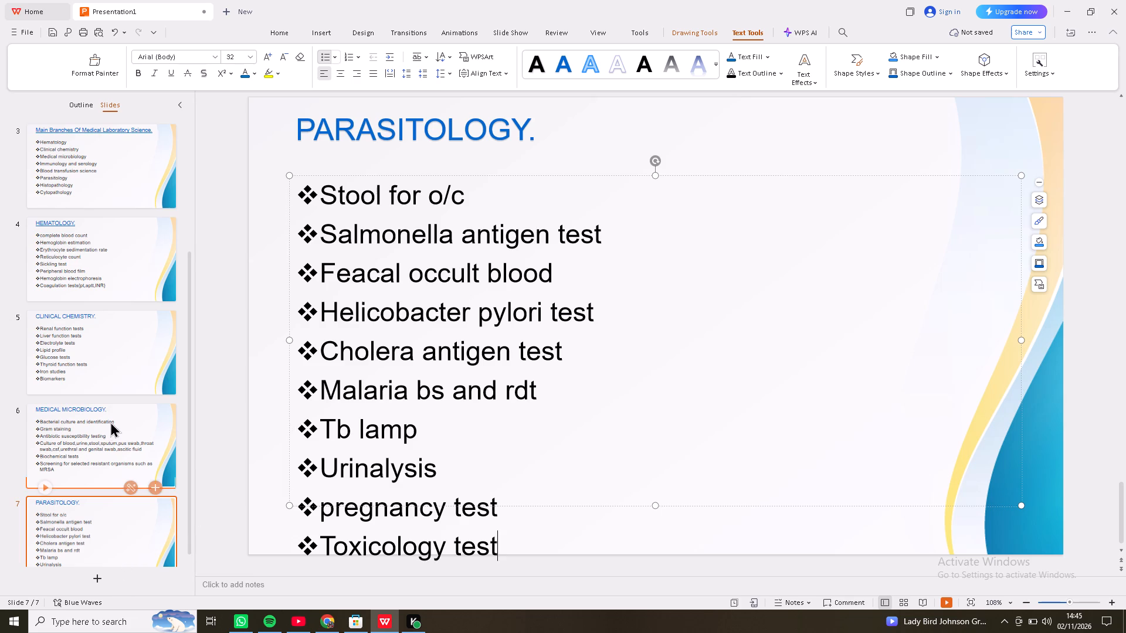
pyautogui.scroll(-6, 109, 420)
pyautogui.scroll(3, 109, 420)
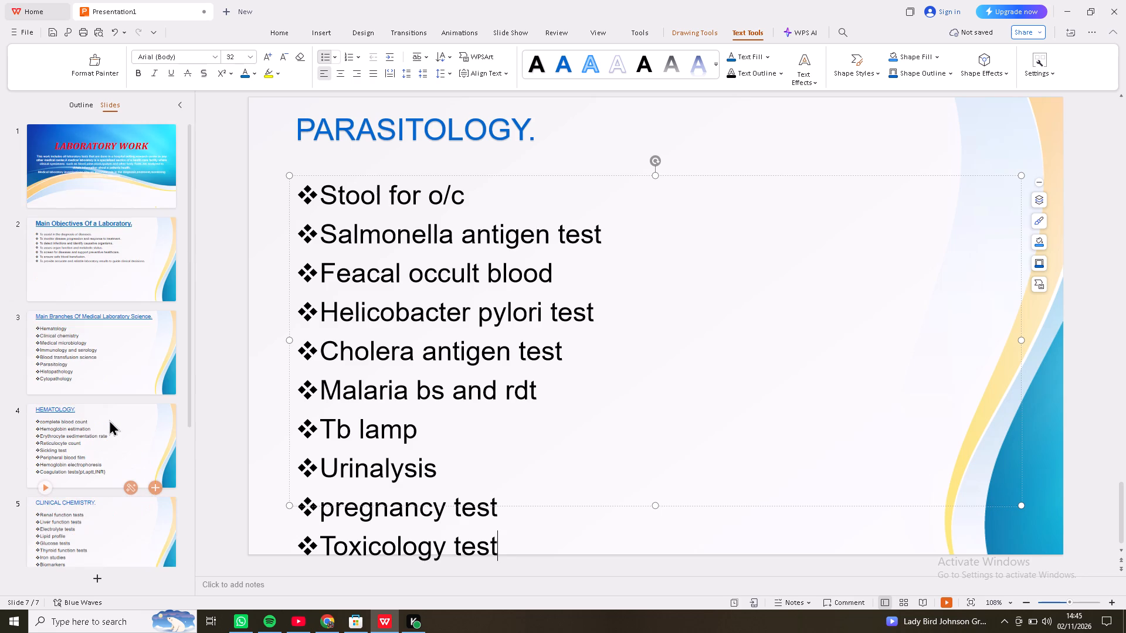
# Add a new slide after the parasitology slide and title it "IMMUNOLOGY & SEROLOGY.".
pyautogui.scroll(-5, 109, 420)
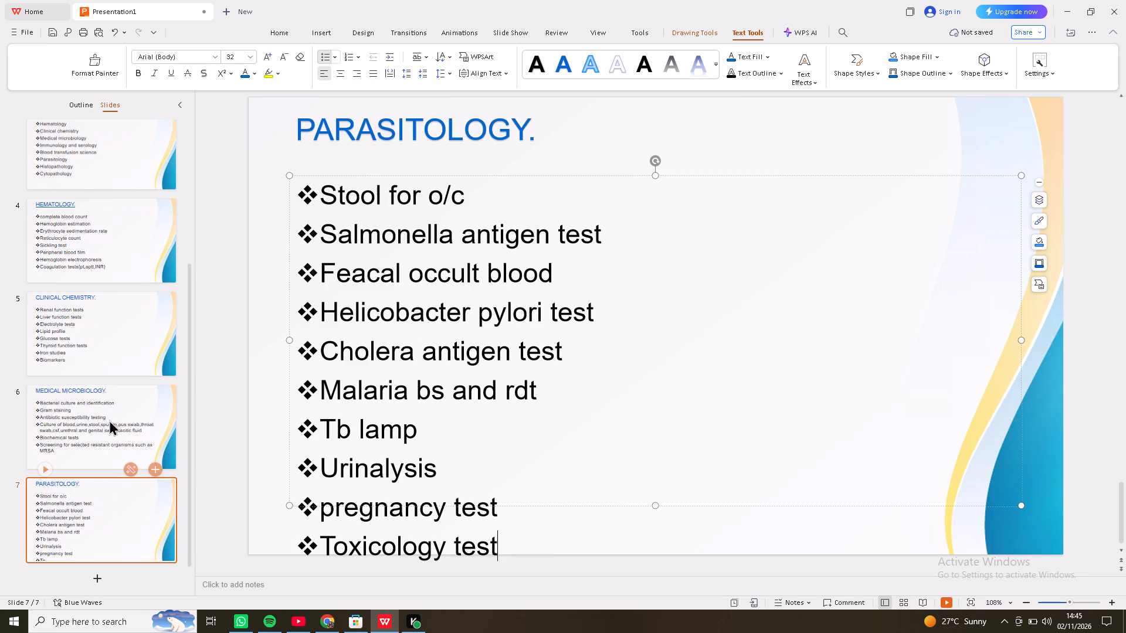
pyautogui.scroll(-1, 109, 420)
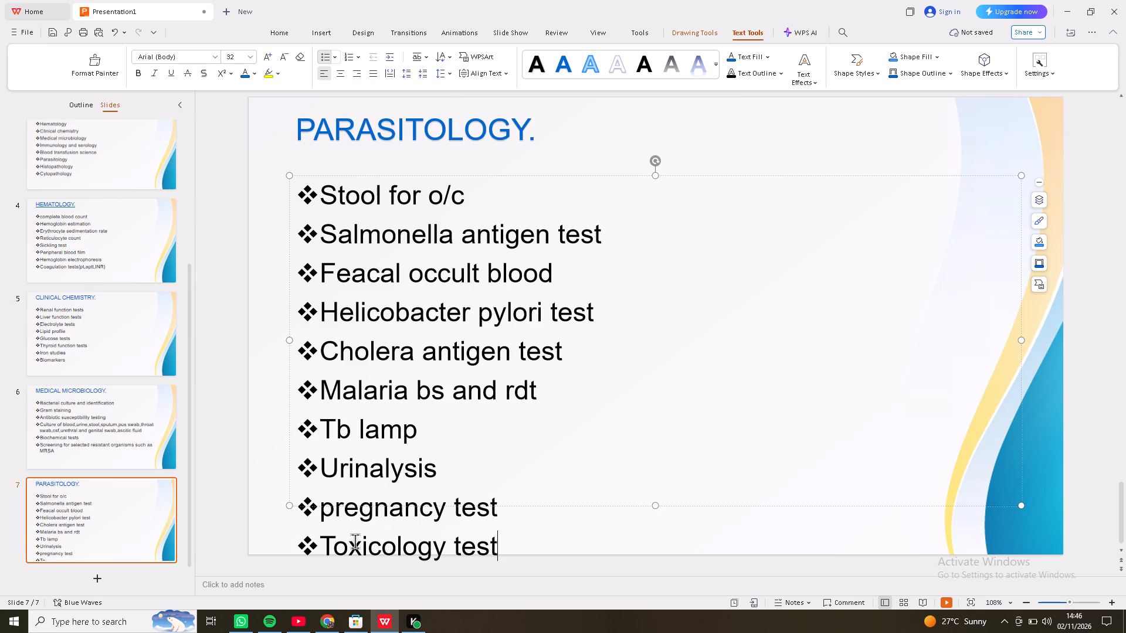
pyautogui.click(100, 576)
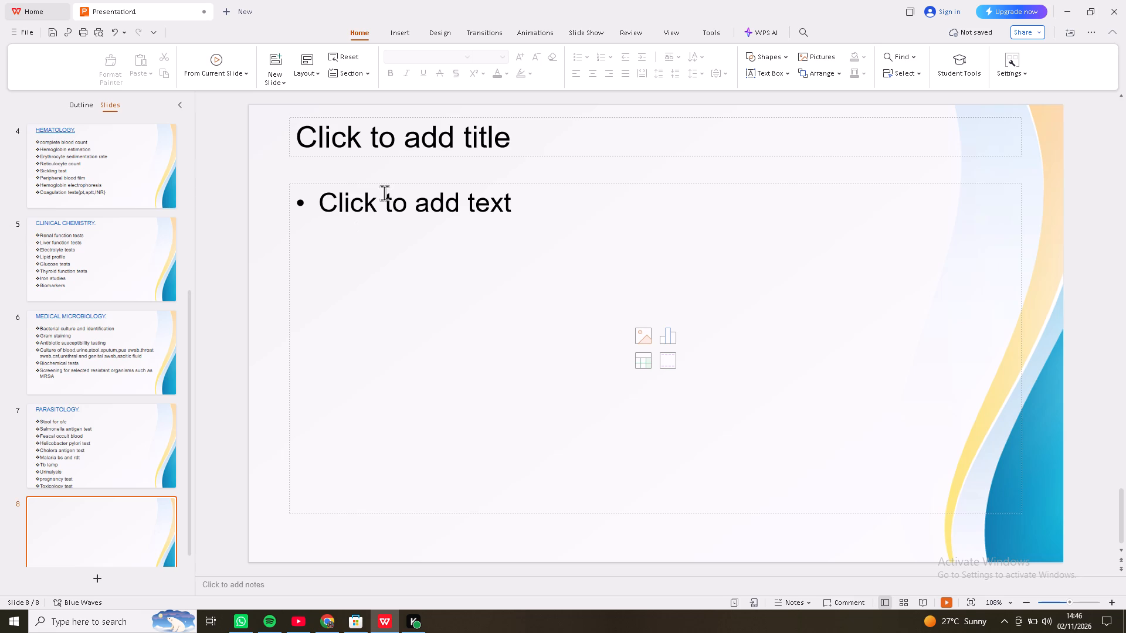
pyautogui.click(368, 140)
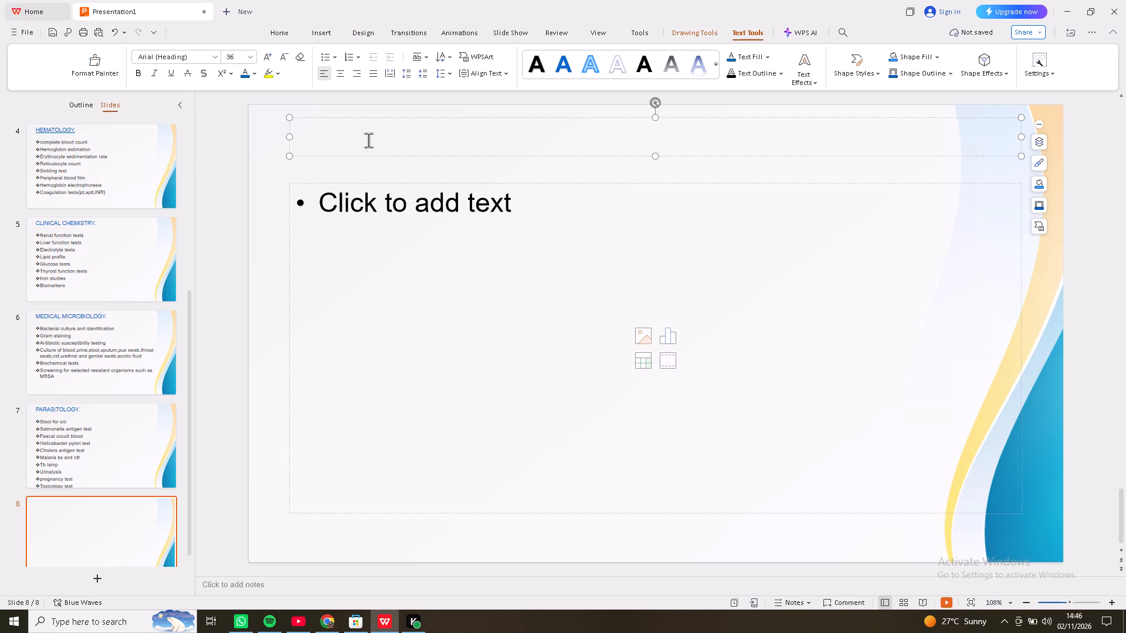
pyautogui.write('IMMUNOLOGY')
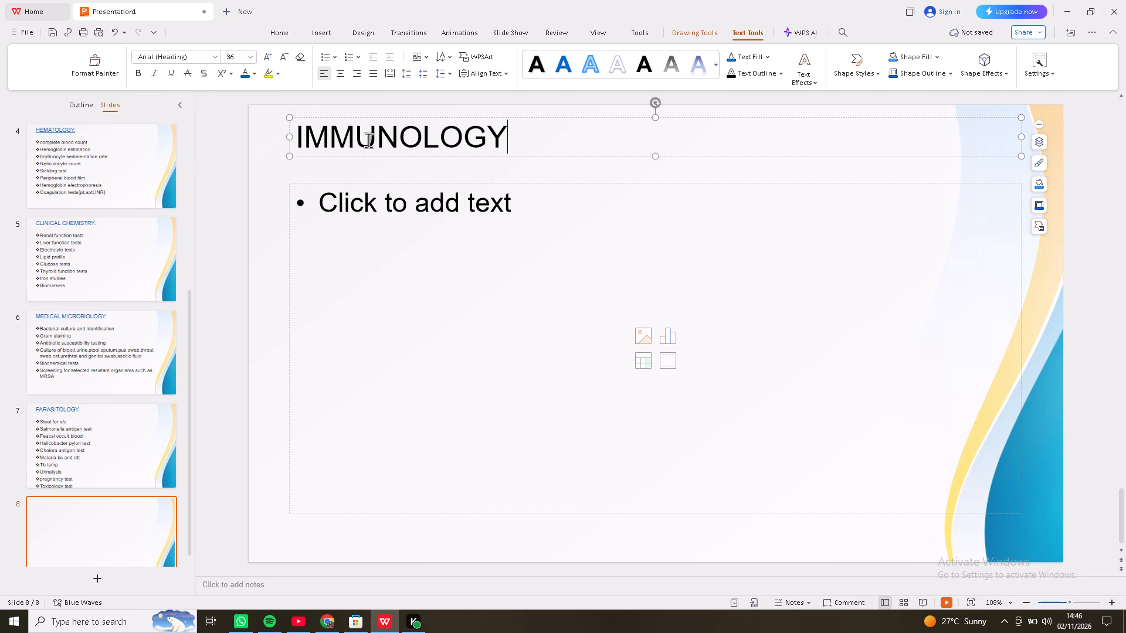
pyautogui.hotkey('shift', 'space')
pyautogui.write('&')
pyautogui.press('space')
pyautogui.write('SEROLOGY')
pyautogui.press('.')
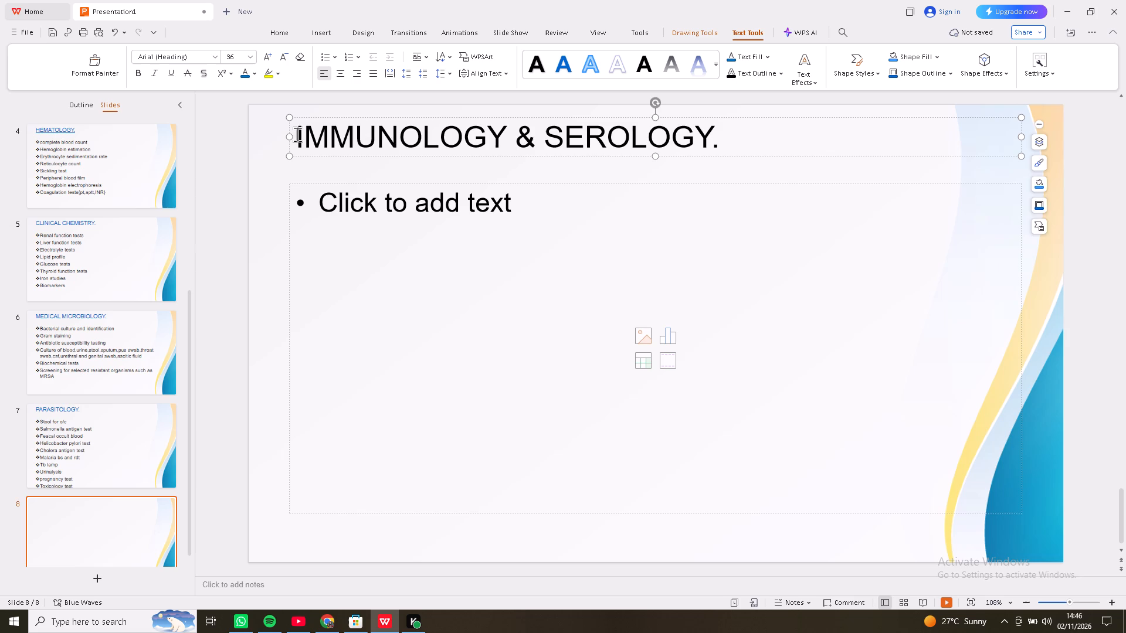
# Apply the blue preset text style to the whole "IMMUNOLOGY & SEROLOGY." title.
pyautogui.moveTo(297, 134); pyautogui.dragTo(720, 142)
pyautogui.click(567, 68)
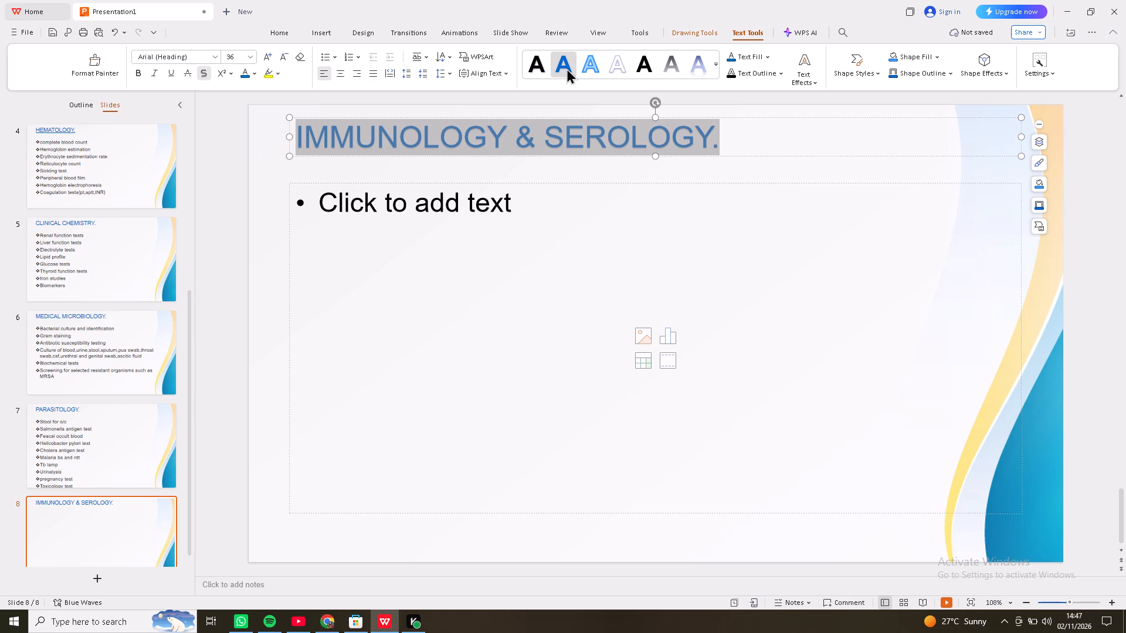
# Start a four-diamond bulleted list in the immunology slide's body with "HIV antigen/antibody tests" as the first bullet.
pyautogui.click(603, 197)
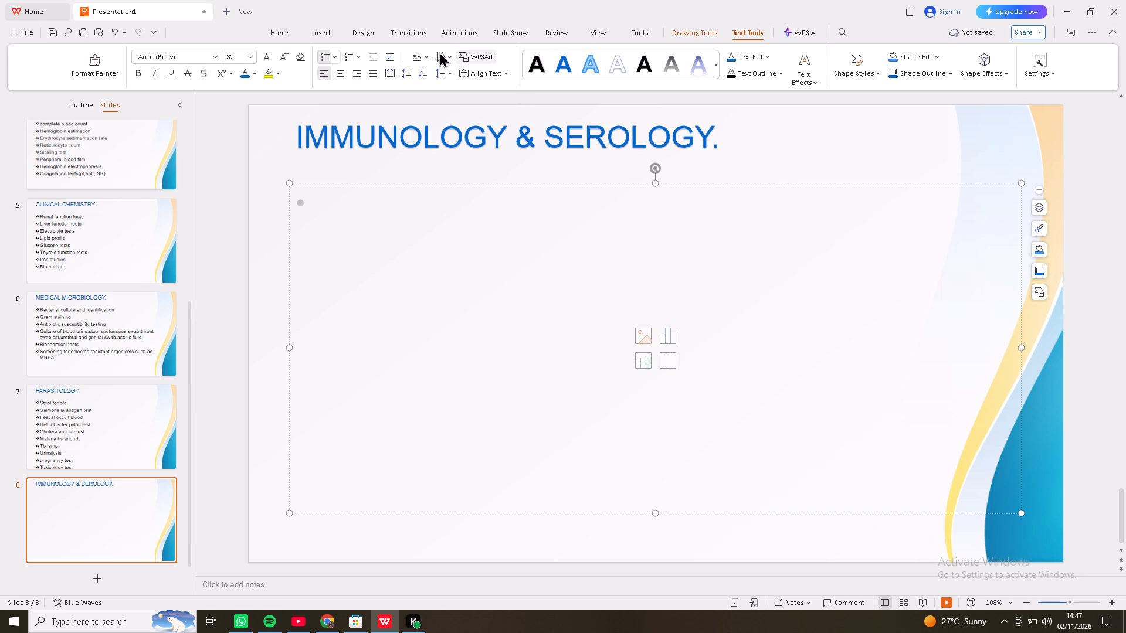
pyautogui.click(333, 53)
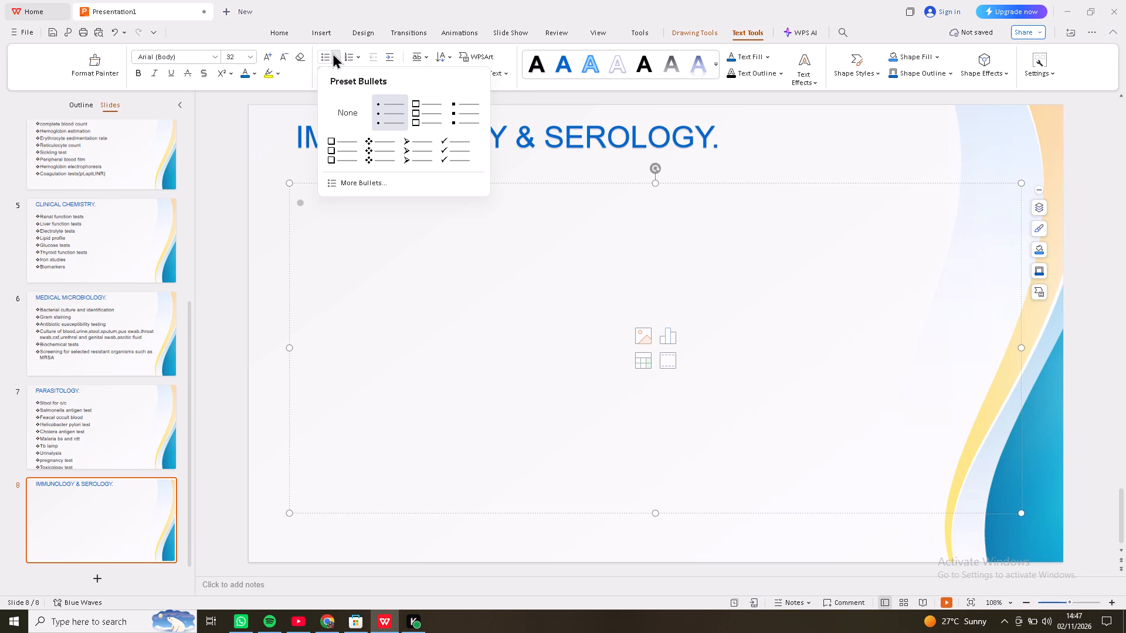
pyautogui.click(370, 152)
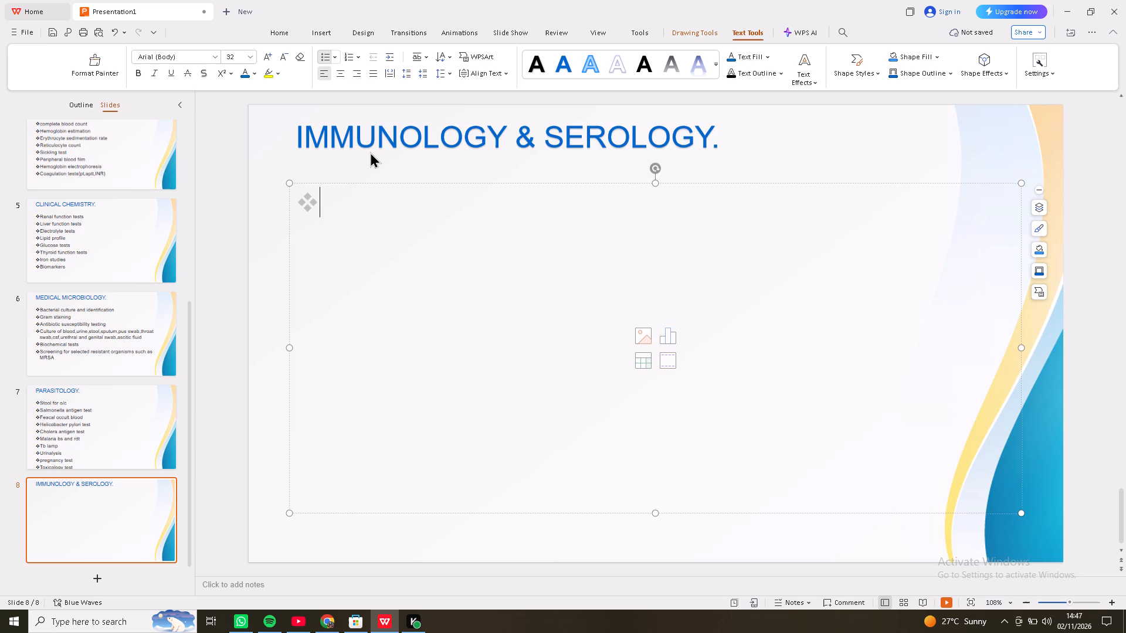
pyautogui.hotkey('shift', 'h')
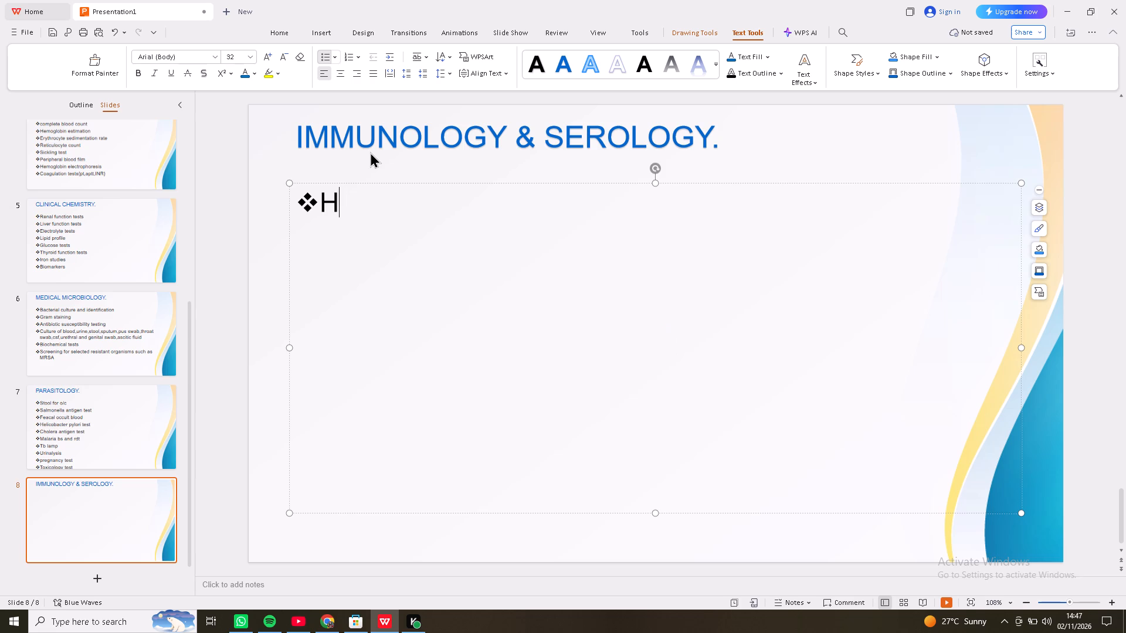
pyautogui.hotkey('shift', 'i')
pyautogui.write('V')
pyautogui.press('space')
pyautogui.write('antigen')
pyautogui.write('/antibody tests')
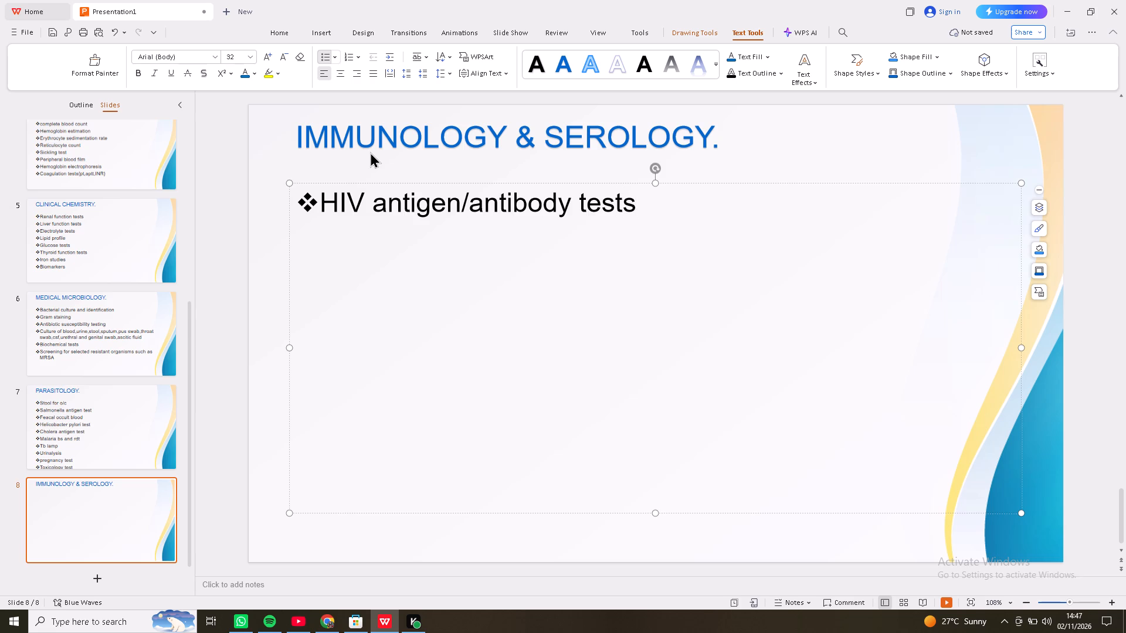
pyautogui.press('Return')
# Add the bullets "HBsAG", "HCV" and "HAV" below the HIV bullet on the immunology slide.
pyautogui.hotkey('shift', 'h')
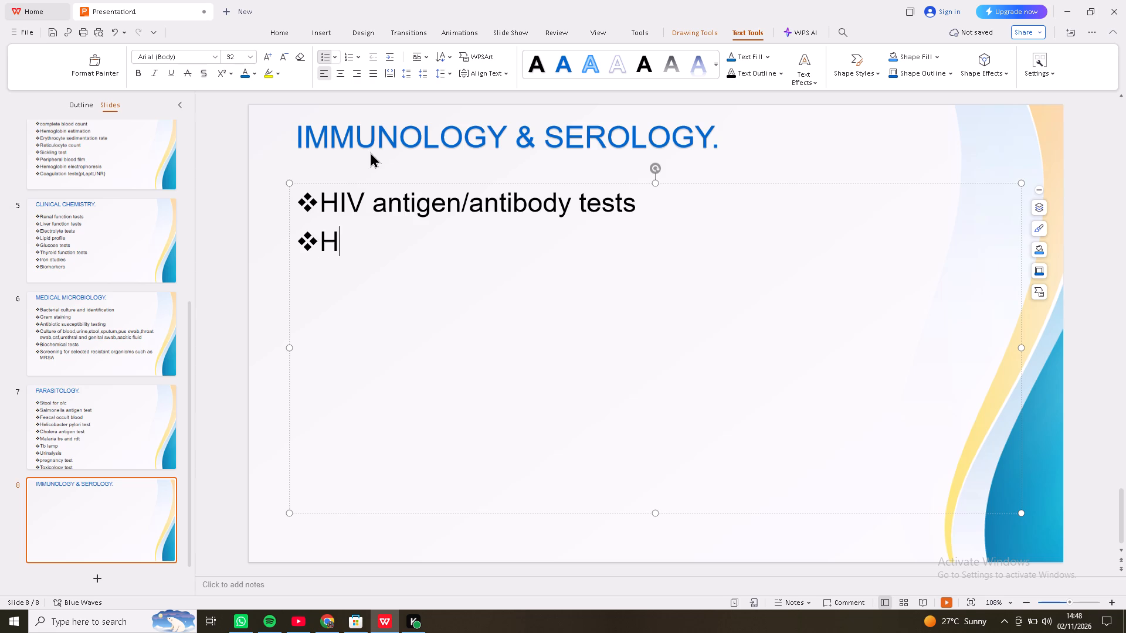
pyautogui.hotkey('shift', 'b')
pyautogui.write('sA')
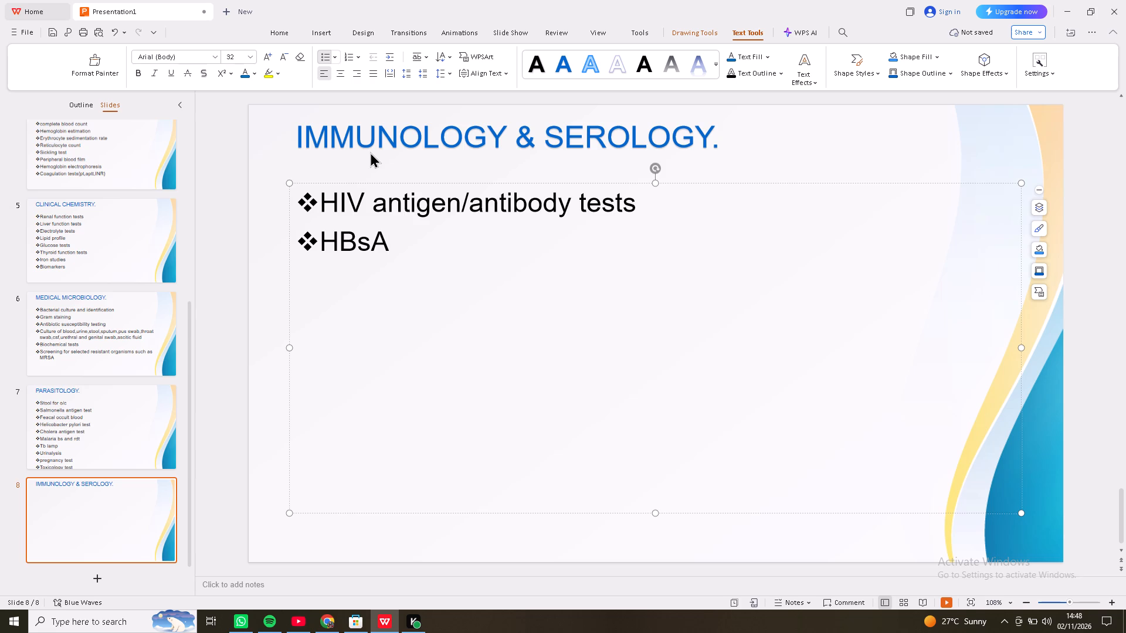
pyautogui.hotkey('shift', 'g')
pyautogui.press('Return')
pyautogui.hotkey('shift', 'h')
pyautogui.write('CV')
pyautogui.press('Return')
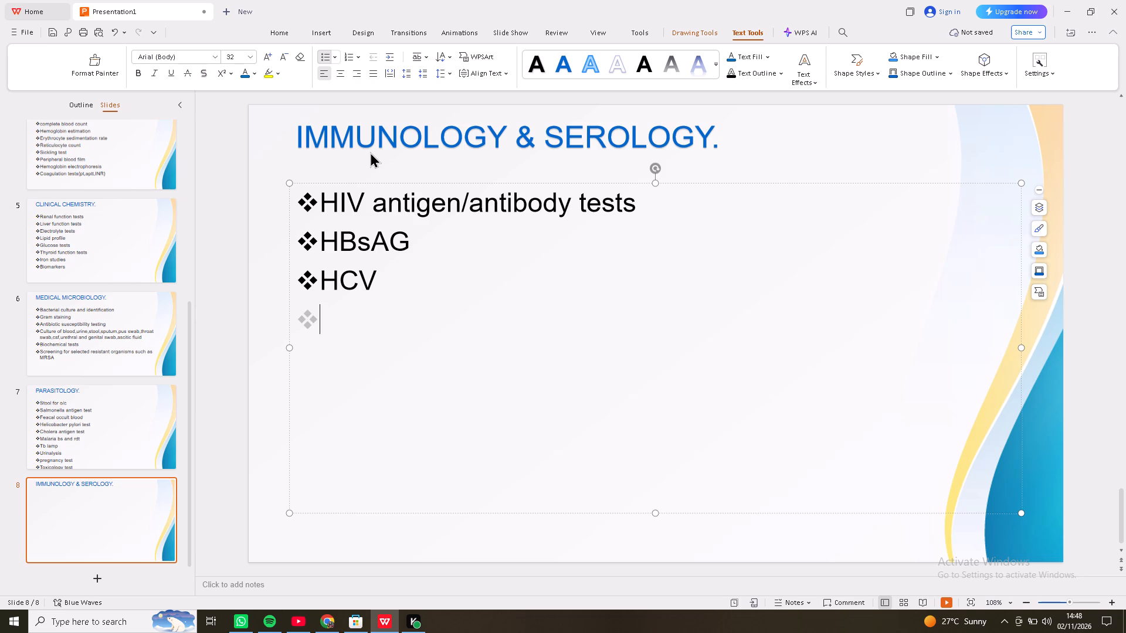
pyautogui.write('HAV')
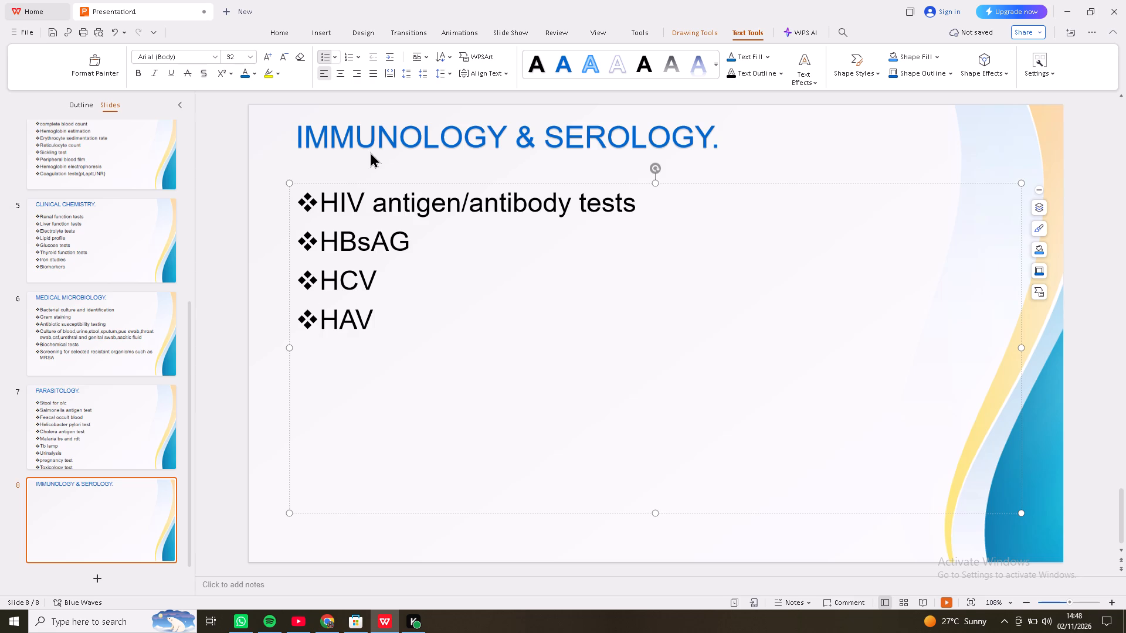
pyautogui.press('Return')
# Add the bullets "VDRL", "RF", "ASOT" and "CRP" below the HAV bullet on the immunology slide.
pyautogui.write('VDRL')
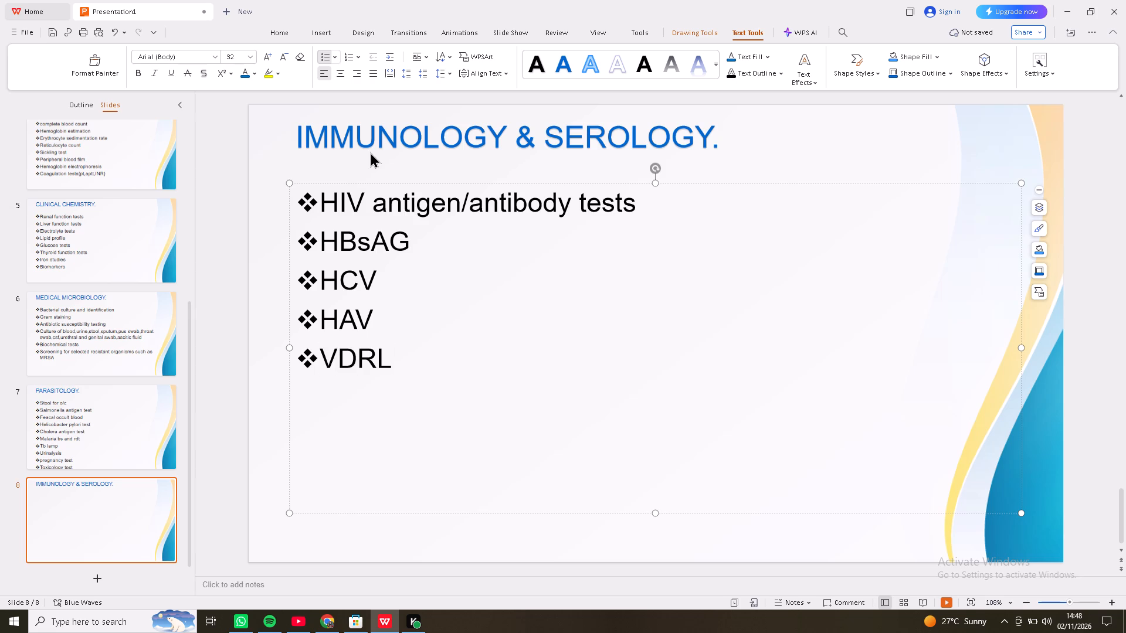
pyautogui.press('Return')
pyautogui.write('RF')
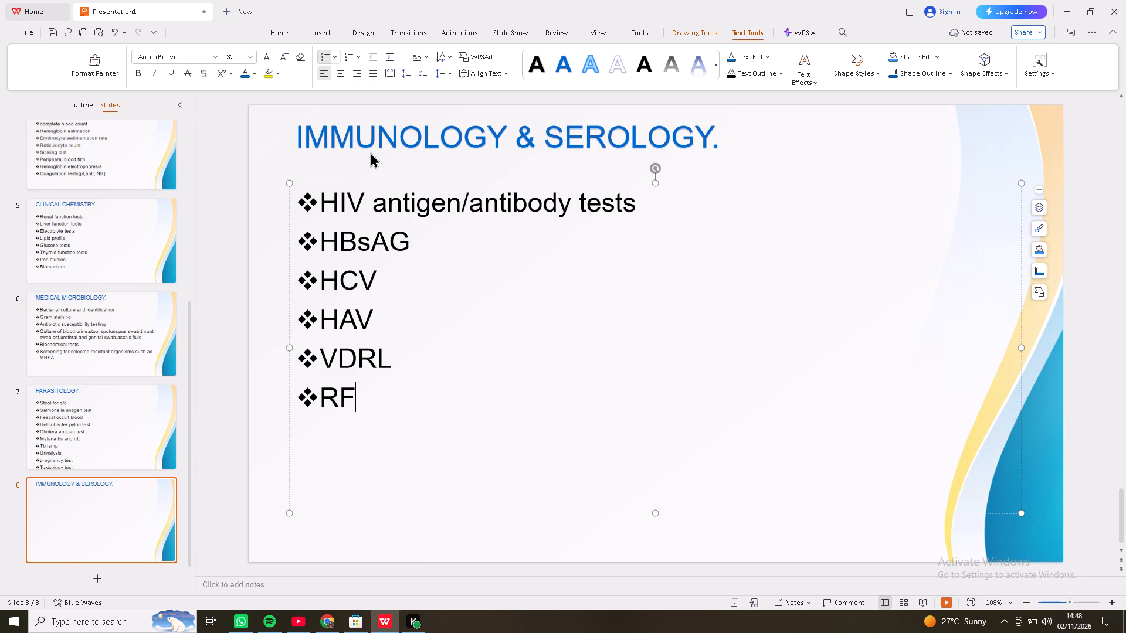
pyautogui.press('Return')
pyautogui.write('AS')
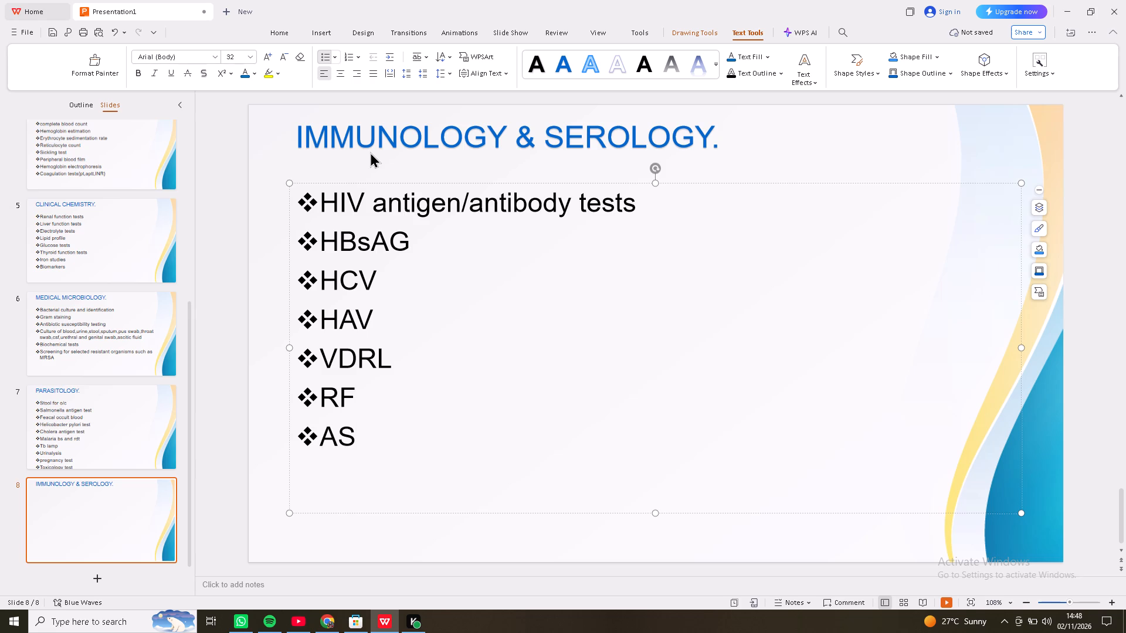
pyautogui.write('OT')
pyautogui.press('Return')
pyautogui.write('CRP')
pyautogui.press('Return')
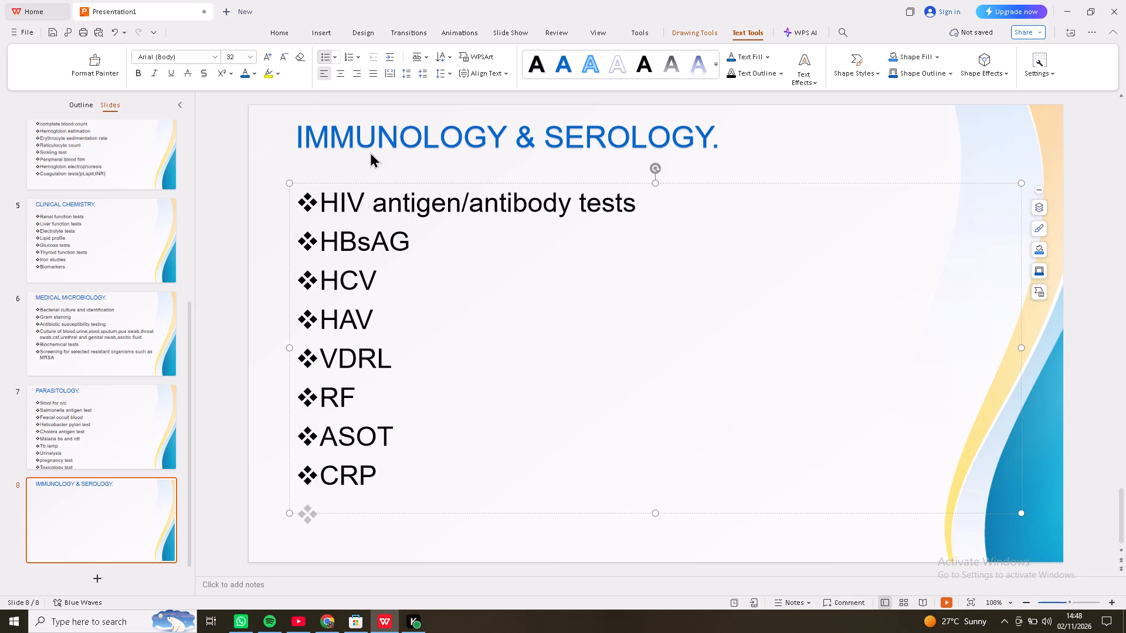
# Add the bullets "HCG" and "Dengue antigen/antibody tests" below the CRP bullet on the immunology slide.
pyautogui.write('HC')
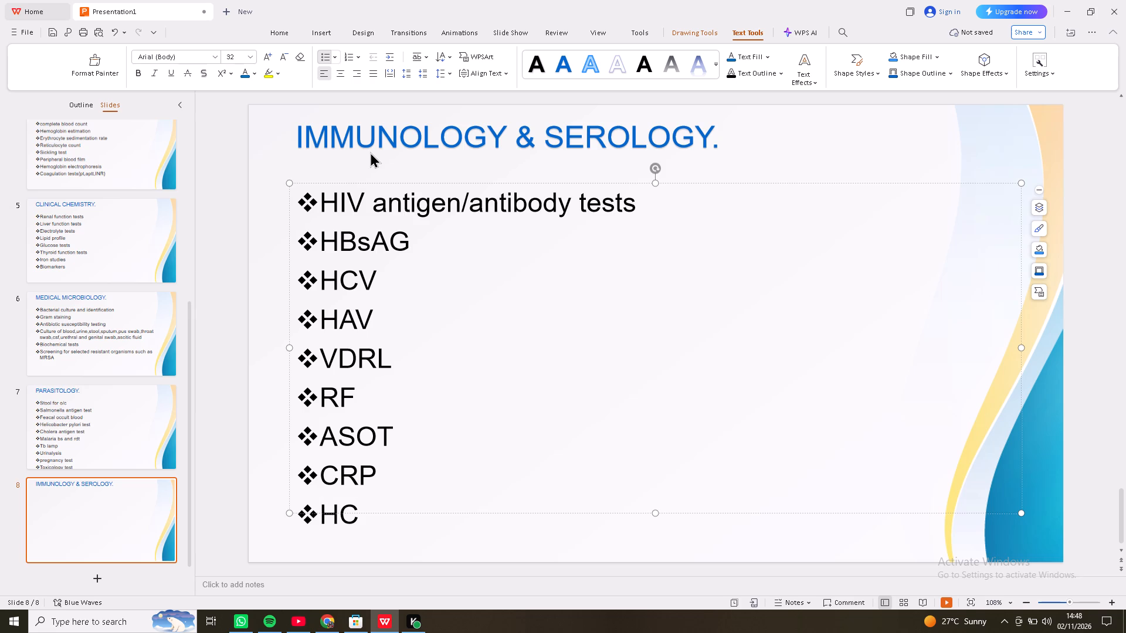
pyautogui.hotkey('shift', 'g')
pyautogui.press('Return')
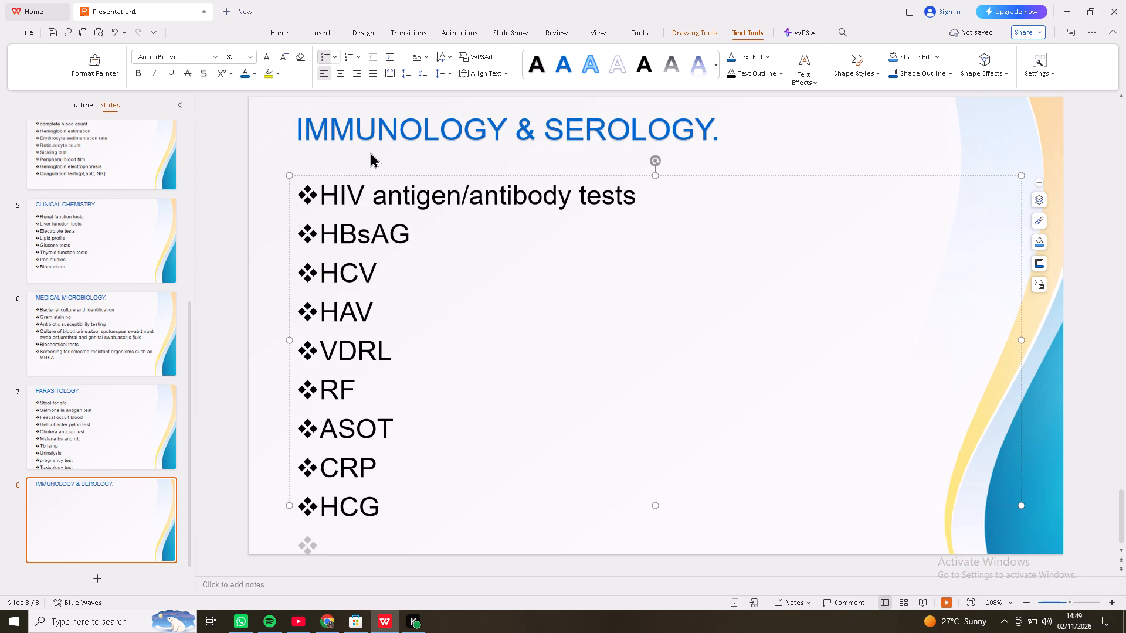
pyautogui.write('De')
pyautogui.write('ngue antigen')
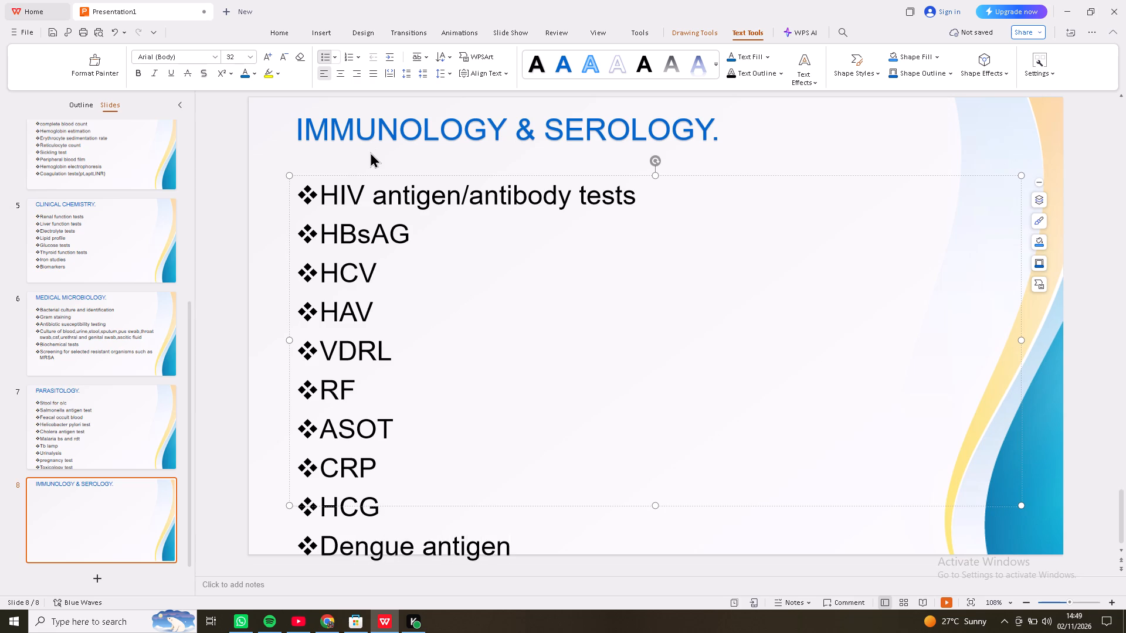
pyautogui.write('/antibody')
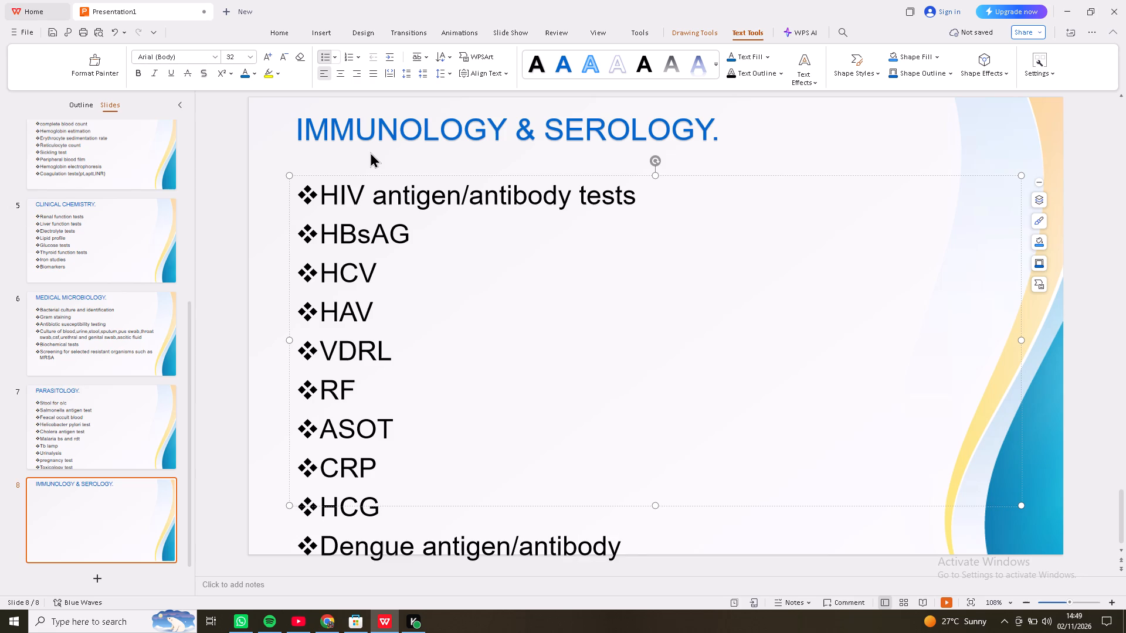
pyautogui.press('space')
pyautogui.write('tests')
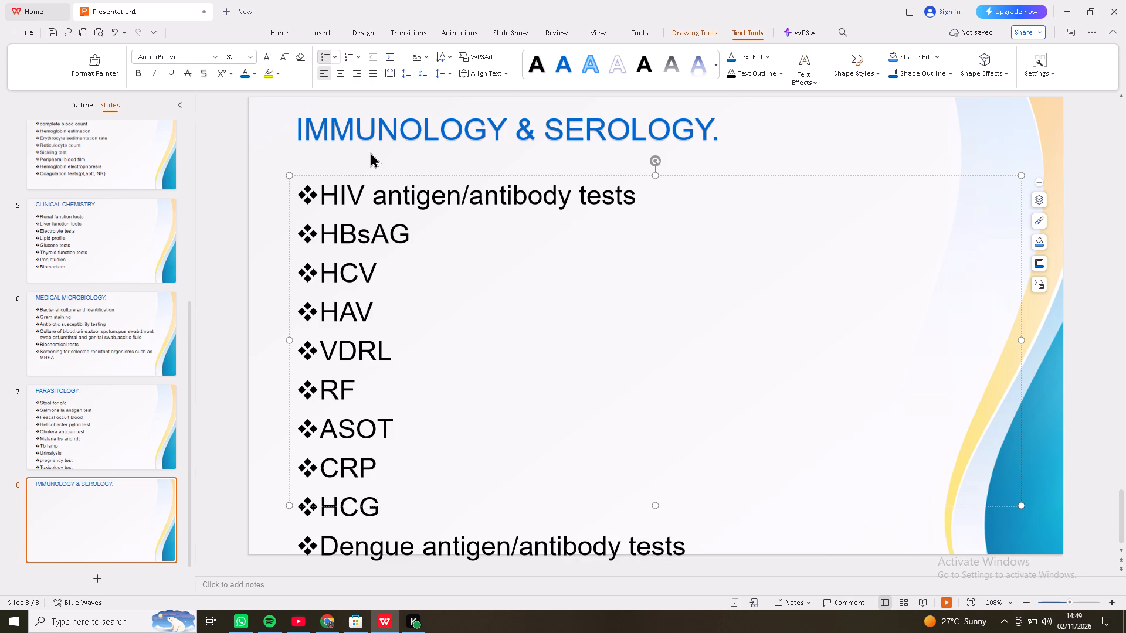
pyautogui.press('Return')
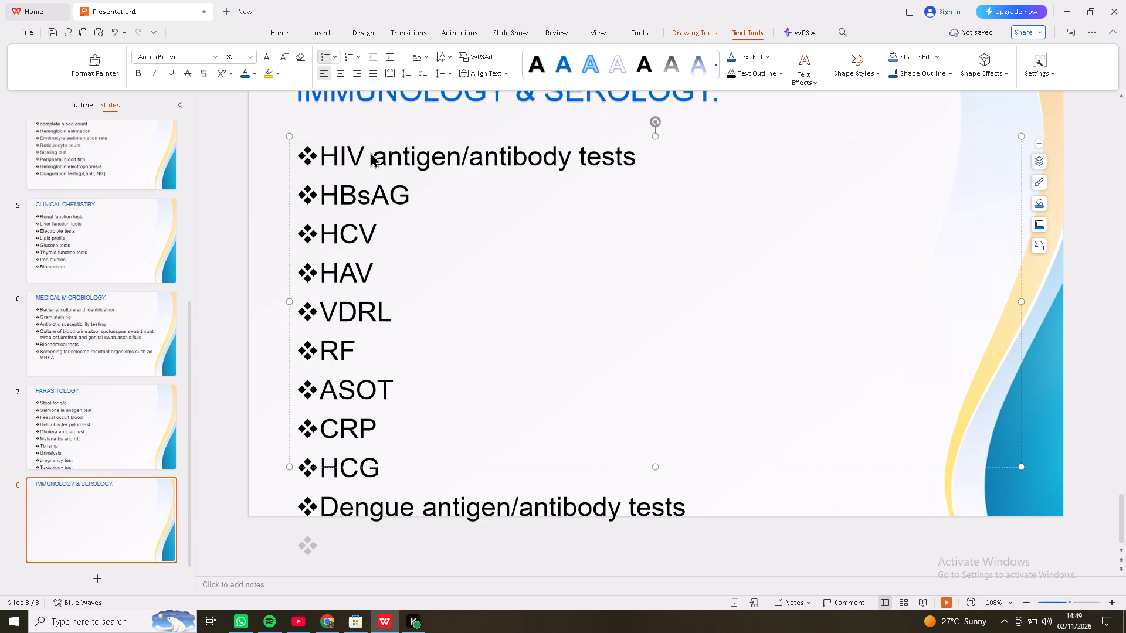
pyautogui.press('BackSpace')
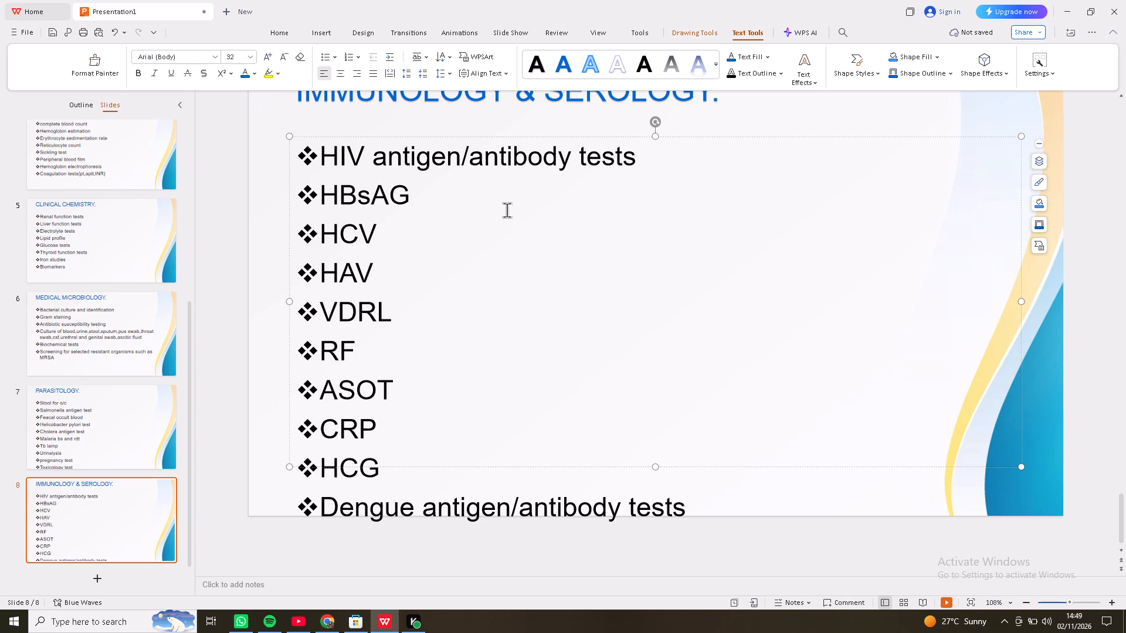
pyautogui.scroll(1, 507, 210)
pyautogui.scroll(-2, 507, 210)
# Add a slide after the immunology slide and start a four-diamond bulleted list in its body with "ELISA" and "Widal test".
pyautogui.click(99, 578)
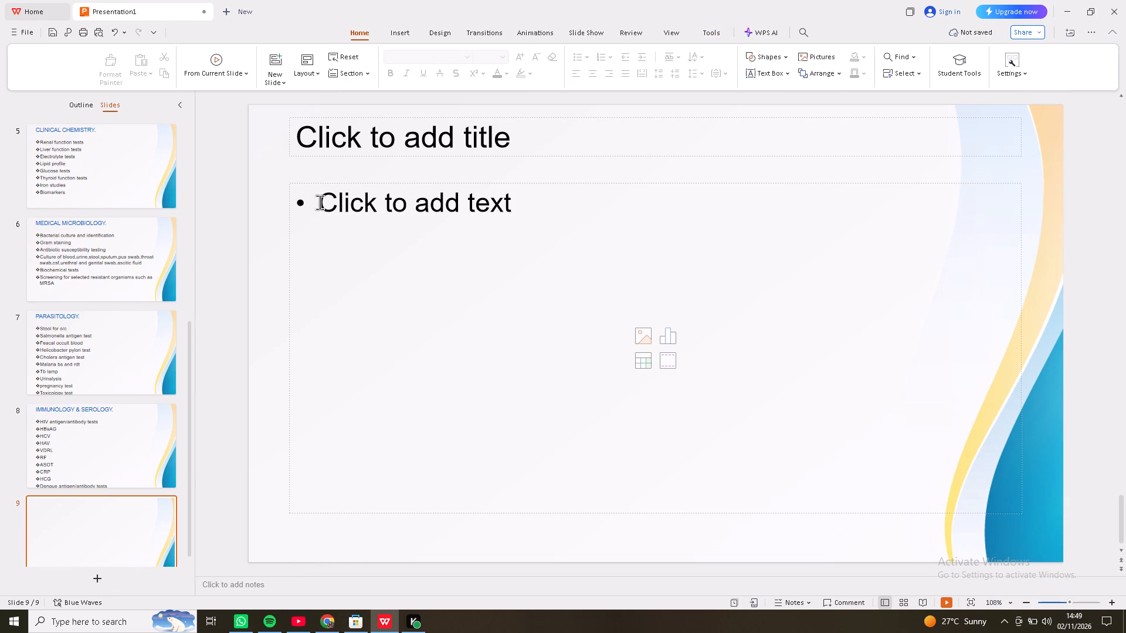
pyautogui.click(320, 202)
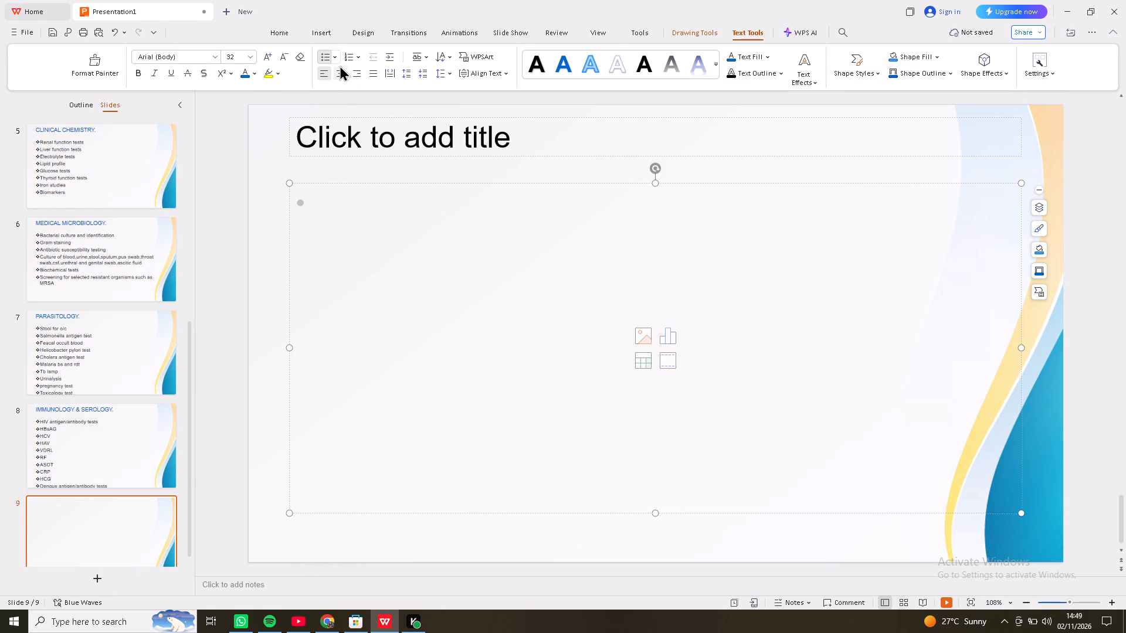
pyautogui.click(335, 56)
pyautogui.click(382, 166)
pyautogui.hotkey('shift', 'e')
pyautogui.write('LISA')
pyautogui.press('Return')
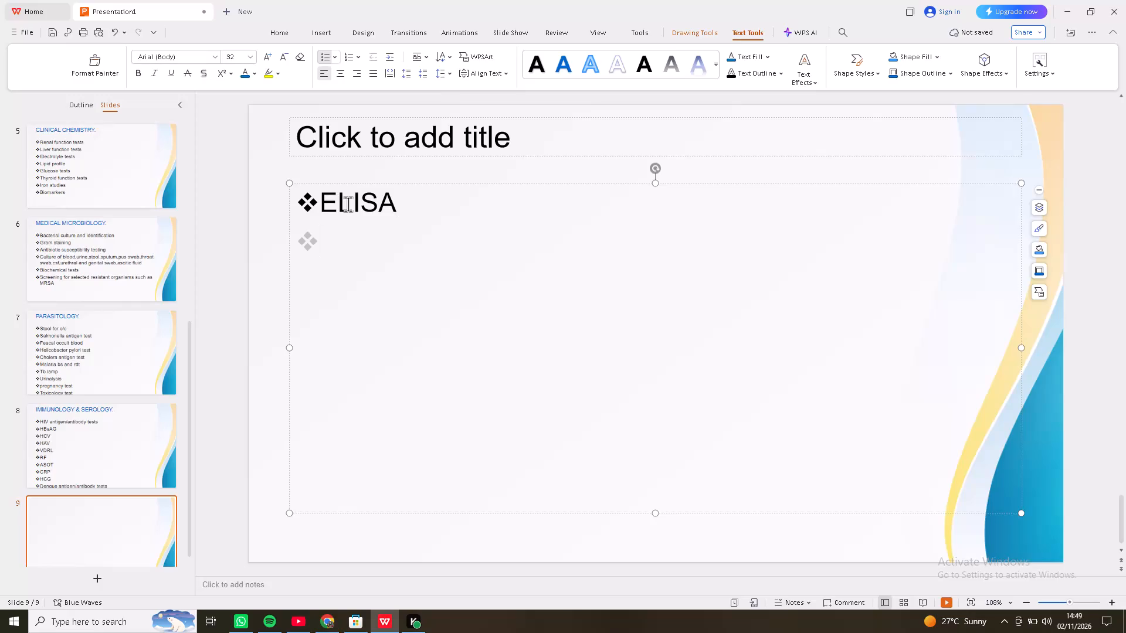
pyautogui.hotkey('shift', 'w')
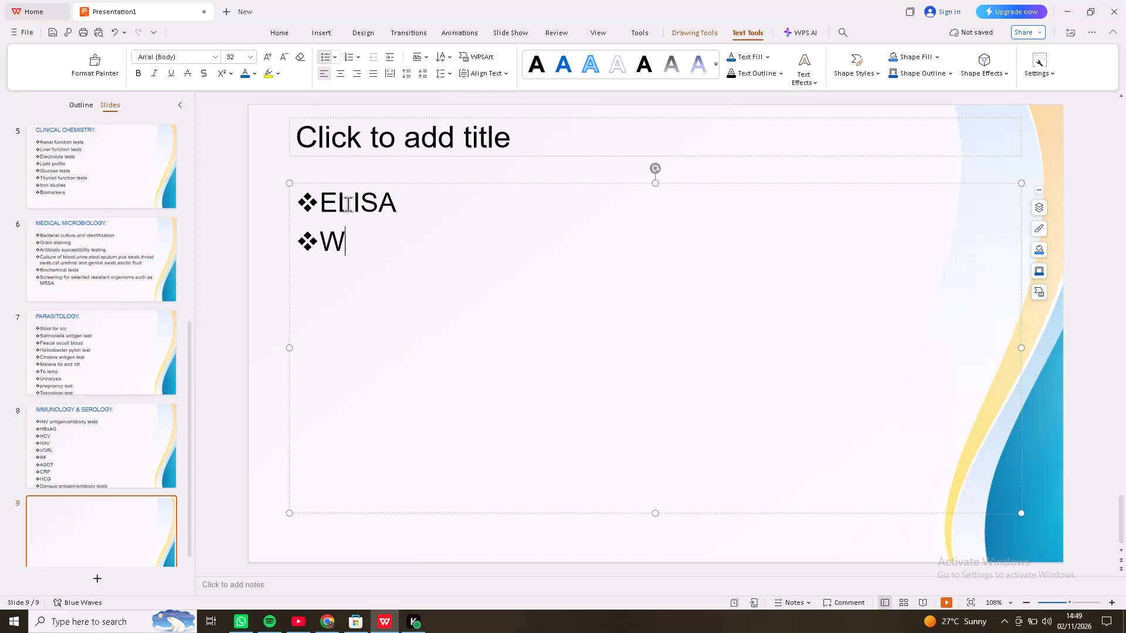
pyautogui.write('idal test')
pyautogui.press('Return')
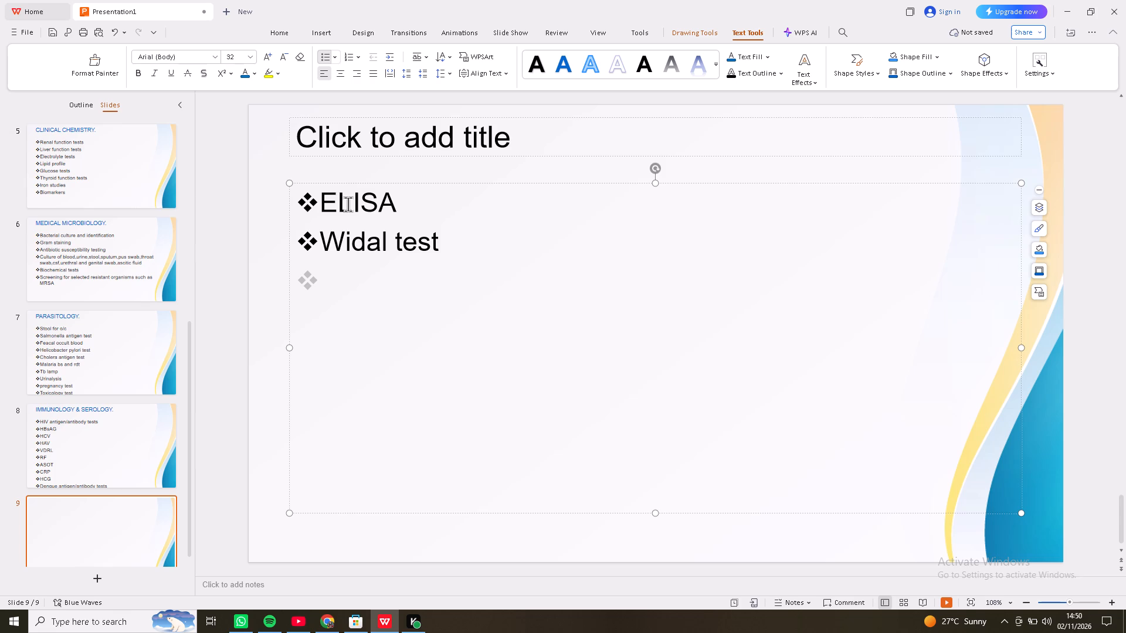
# Add the bullets "CD4 count" and "Viral load" below the Widal test bullet on slide 9.
pyautogui.write('CD')
pyautogui.press('4')
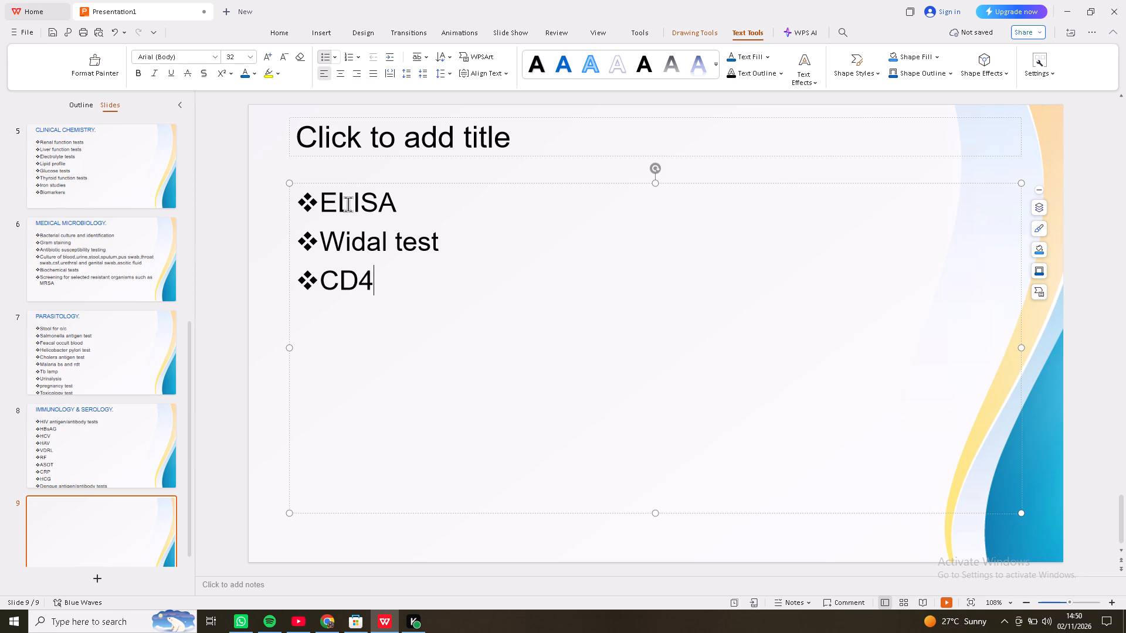
pyautogui.press('c')
pyautogui.press('BackSpace')
pyautogui.press('space')
pyautogui.write('count')
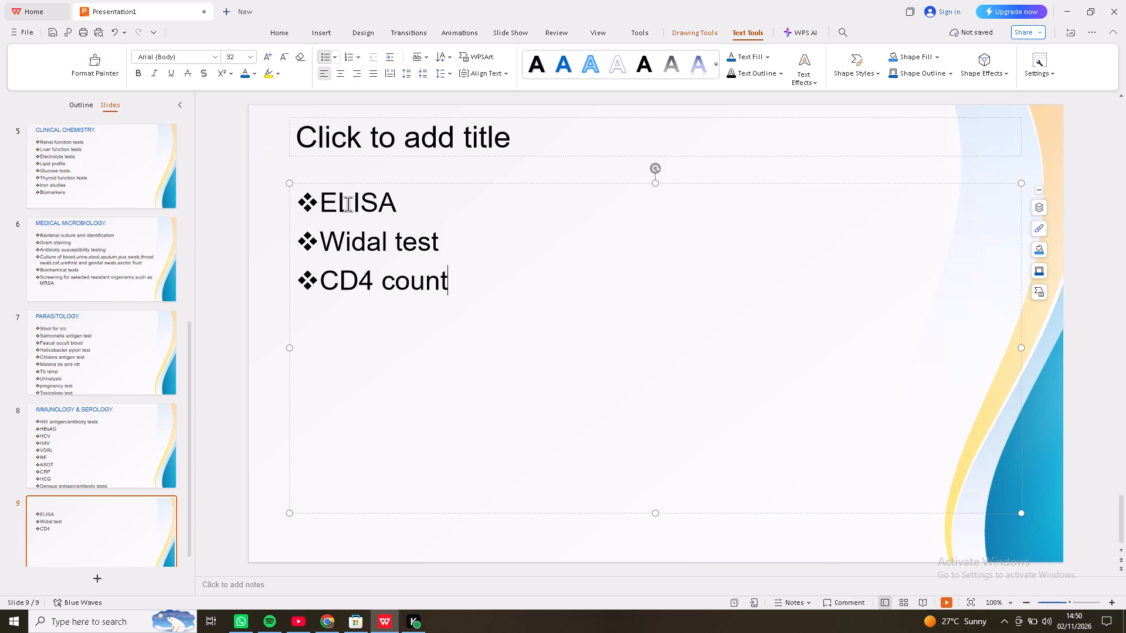
pyautogui.press('Return')
pyautogui.write('Viral load')
pyautogui.press('Return')
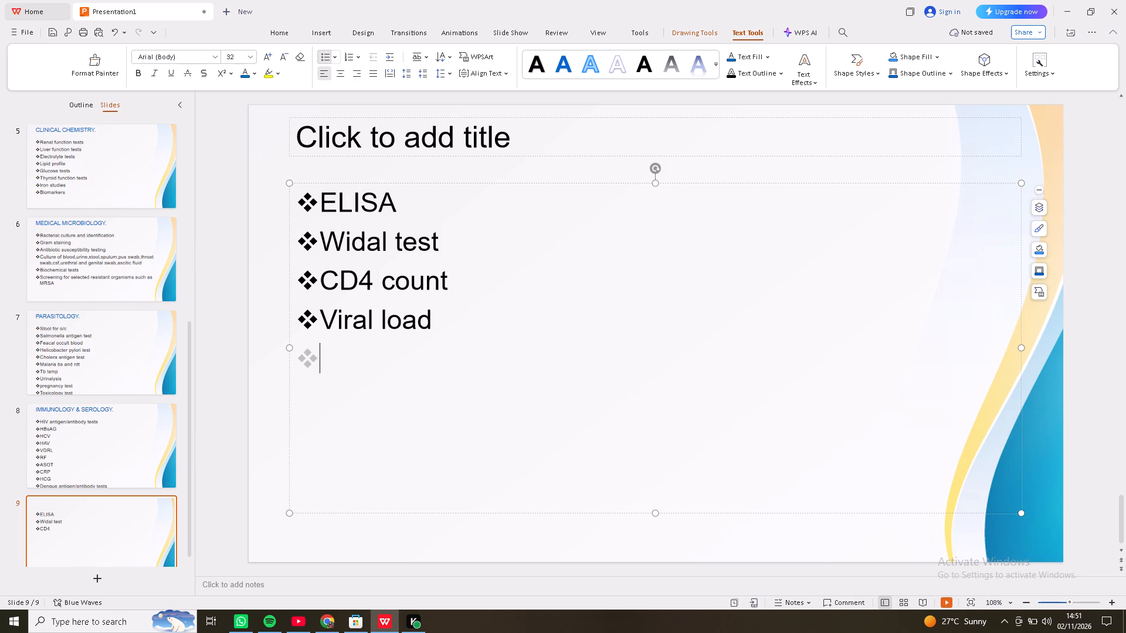
# Add the bullet "Cryptococcal antigen testing" below the Viral load bullet on slide 9.
pyautogui.write('Cr')
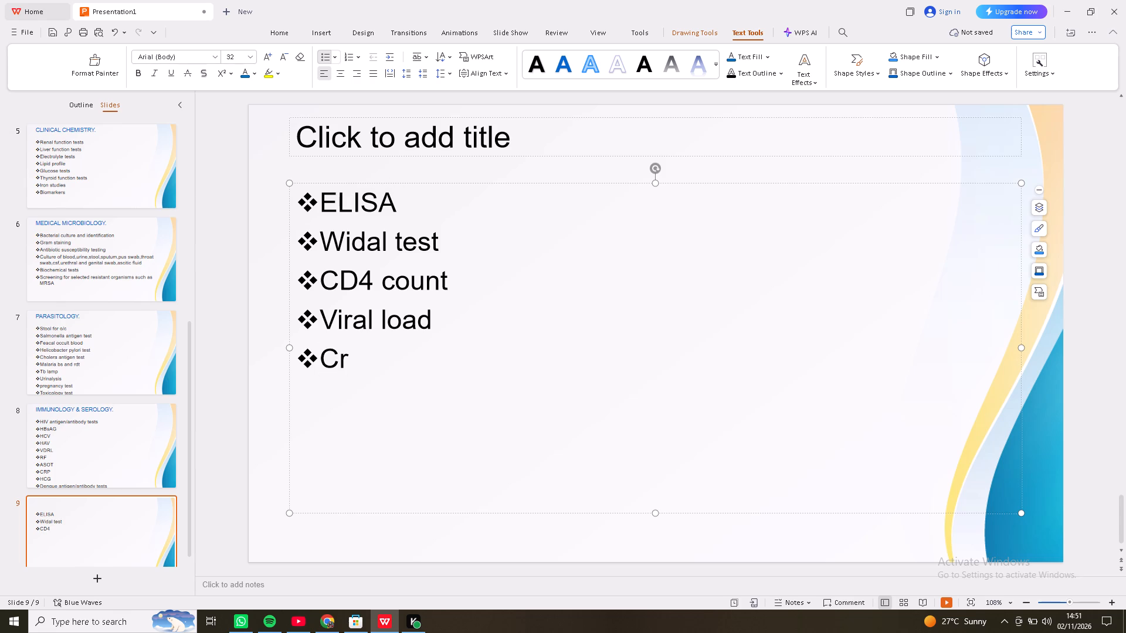
pyautogui.write('ypto')
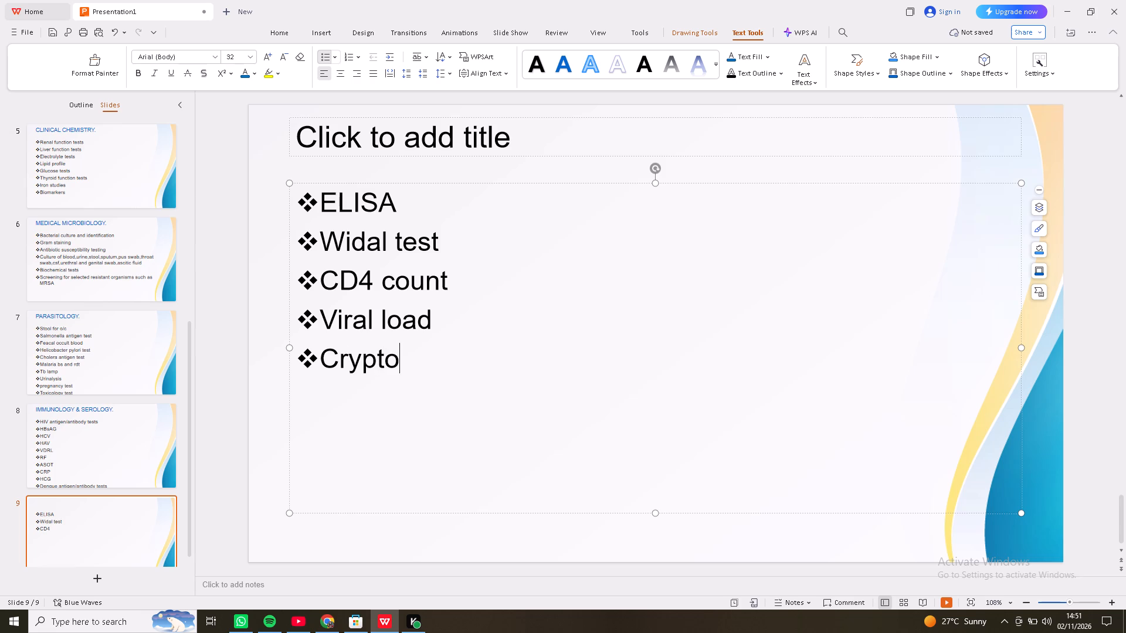
pyautogui.write('coccal')
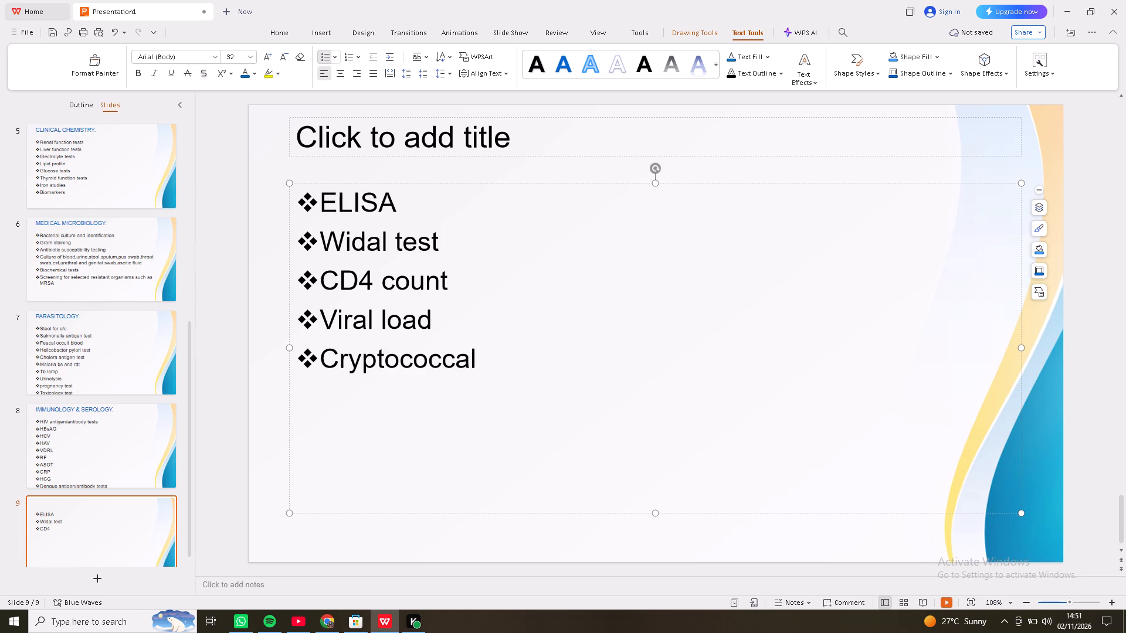
pyautogui.press('space')
pyautogui.write('antigen')
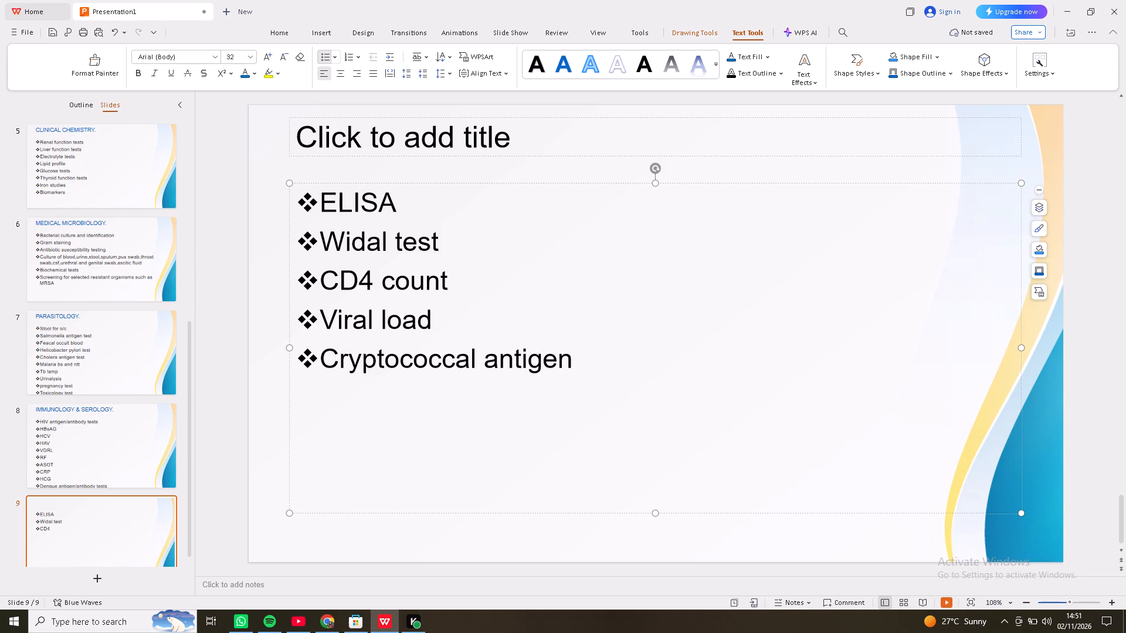
pyautogui.press('space')
pyautogui.write('testing')
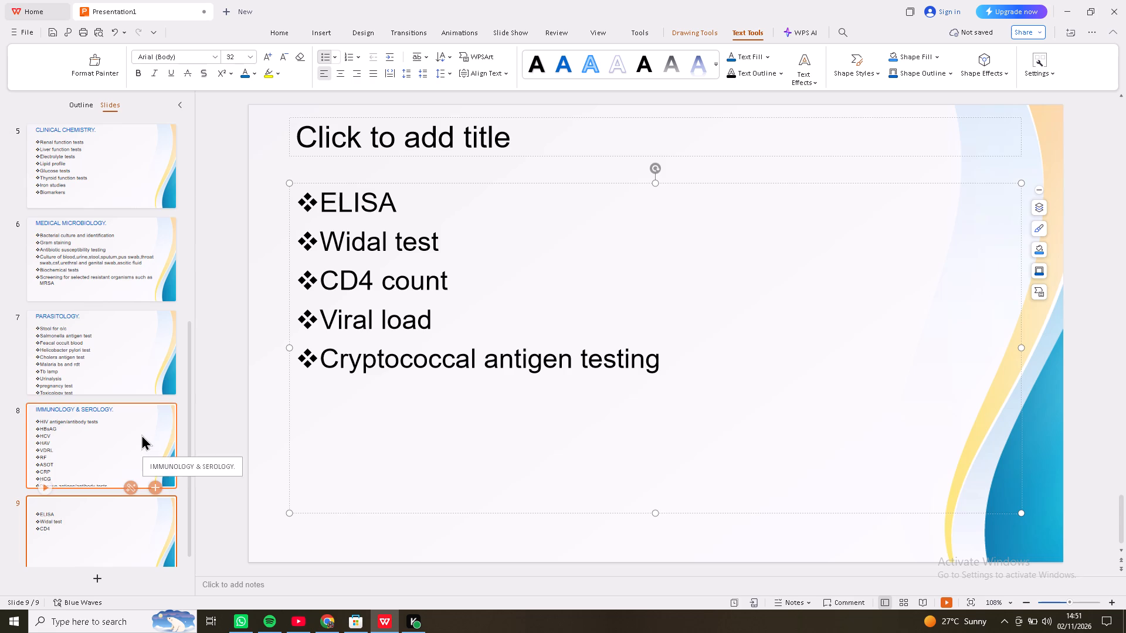
# Add a new slide after the slide with the ELISA to cryptococcal antigen list.
pyautogui.click(97, 575)
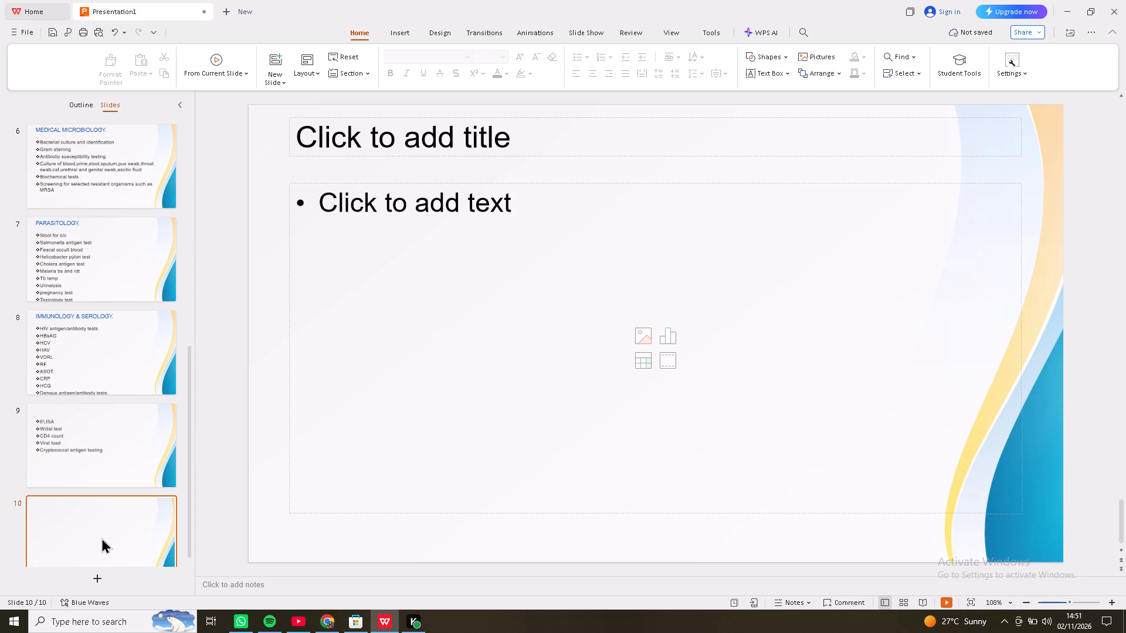
# Return to slide 9, which continues the immunology tests, and enter "continuation..." as its title.
pyautogui.click(103, 457)
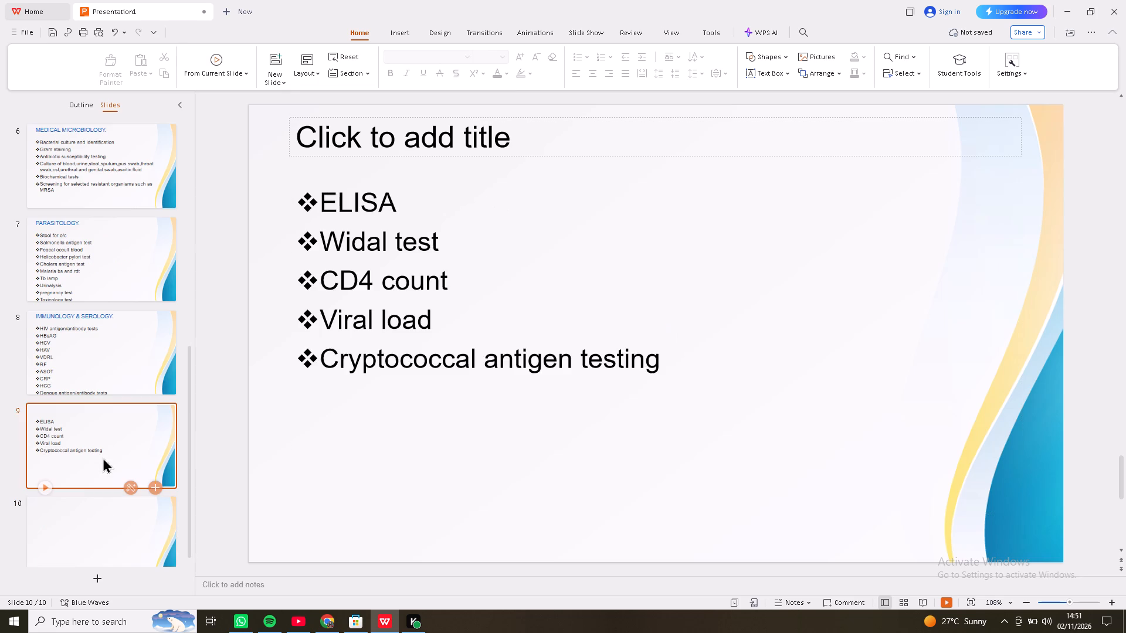
pyautogui.click(106, 377)
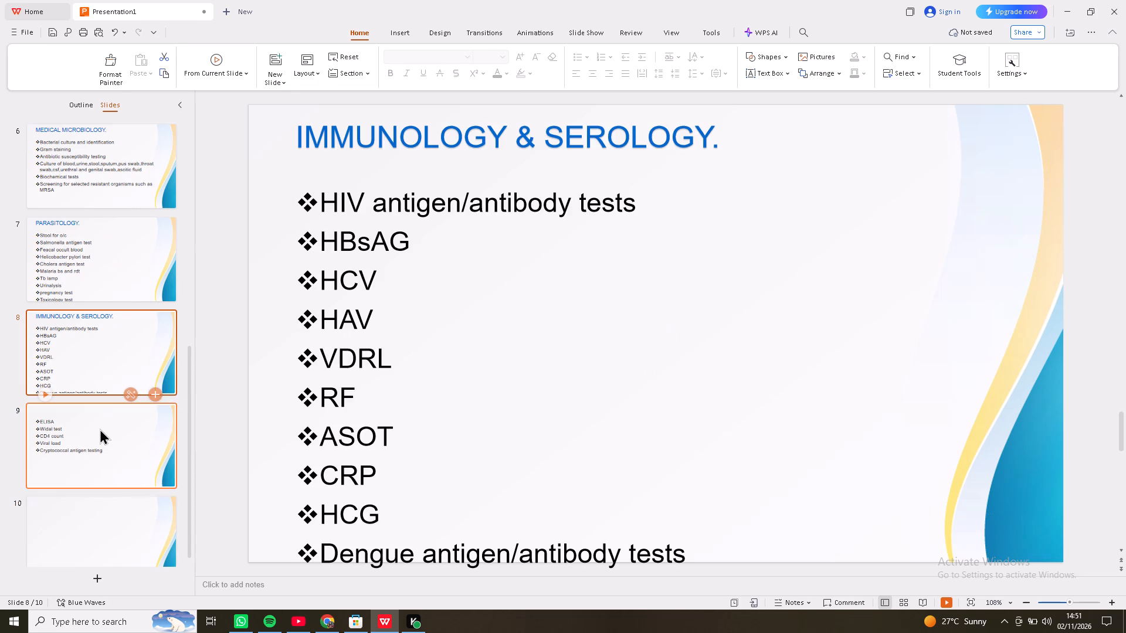
pyautogui.click(97, 438)
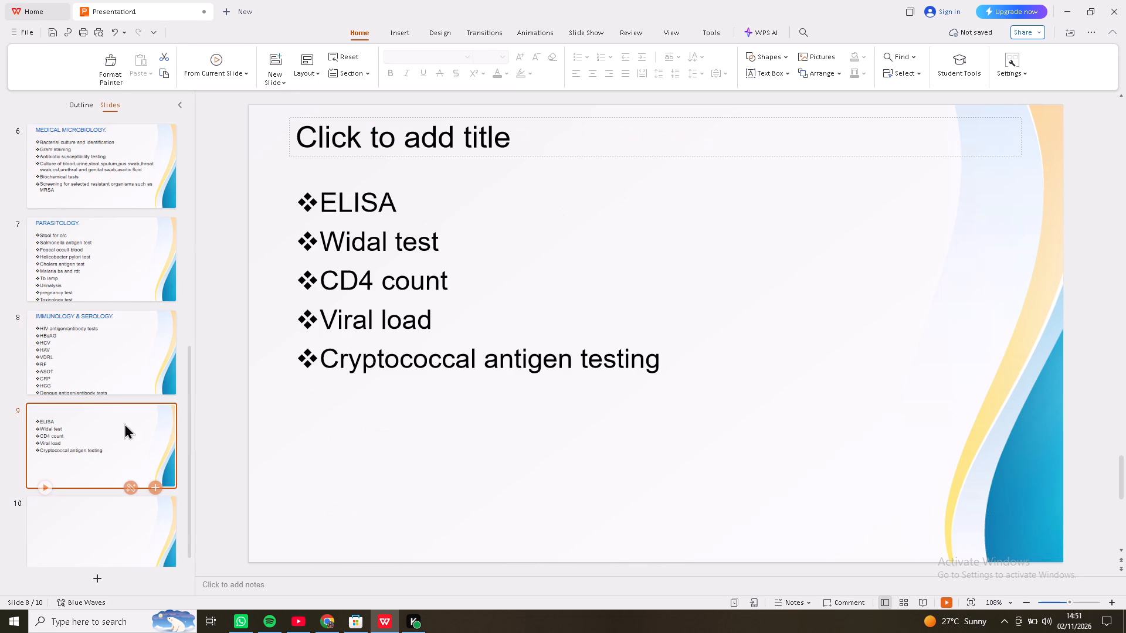
pyautogui.click(517, 138)
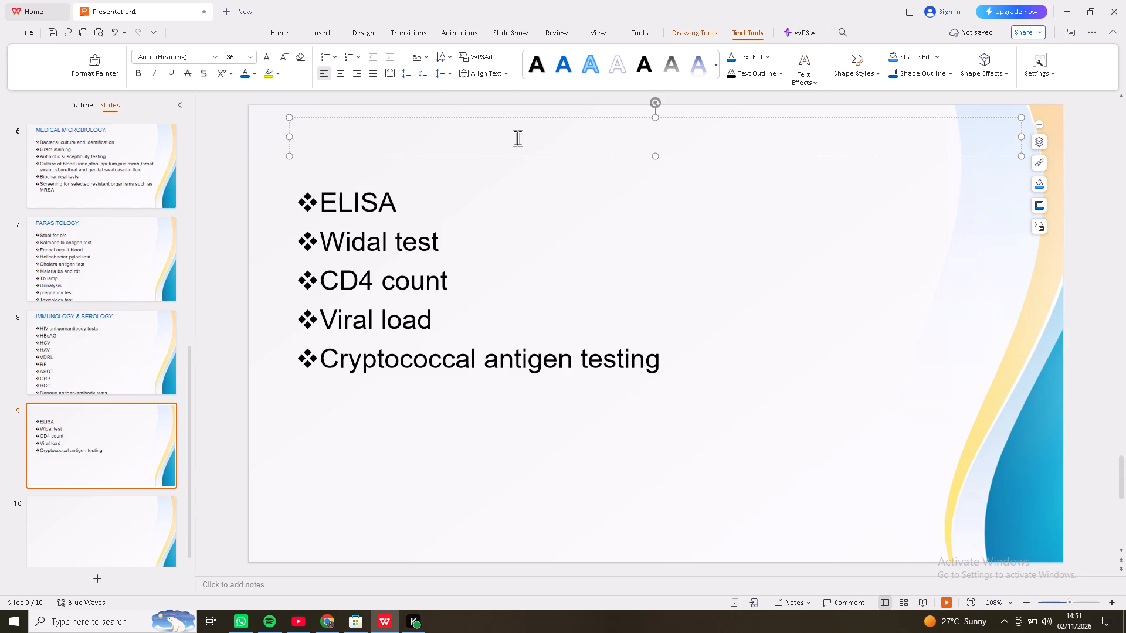
pyautogui.press('c')
pyautogui.write('ontinuation')
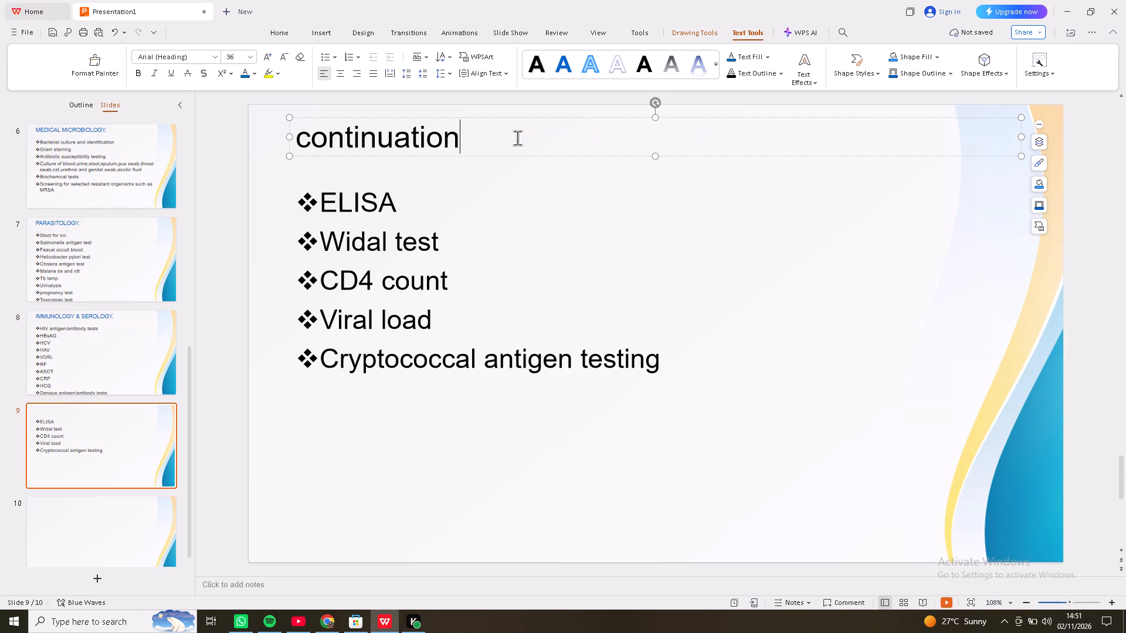
pyautogui.write('...')
# Italicise the "continuation..." title on slide 9 and apply the solid blue preset text style to it.
pyautogui.moveTo(299, 138); pyautogui.dragTo(490, 137)
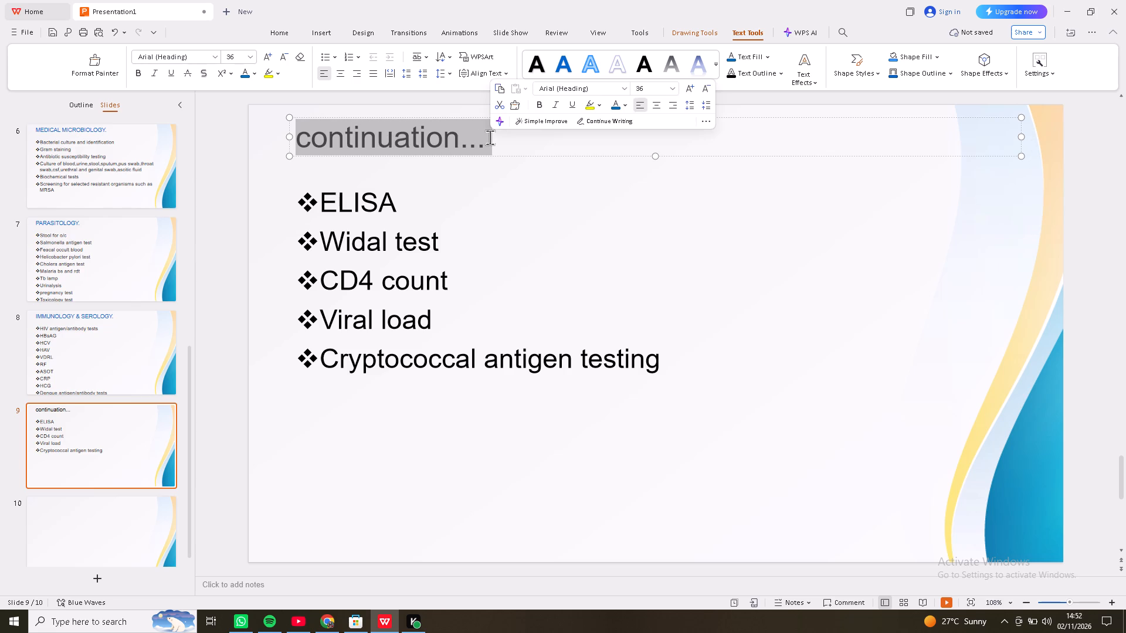
pyautogui.click(155, 76)
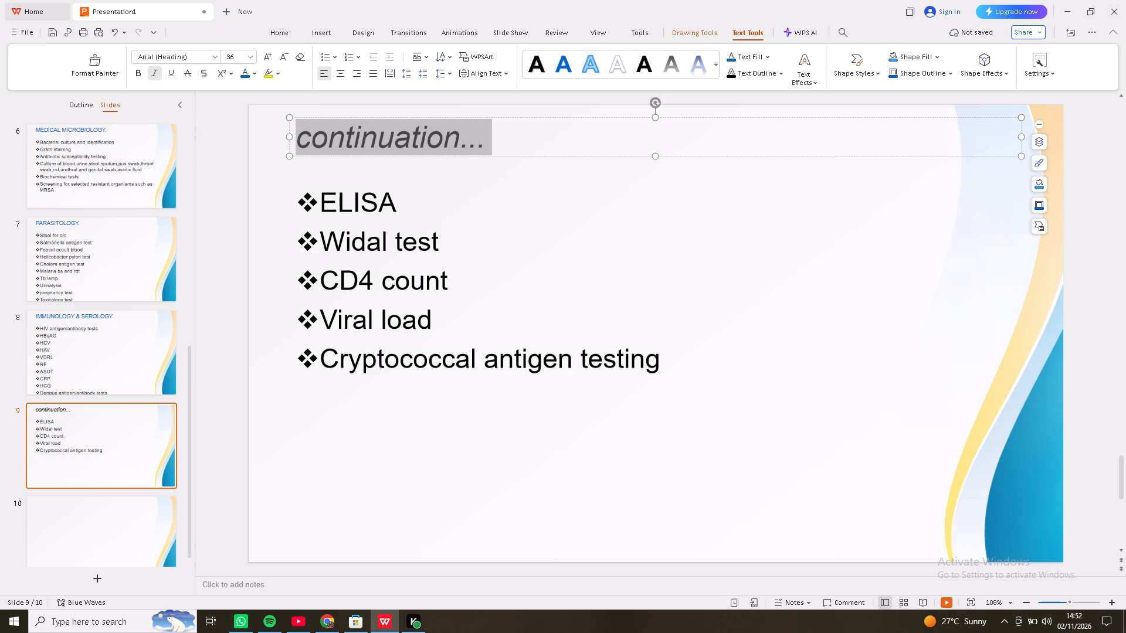
pyautogui.click(559, 70)
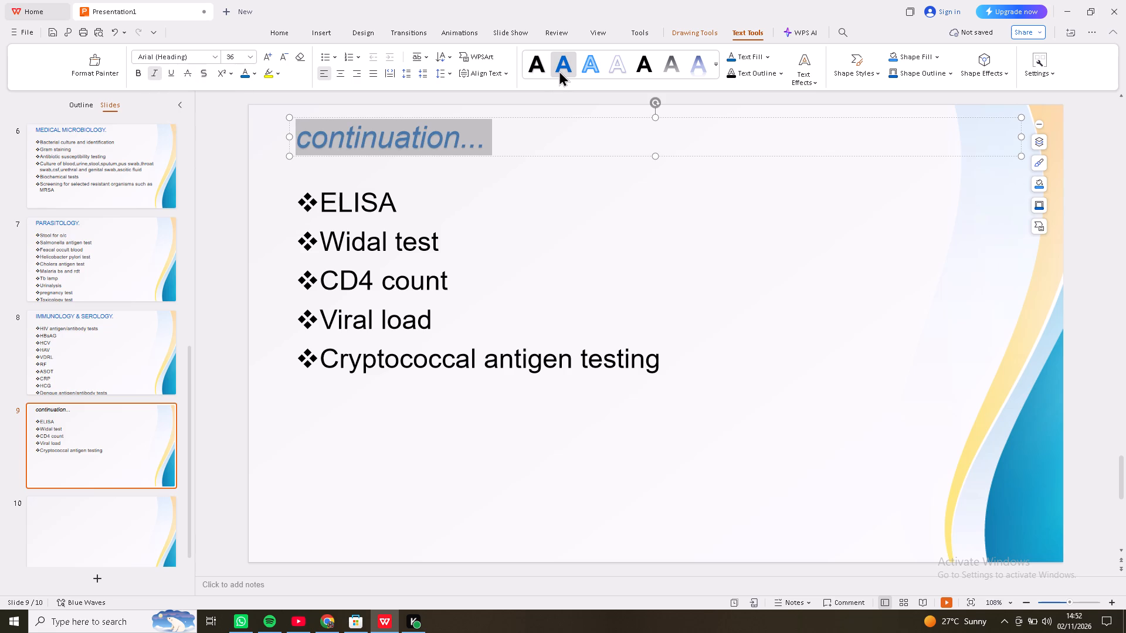
pyautogui.click(561, 165)
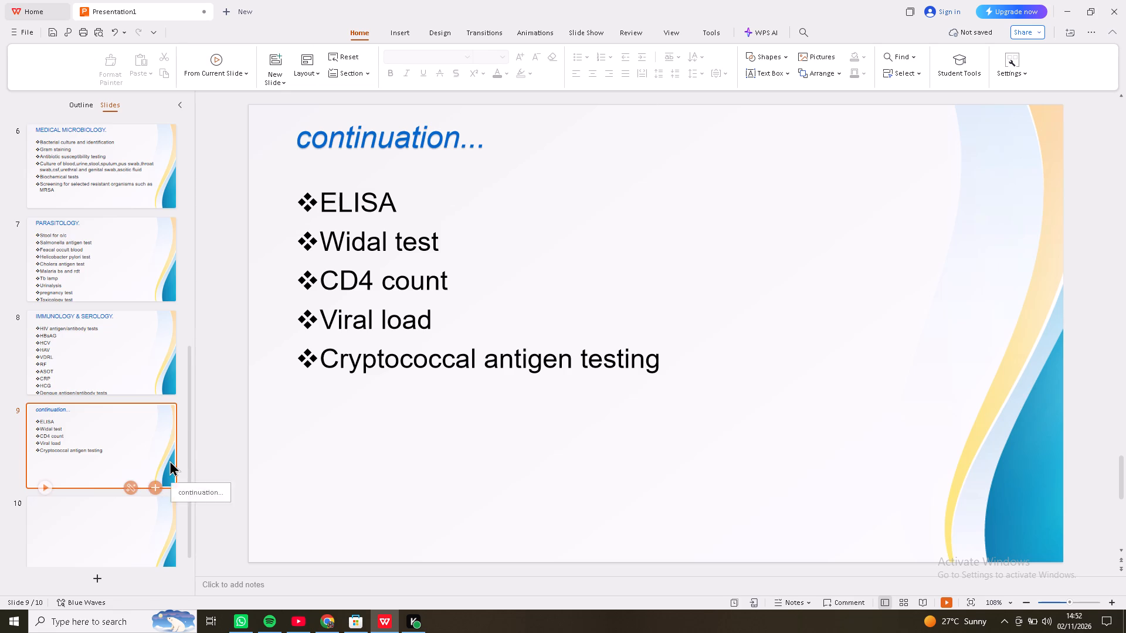
# Add another slide directly after the continuation slide and title it "BLOOD TRANSFUSION SCIENCE.".
pyautogui.click(99, 580)
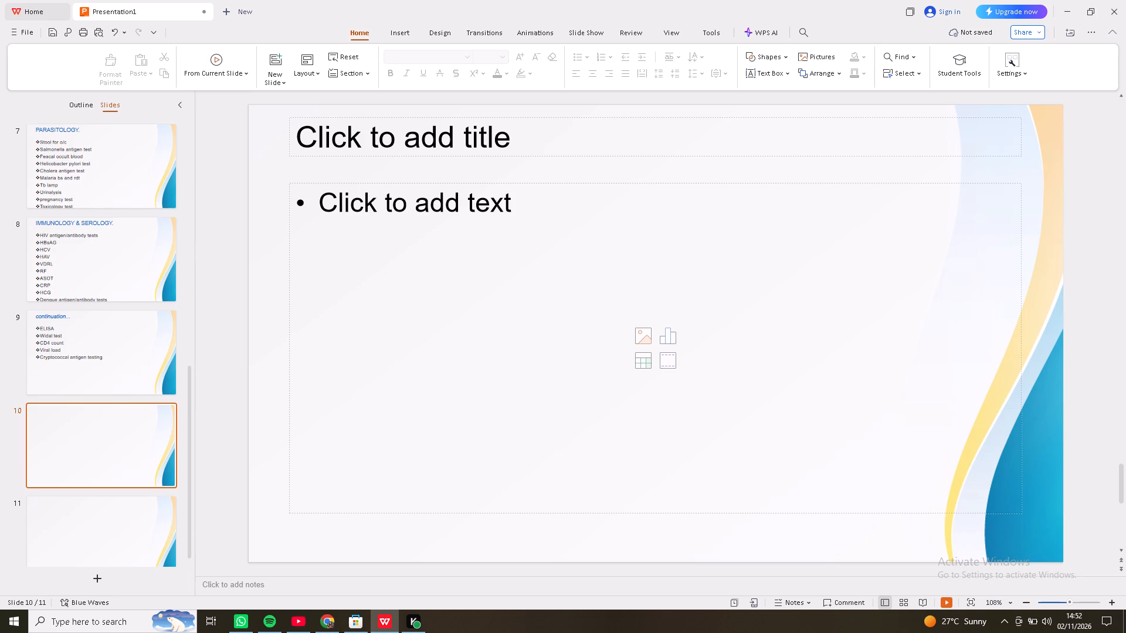
pyautogui.click(521, 139)
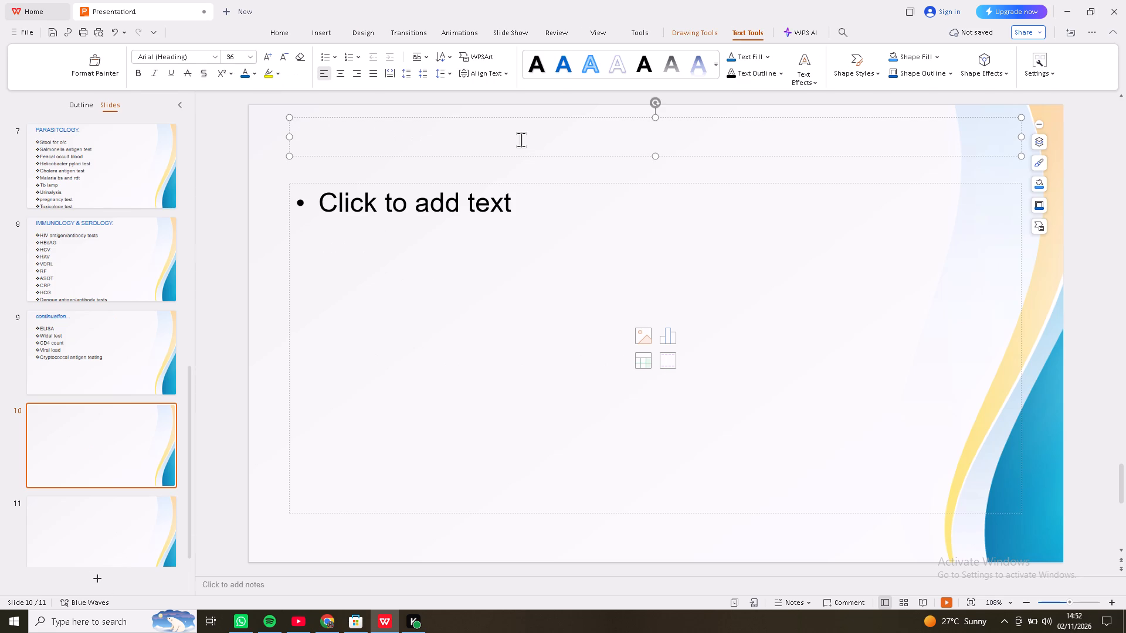
pyautogui.write('BLOOD TRANSFUSION SCIENCE')
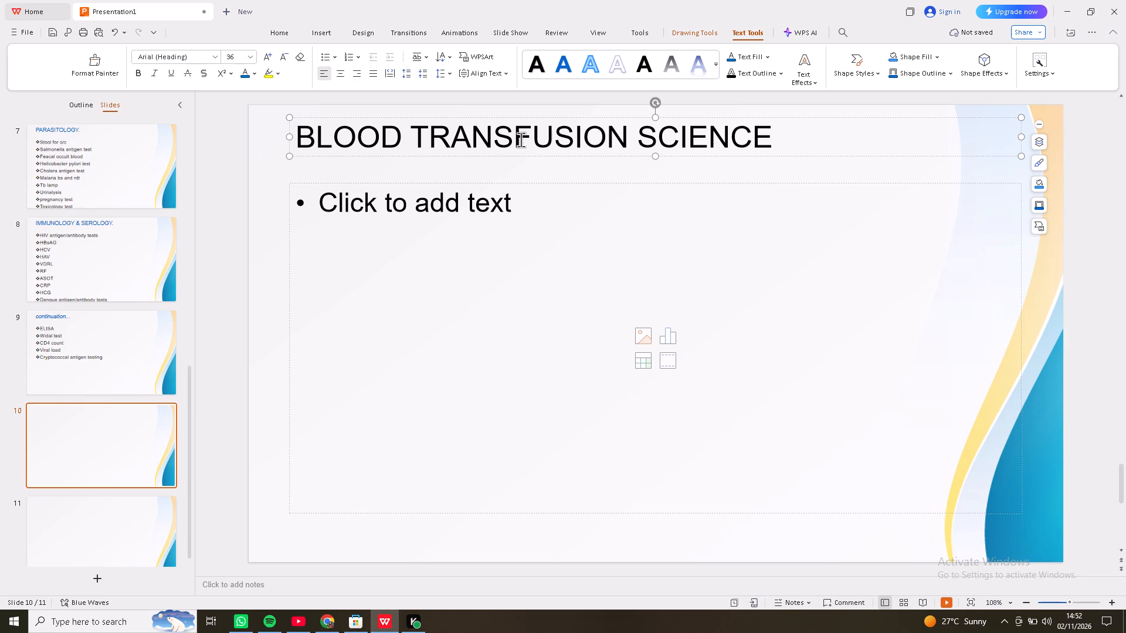
pyautogui.press('.')
# Apply the solid blue preset text style to the whole "BLOOD TRANSFUSION SCIENCE." title on slide 10.
pyautogui.moveTo(298, 137); pyautogui.dragTo(345, 137)
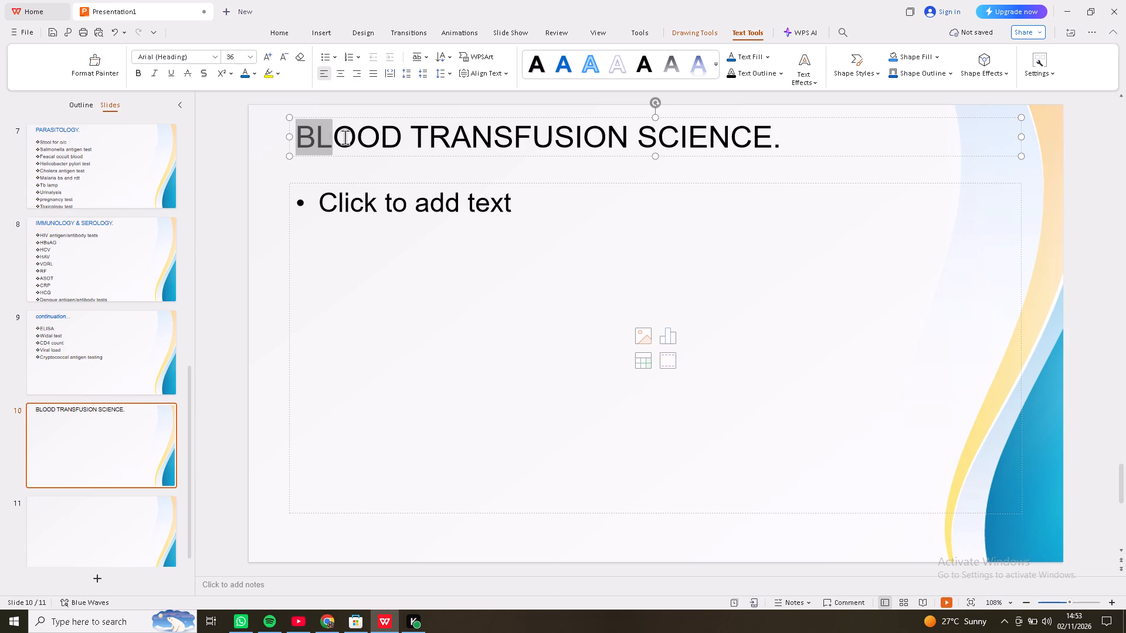
pyautogui.moveTo(345, 137); pyautogui.dragTo(780, 134)
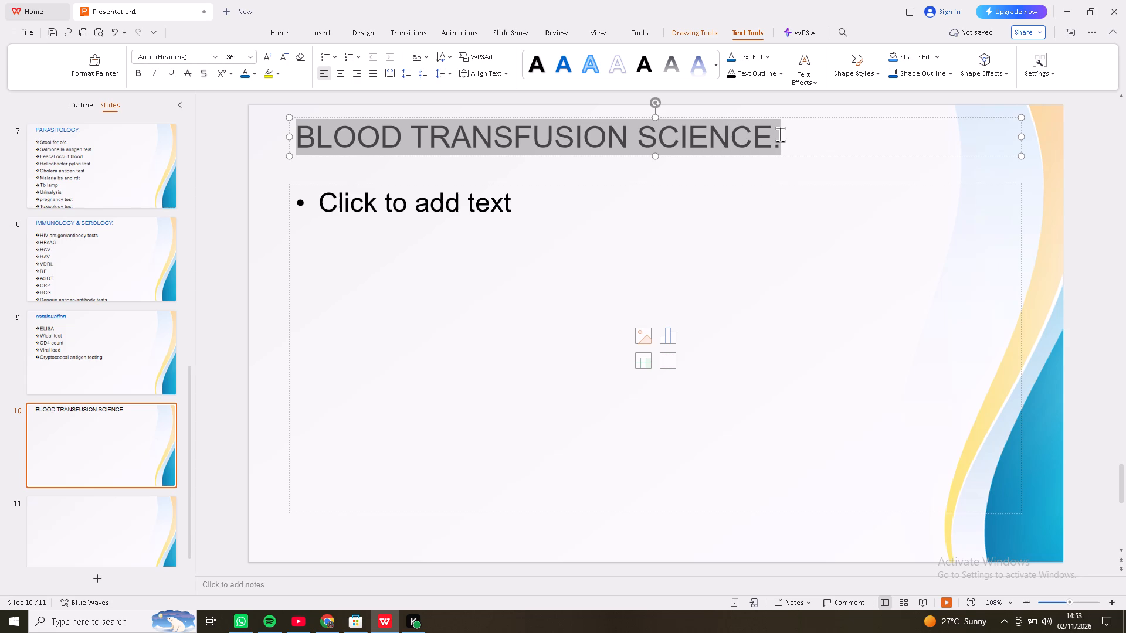
pyautogui.moveTo(780, 134); pyautogui.dragTo(782, 134)
pyautogui.click(564, 67)
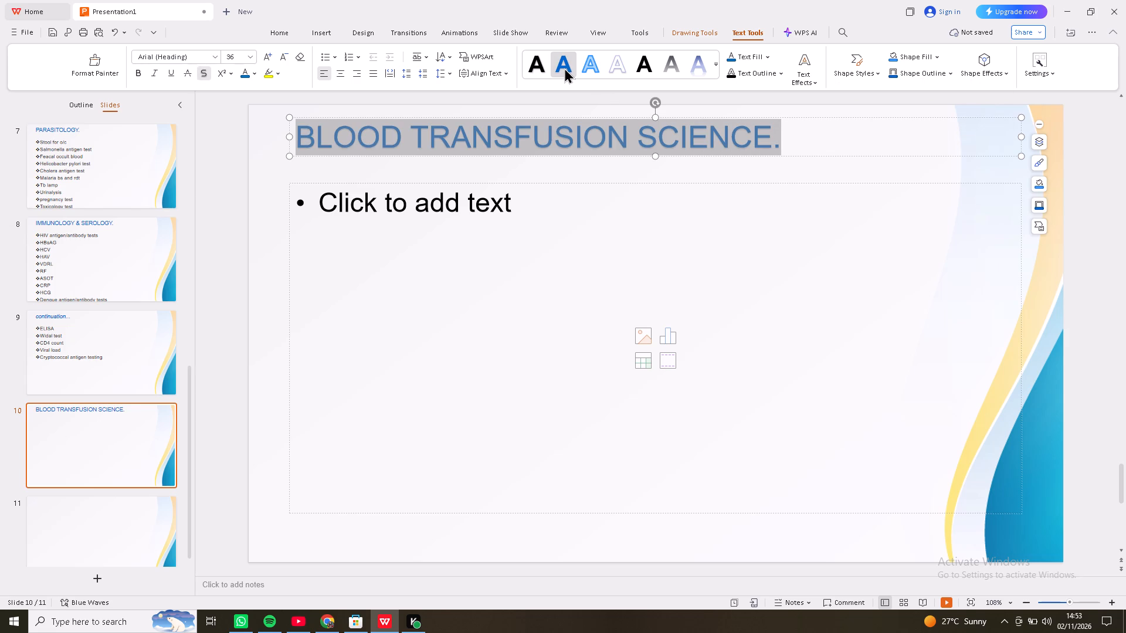
# Start a four-diamond bulleted list in slide 10's body with "ABO blood grouping" and "Rhesus blood grouping".
pyautogui.click(537, 207)
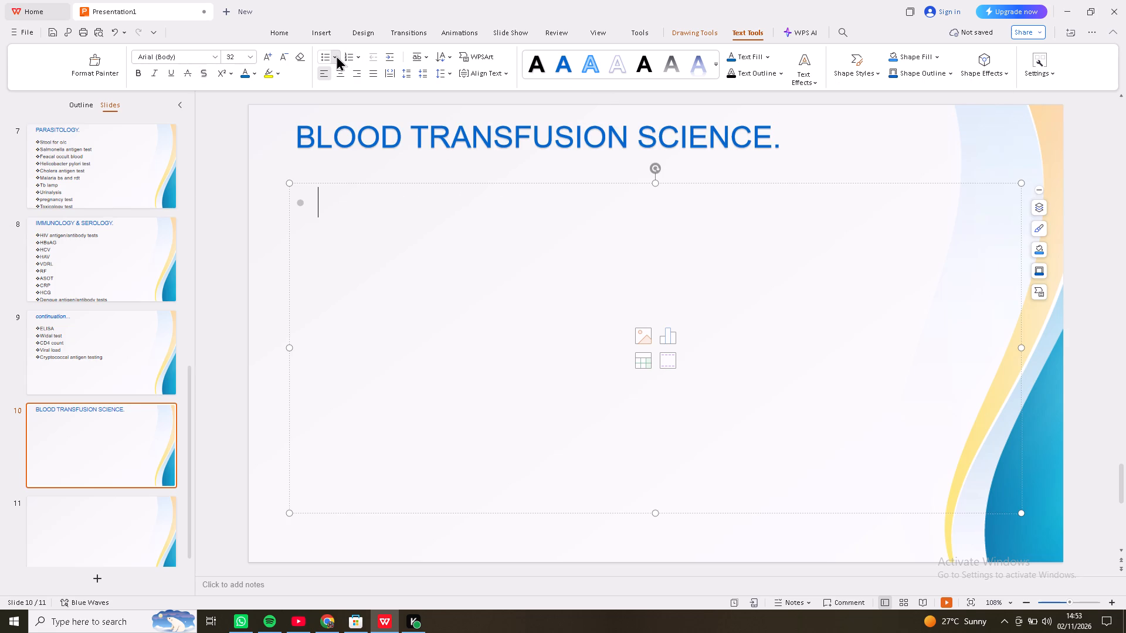
pyautogui.click(336, 53)
pyautogui.click(373, 145)
pyautogui.write('ABO')
pyautogui.press('space')
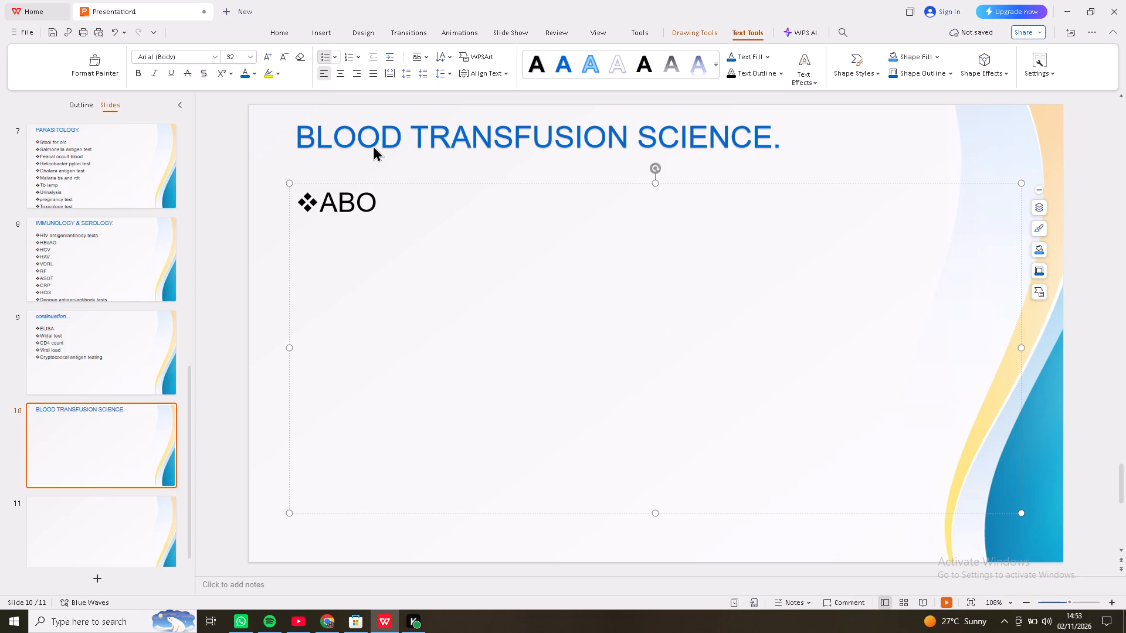
pyautogui.write('blood')
pyautogui.press('space')
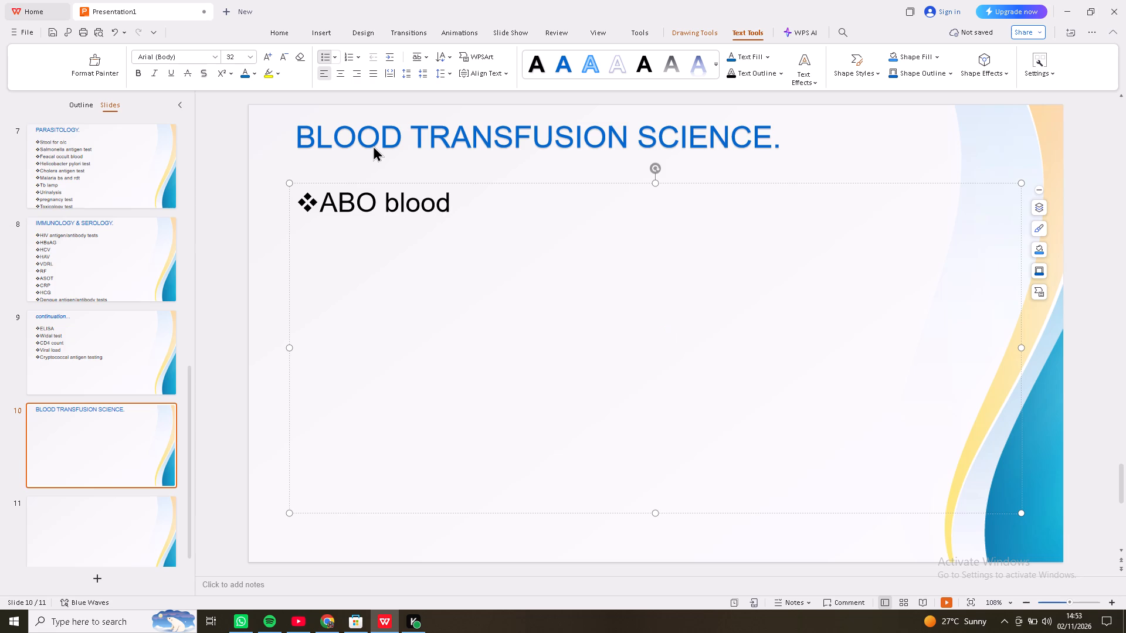
pyautogui.write('grouping')
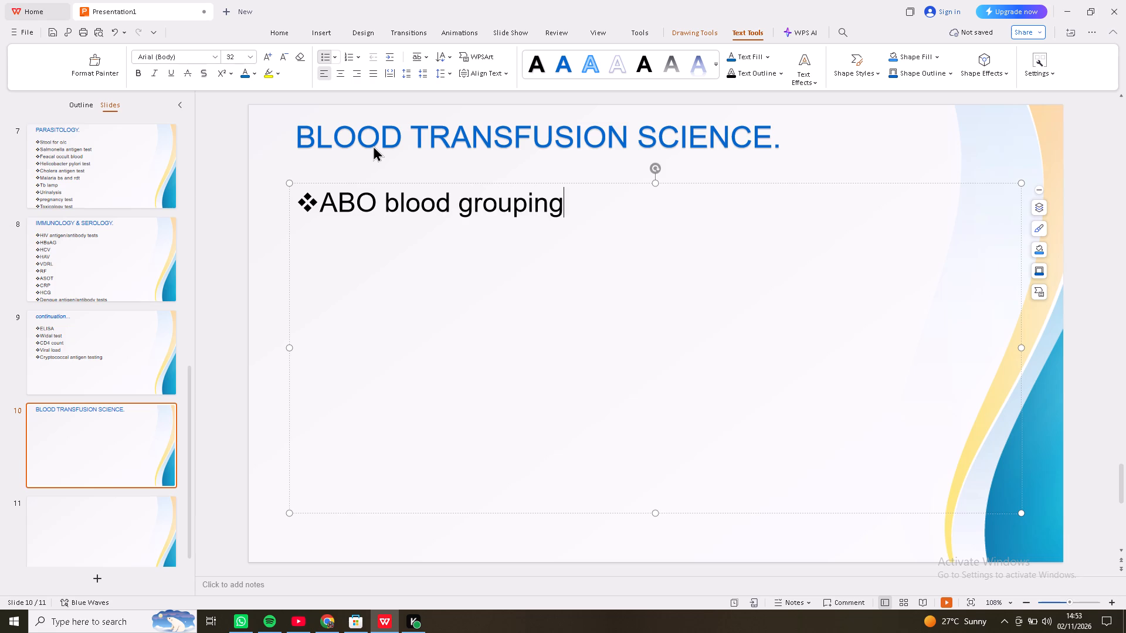
pyautogui.press('Return')
pyautogui.hotkey('shift', 'r')
pyautogui.write('hesus blood g')
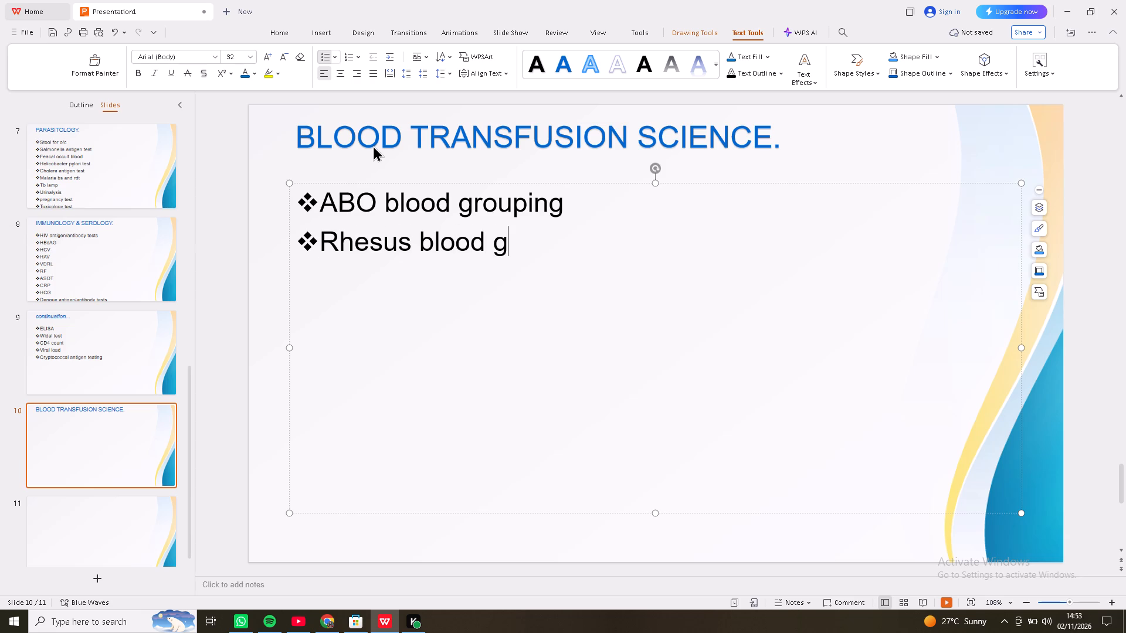
pyautogui.write('rou')
pyautogui.write('ping')
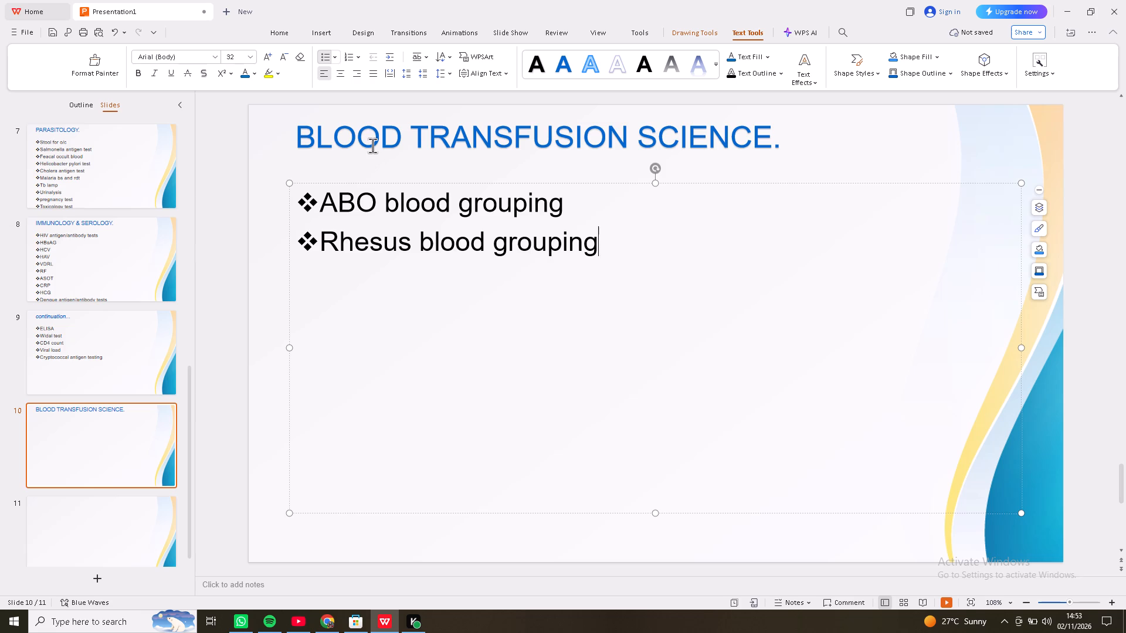
# Add the bullets "Antibody screening & identification", "Direct coombs test" and "Indirect coombs test" to the blood transfusion list.
pyautogui.press('Return')
pyautogui.write('Antibody screen')
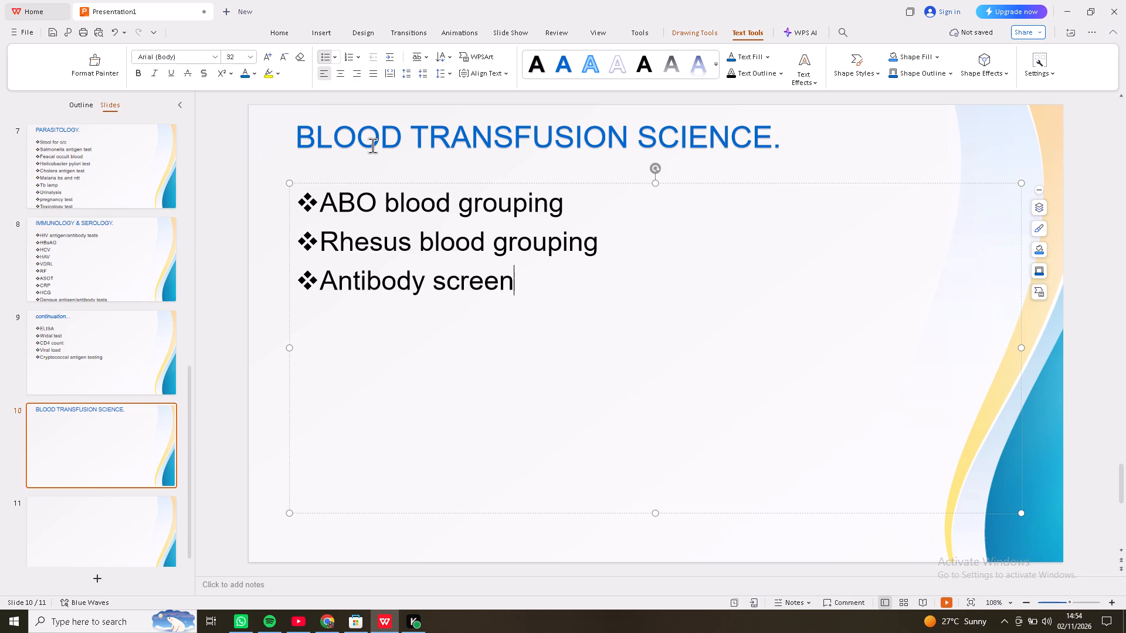
pyautogui.write('ing')
pyautogui.press('space')
pyautogui.write('& identification')
pyautogui.press('Return')
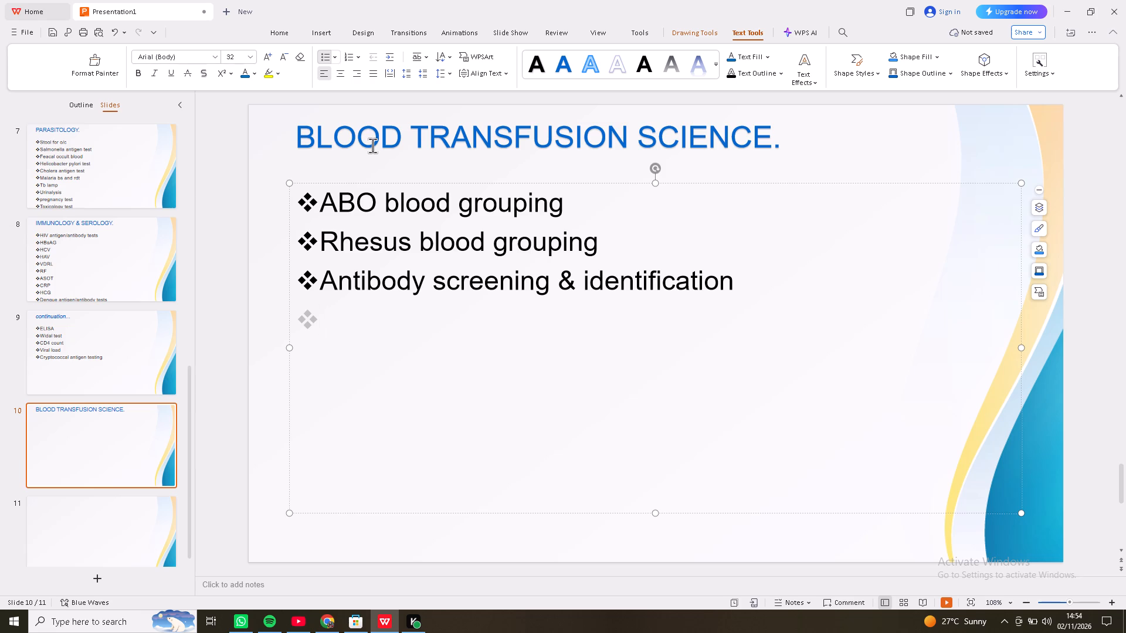
pyautogui.hotkey('shift', 'd')
pyautogui.write('irect c')
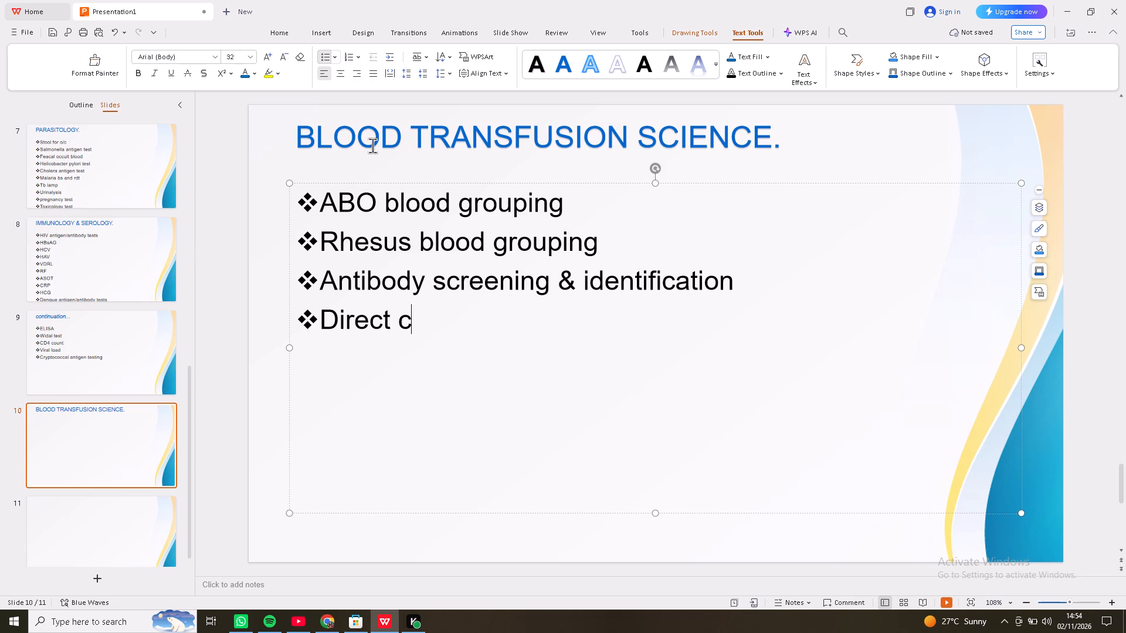
pyautogui.write('oombs tes')
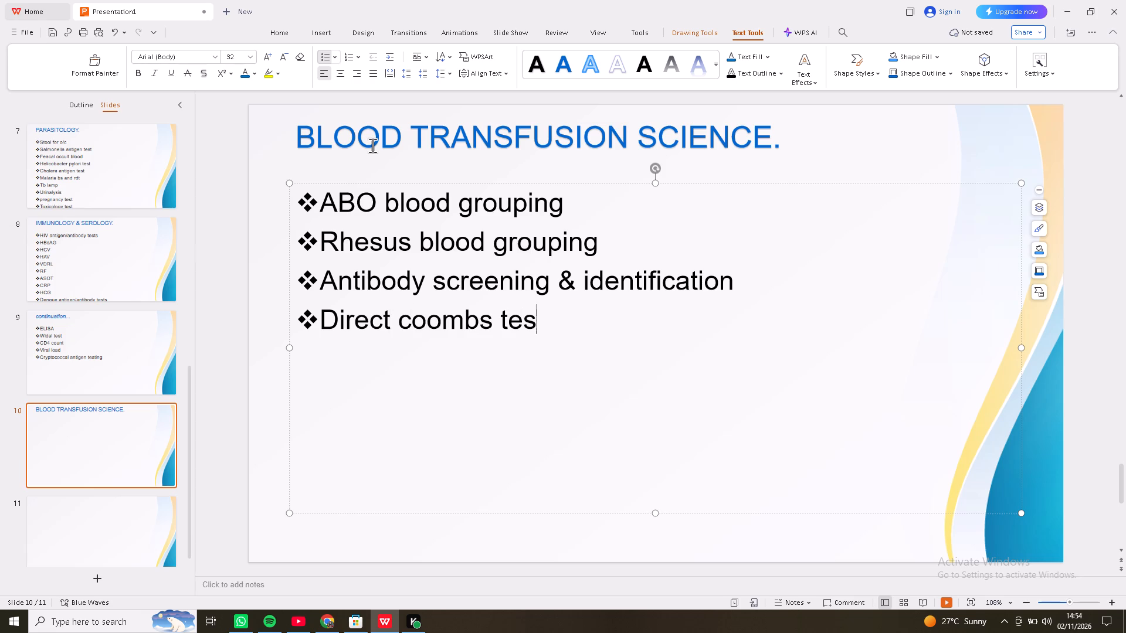
pyautogui.press('t')
pyautogui.press('Return')
pyautogui.write('Indirect coombs test')
# Continue the blood transfusion list with the bullets "Du testing" and "Donor blood screeing".
pyautogui.press('Return')
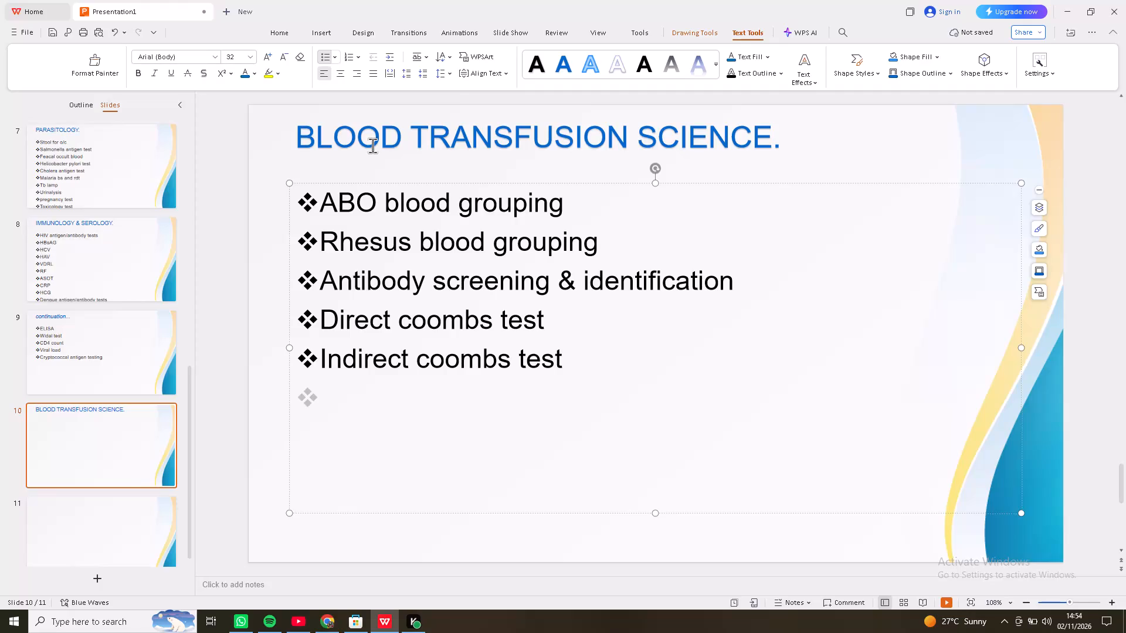
pyautogui.hotkey('shift', 'd')
pyautogui.write('u testing')
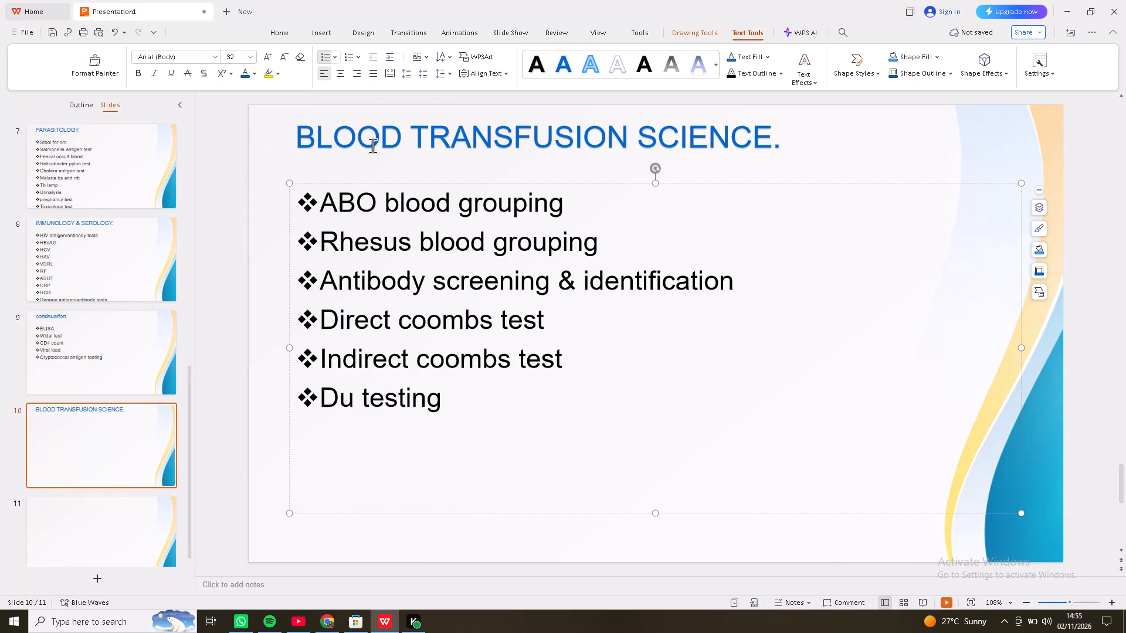
pyautogui.press('Return')
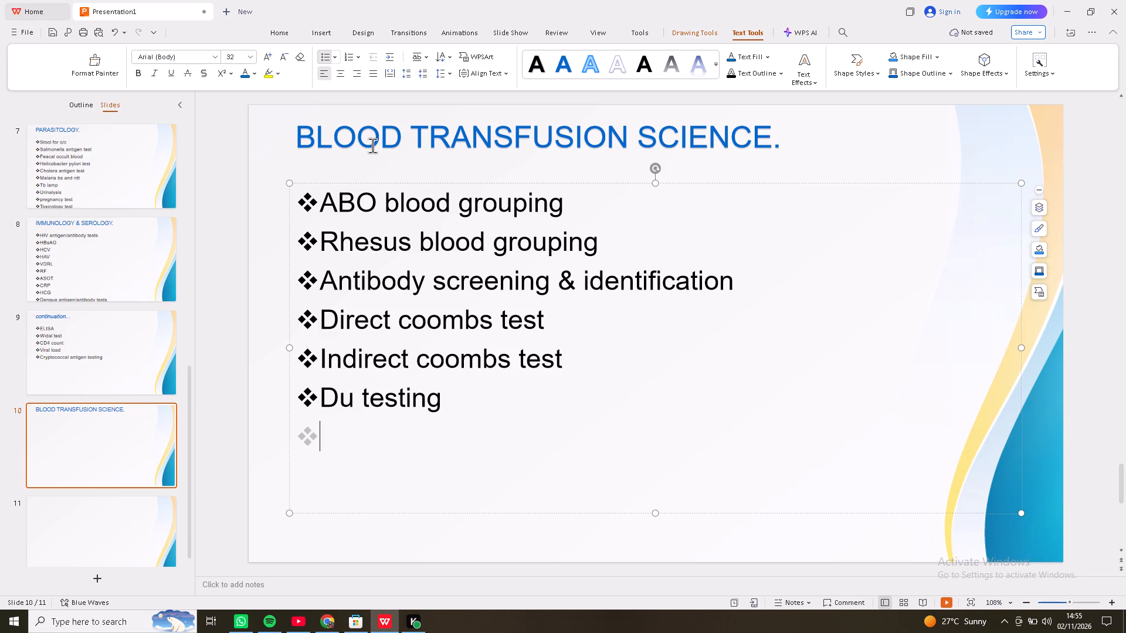
pyautogui.write('do')
pyautogui.press('BackSpace')
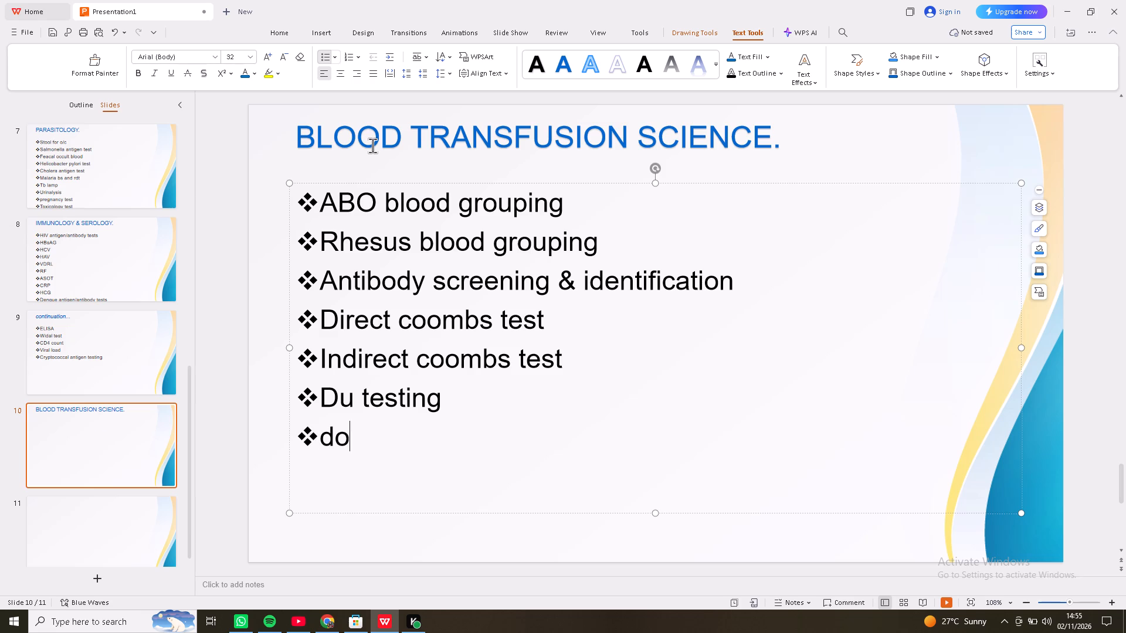
pyautogui.press('BackSpace')
pyautogui.hotkey('shift', 'd')
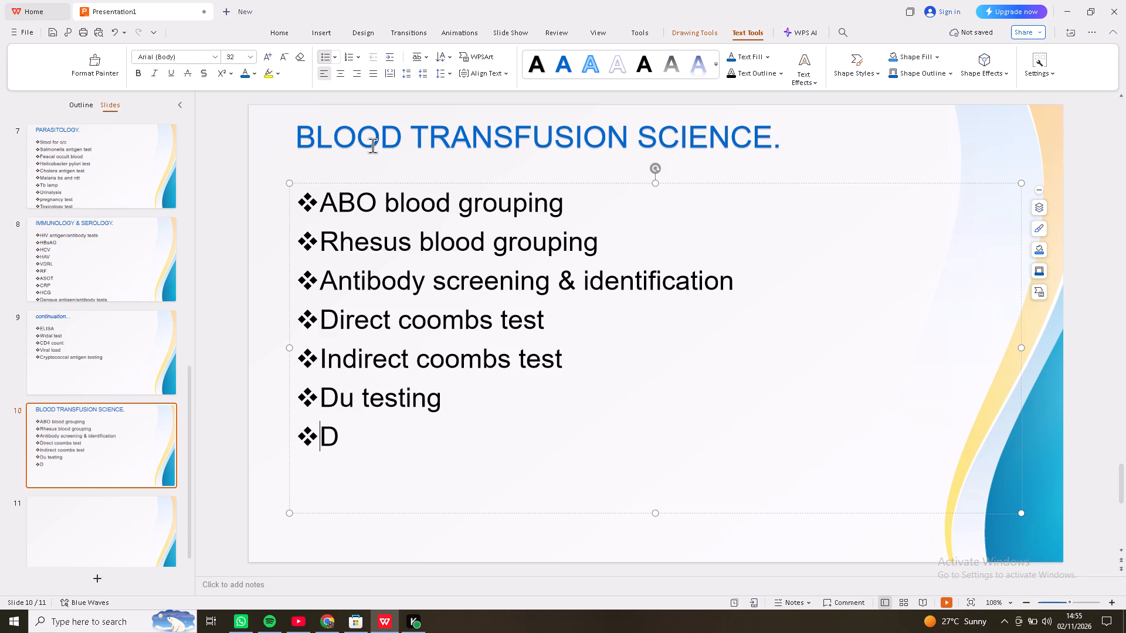
pyautogui.write('onor')
pyautogui.press('space')
pyautogui.press('b')
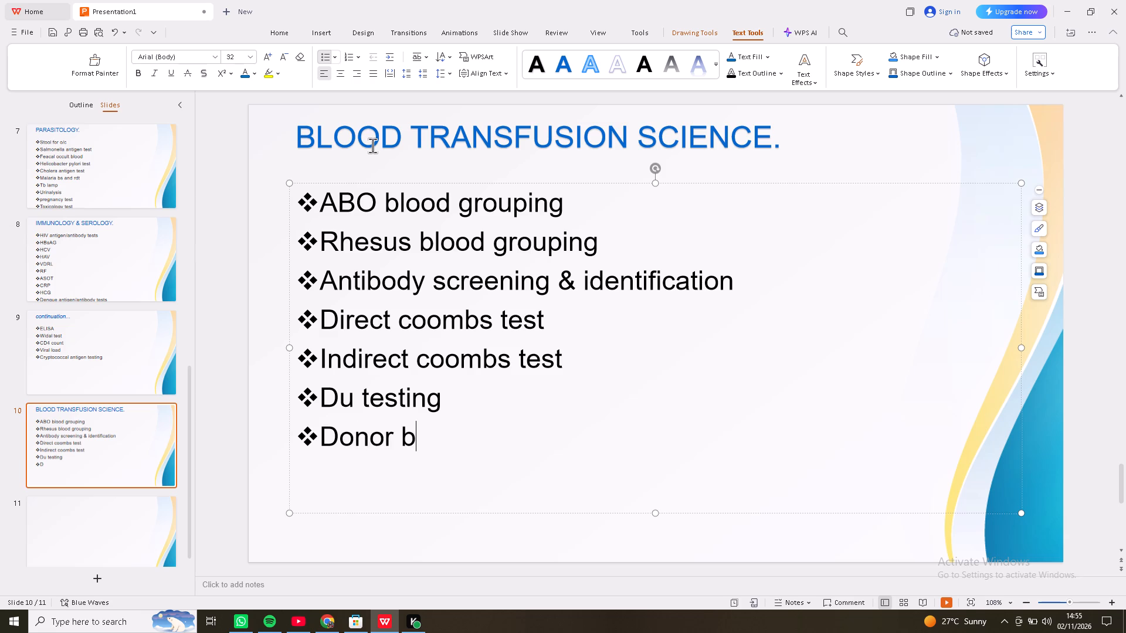
pyautogui.write('lood')
pyautogui.press('space')
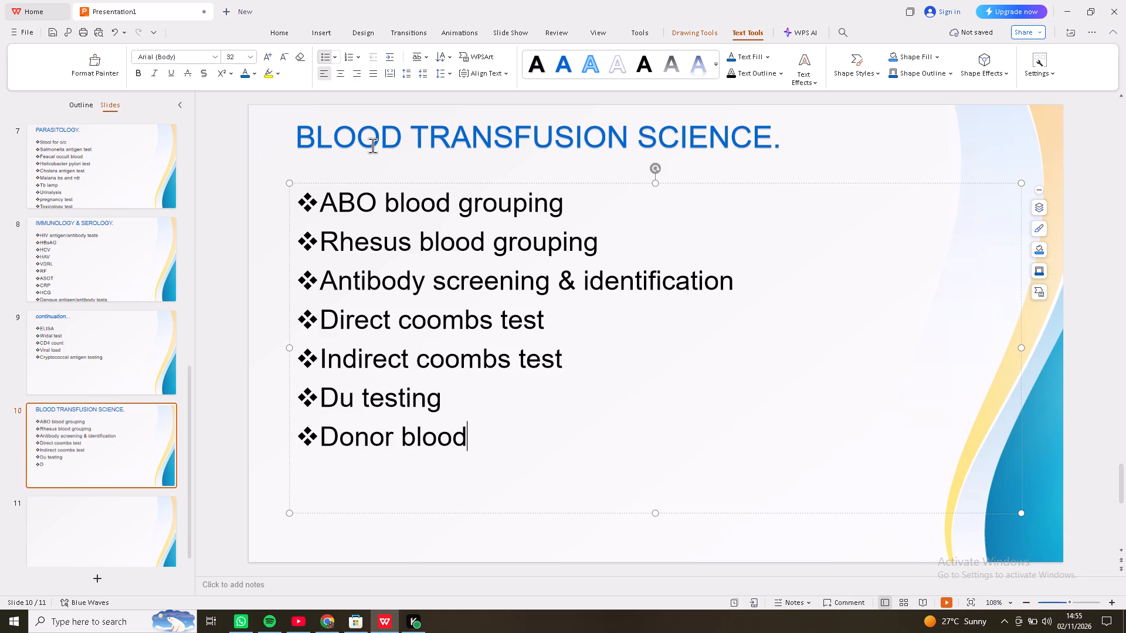
pyautogui.write('screeing')
# Finish the blood transfusion list with the bullet "Compatibility testing".
pyautogui.press('Return')
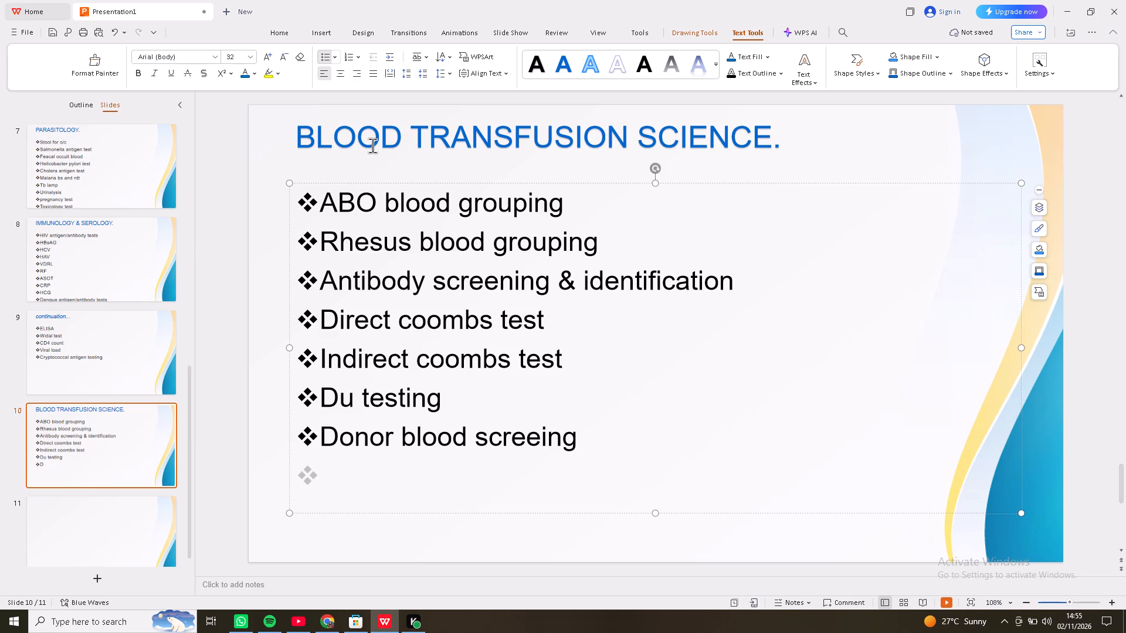
pyautogui.write('Compatibility')
pyautogui.press('space')
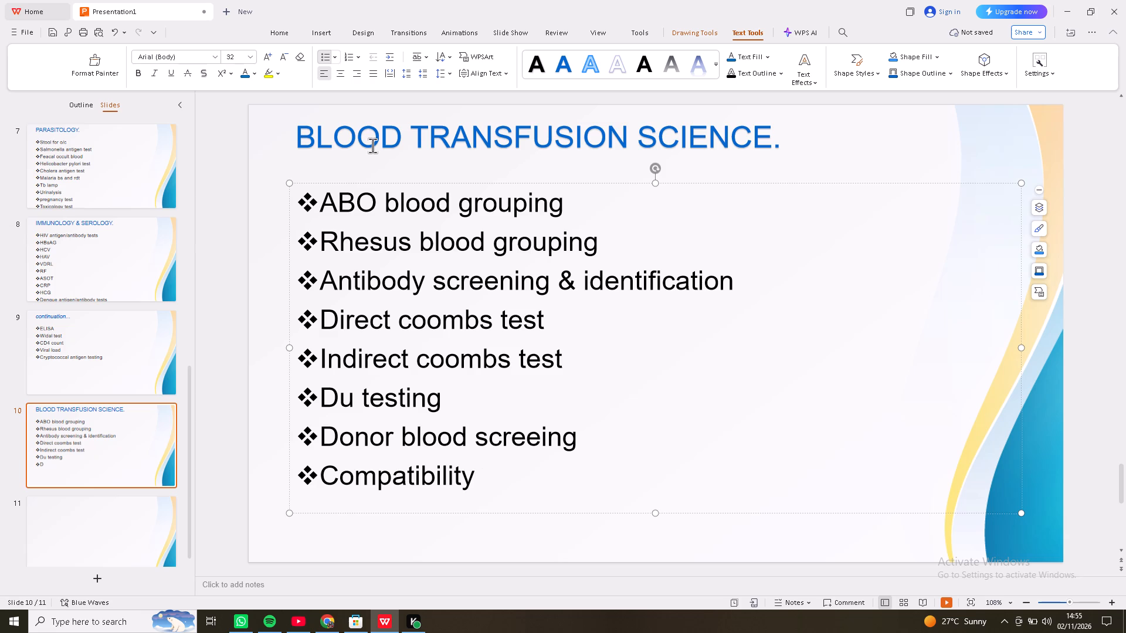
pyautogui.write('test')
pyautogui.write('ing')
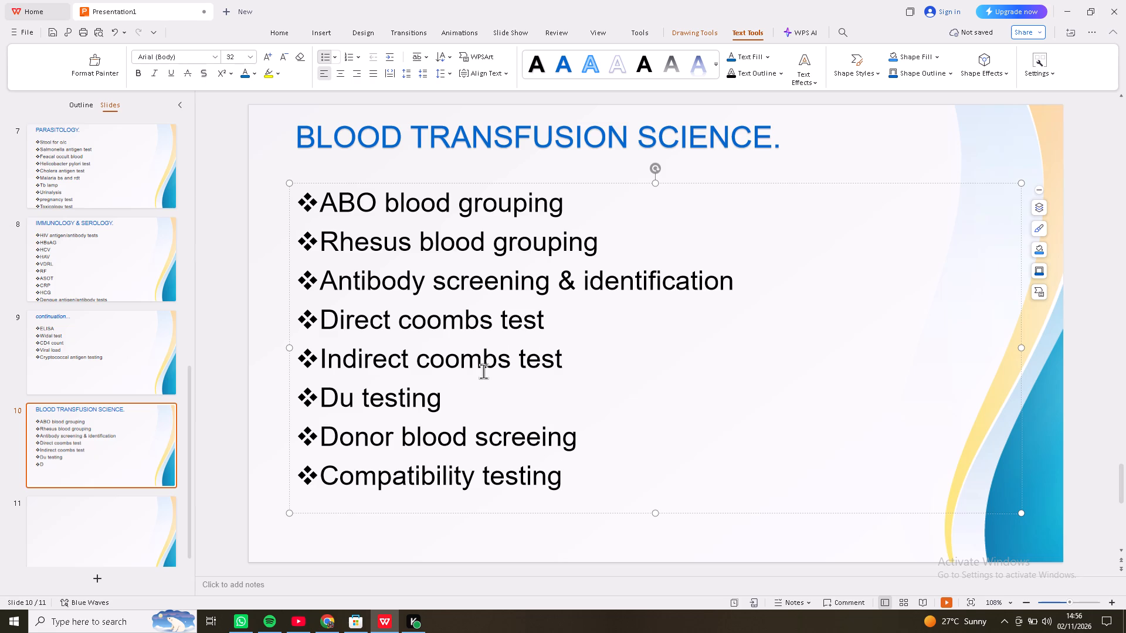
pyautogui.hscroll(1, 483, 371)
# Open the empty slide 11 that follows the blood transfusion science slide.
pyautogui.click(119, 542)
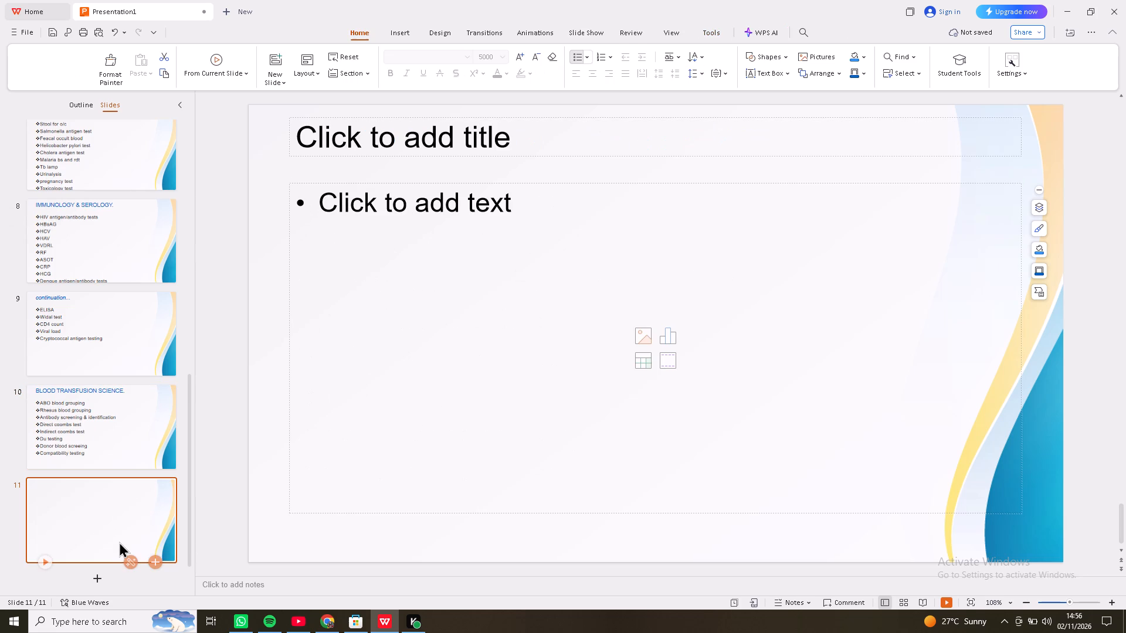